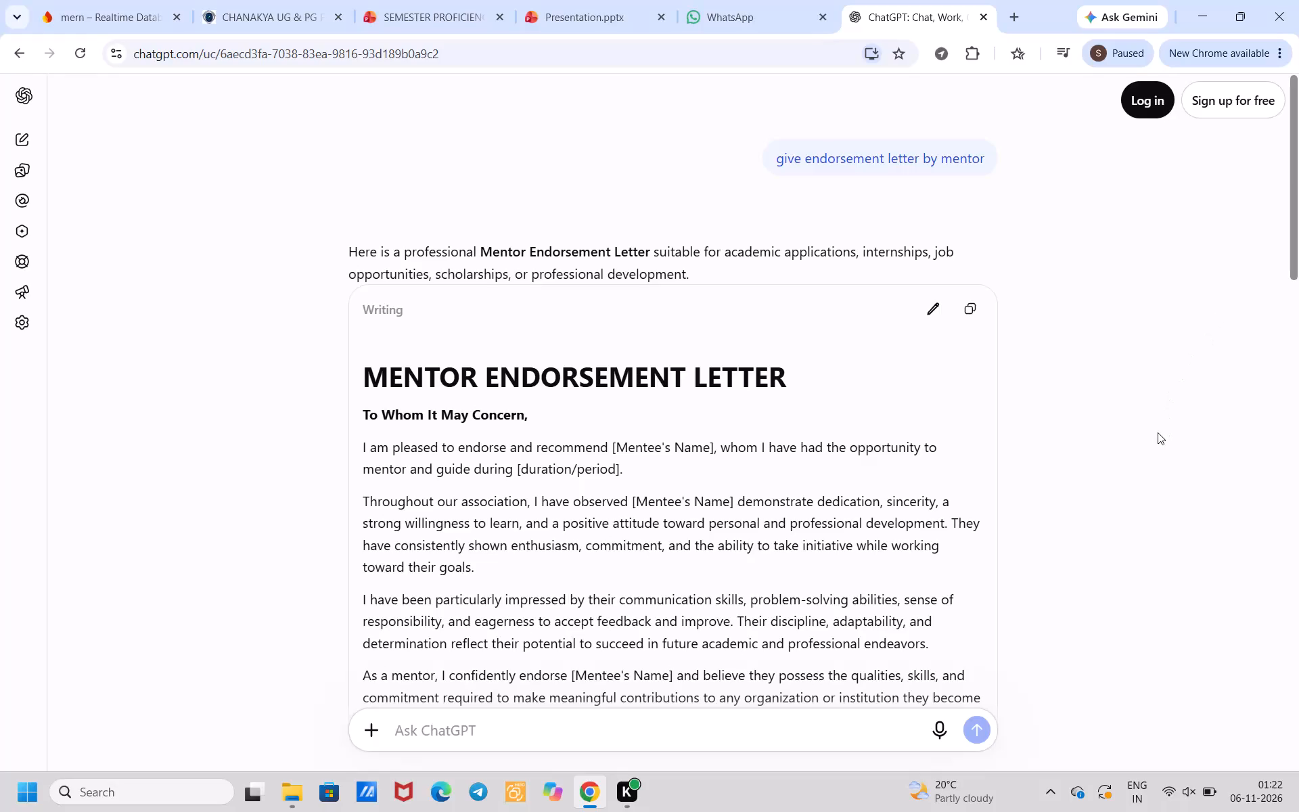
Switch to File Explorer, open the WhatsApp image of the Probability & Random Process syllabus in the sem 3 folder, and copy the image.
click(289, 793)
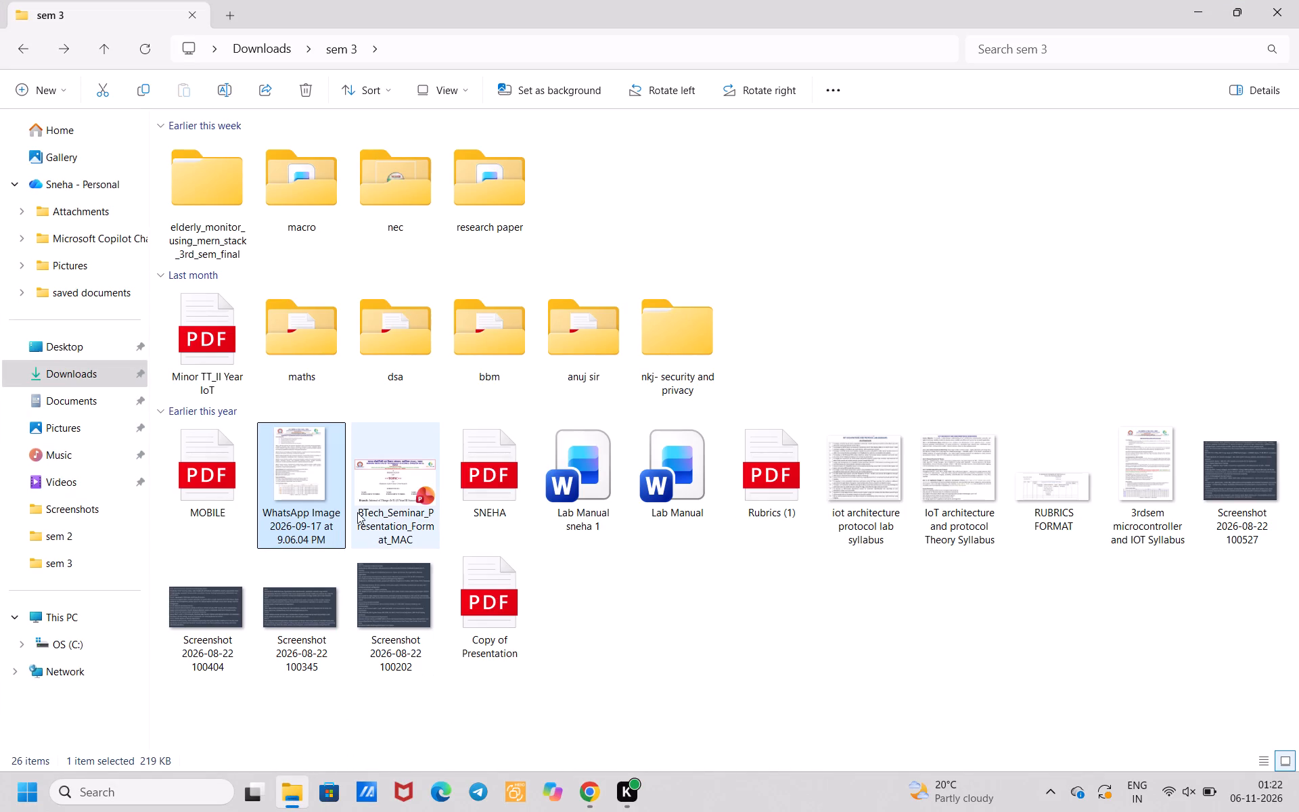
double_click(319, 501)
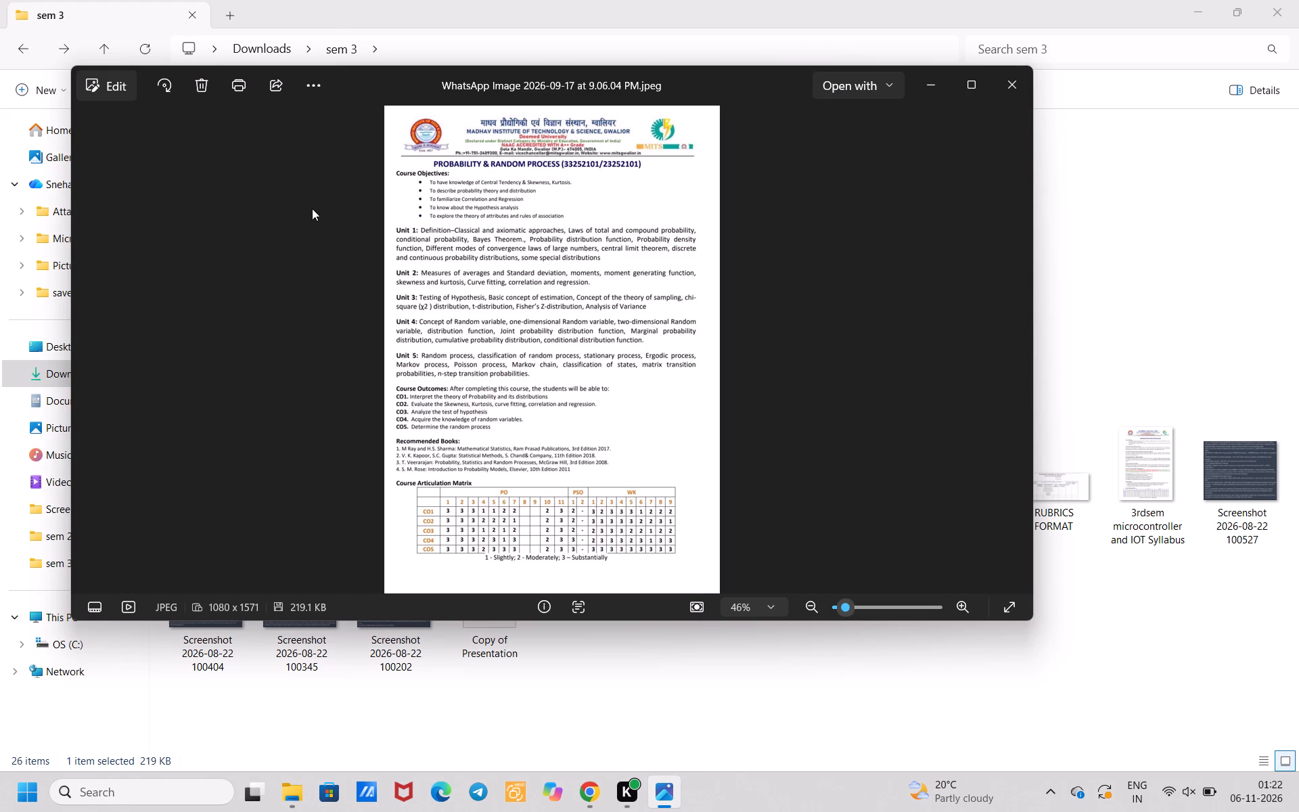
click(311, 76)
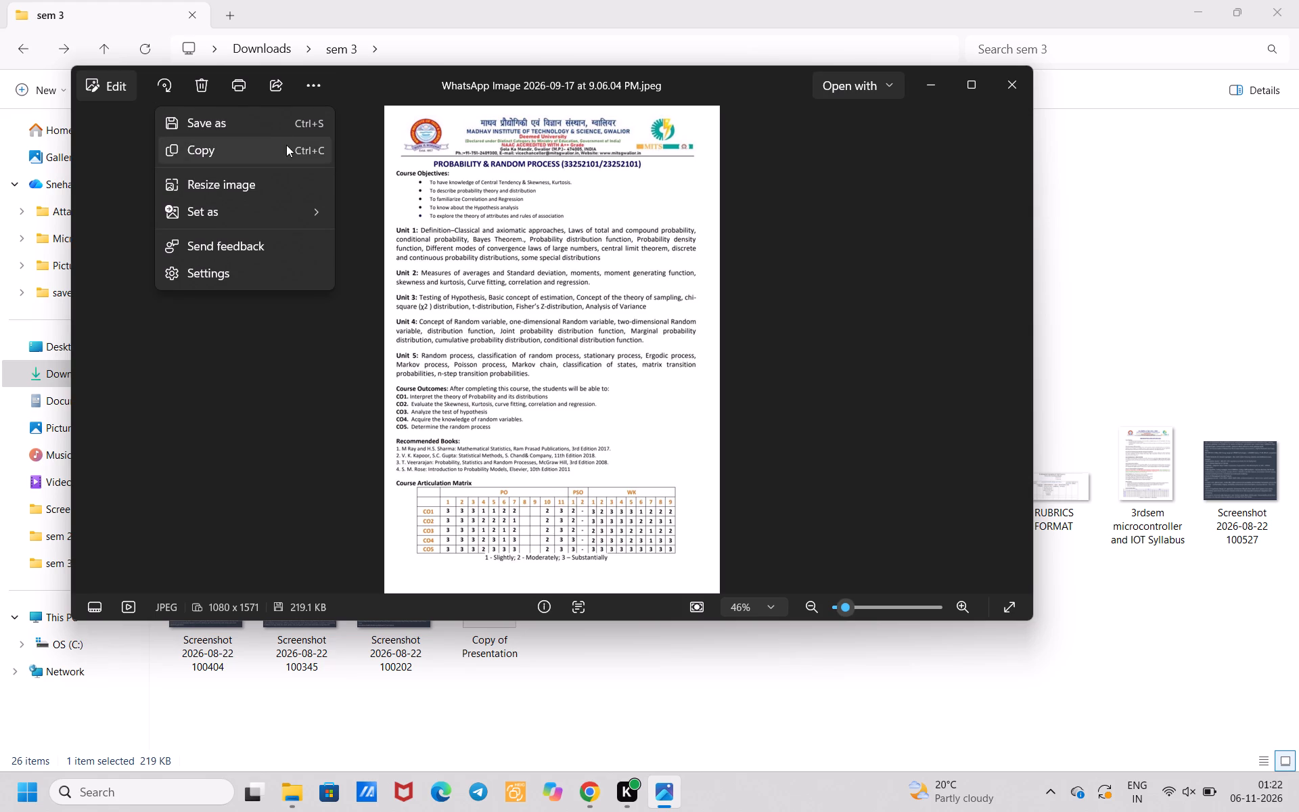
click(276, 150)
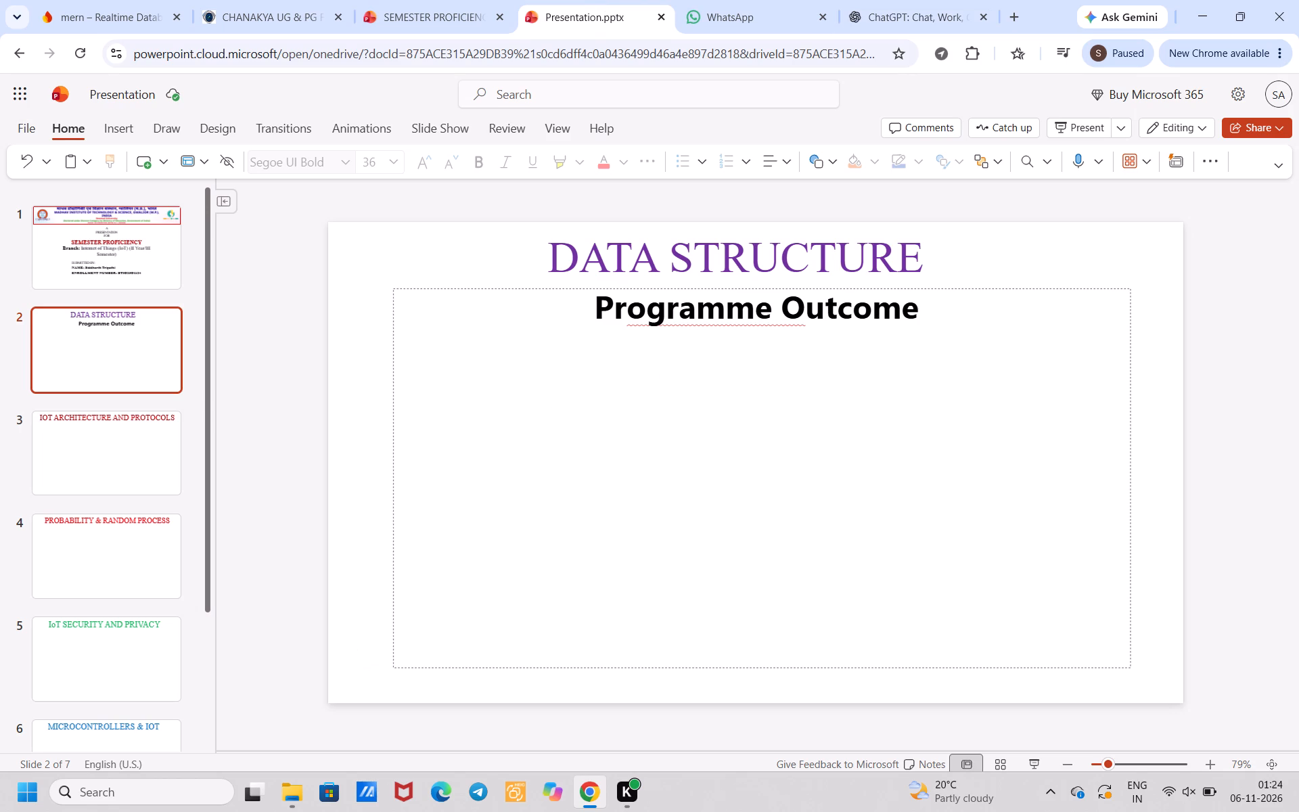
click(675, 352)
click(278, 392)
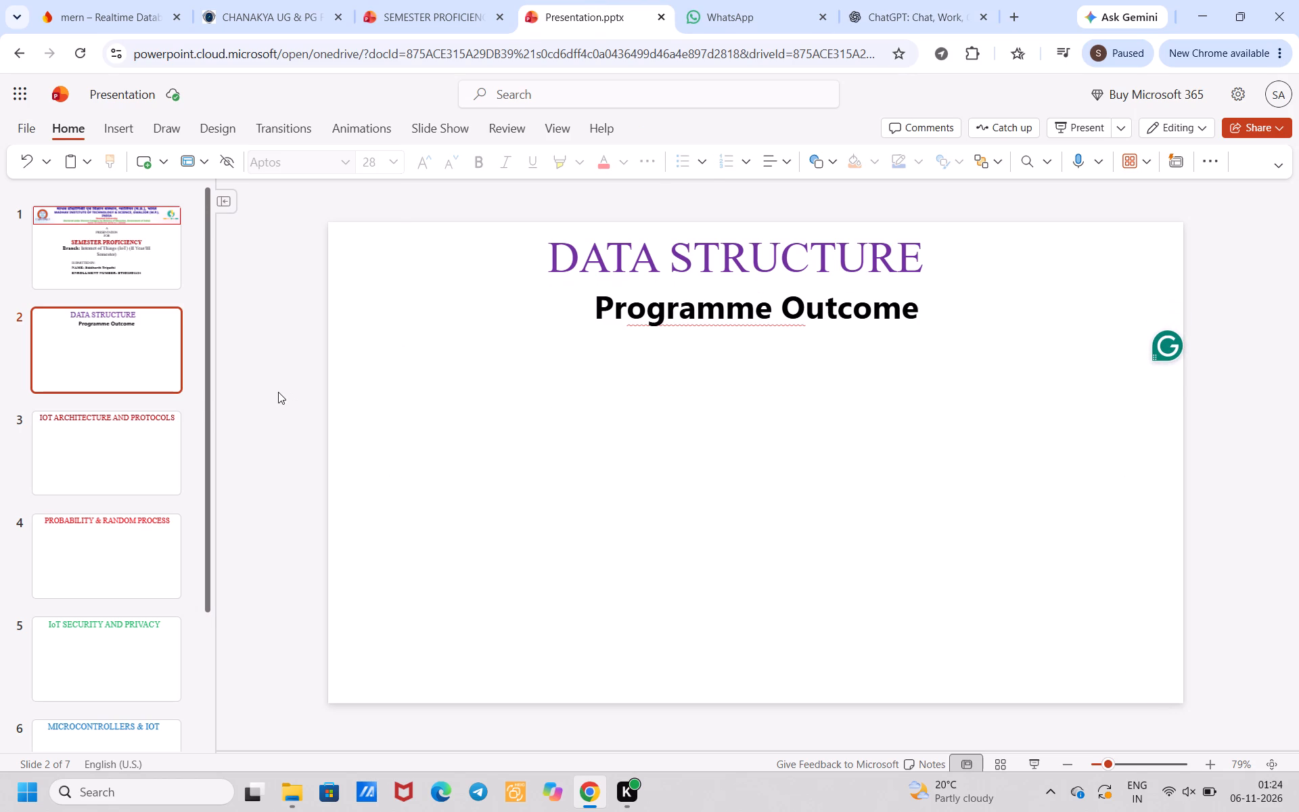
click(118, 562)
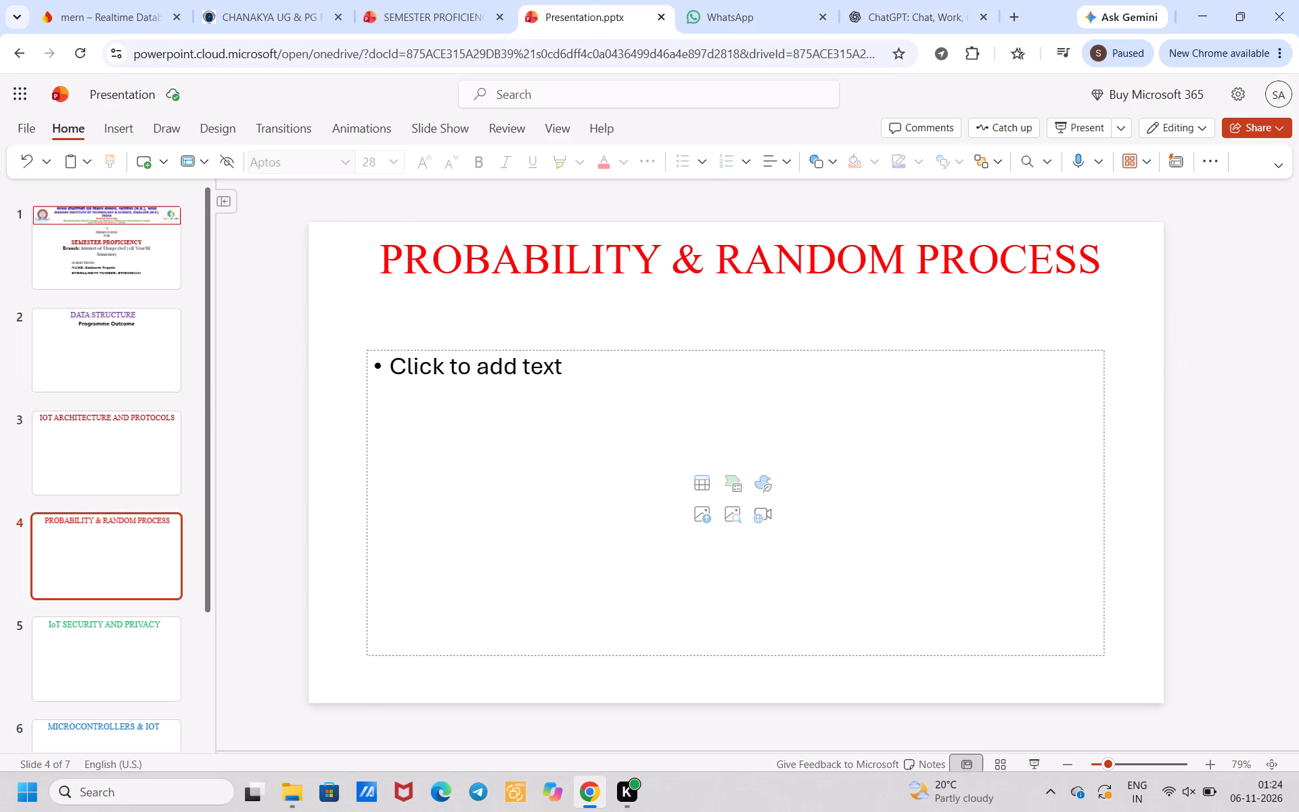
click(610, 376)
key(ctrl+v)
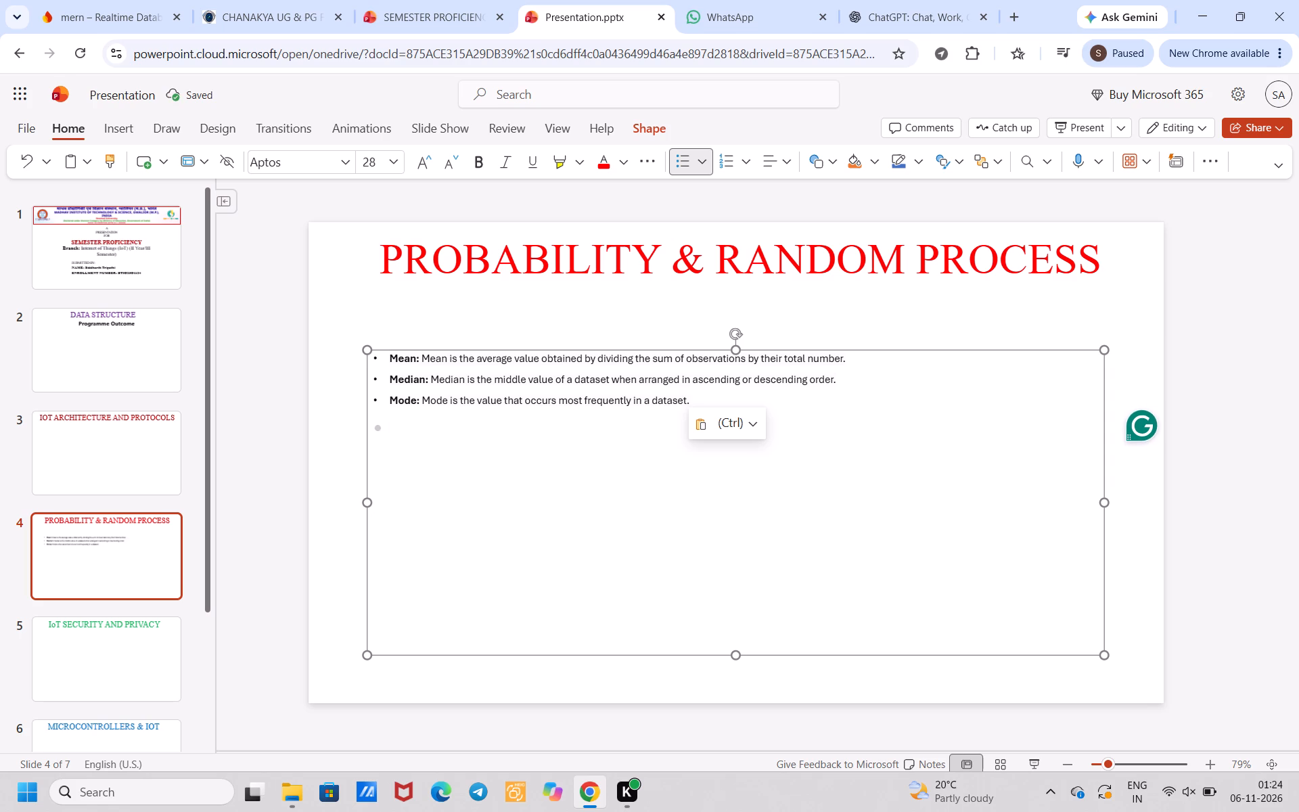
Delete the bold "Mean:" label at the start of the first bullet.
click(423, 359)
key(BackSpace)
key(BackSpace)
key(BackSpace)
key(BackSpace)
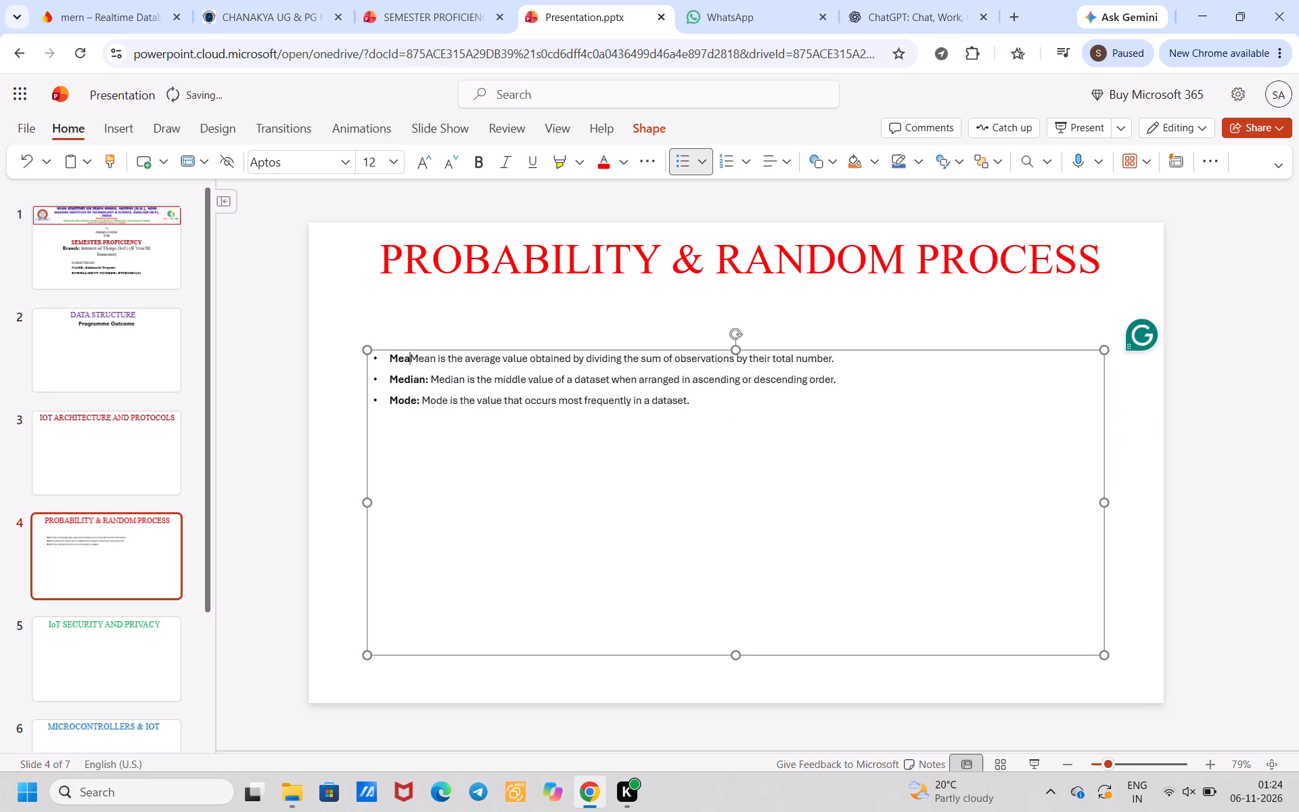
key(BackSpace)
key(BackSpace)
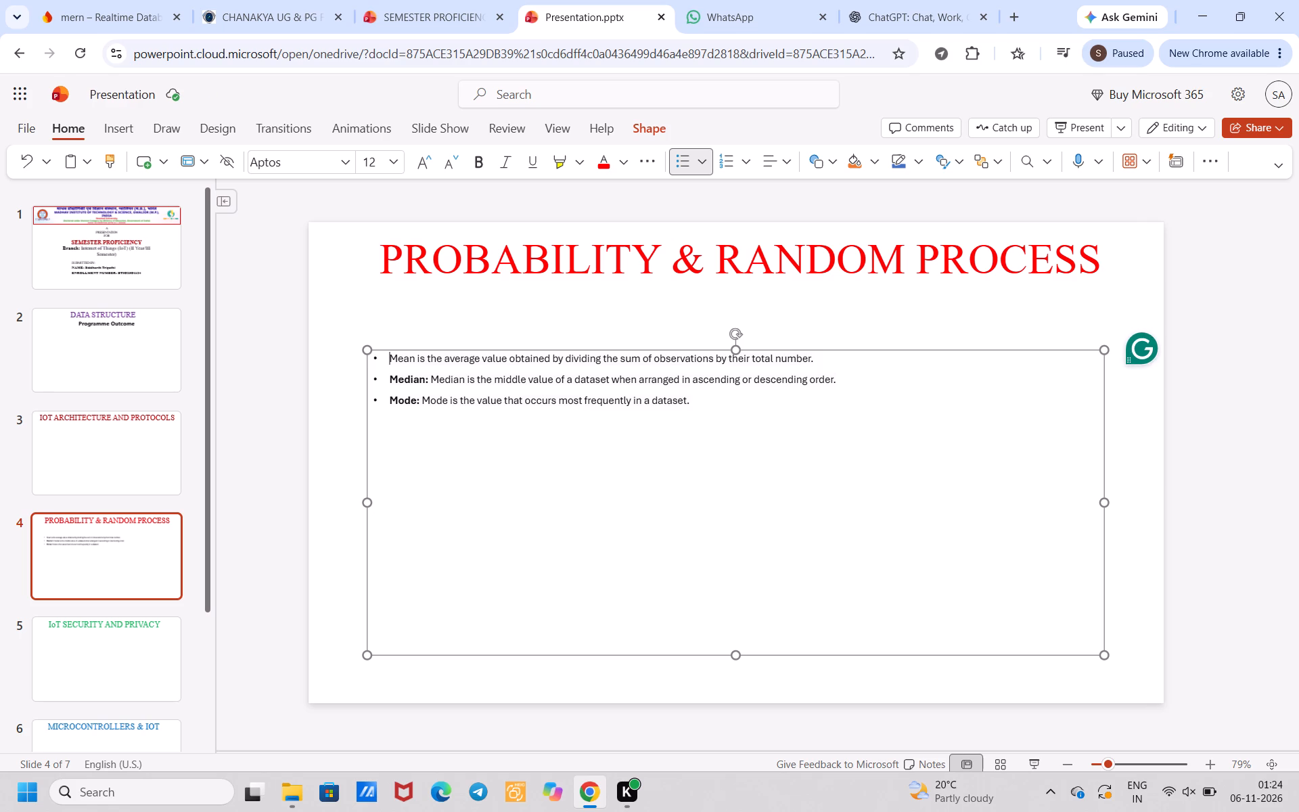
Replace "is the" after Mean with an opening parenthesis and close the parenthesis after "average value".
drag(415, 355, 441, 360)
key(BackSpace)
key(shift+parenleft)
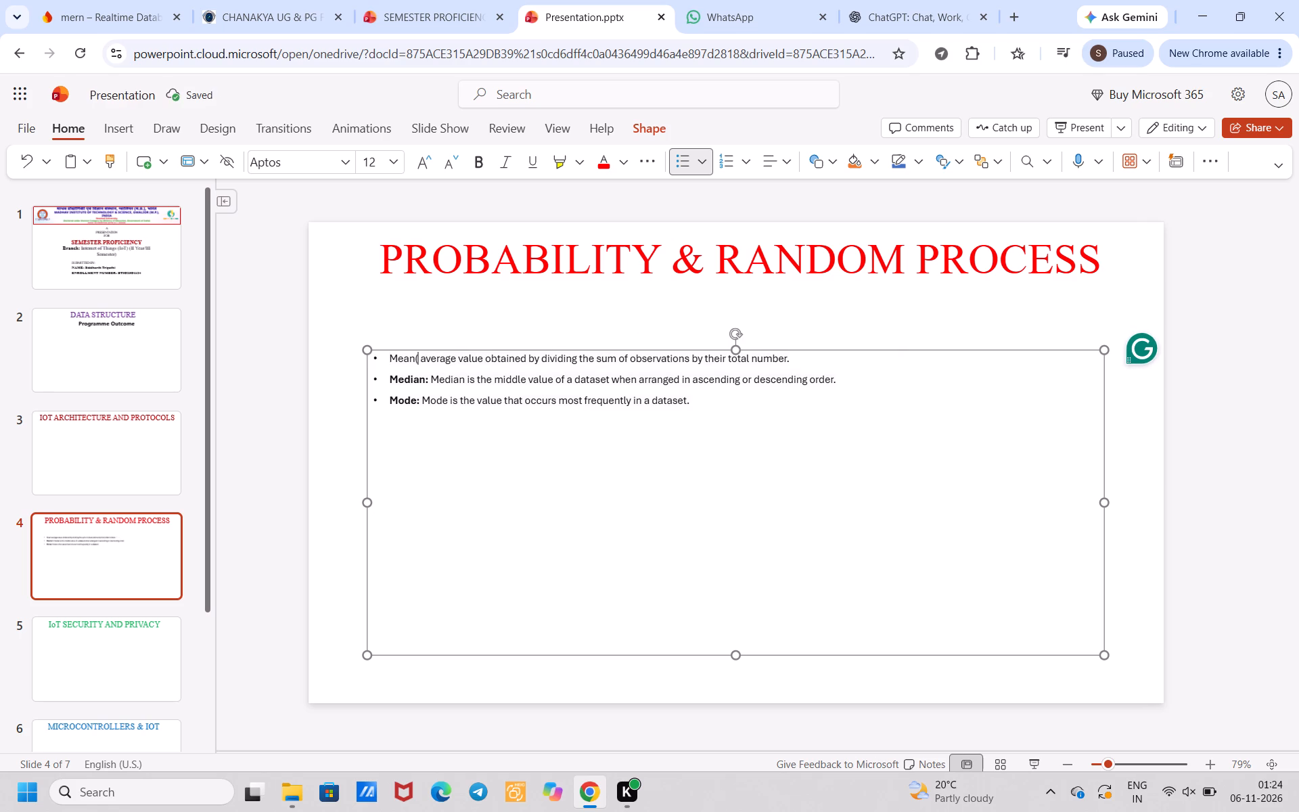
click(480, 365)
key(shift+parenright)
key(BackSpace)
key(Right)
key(shift+parenright)
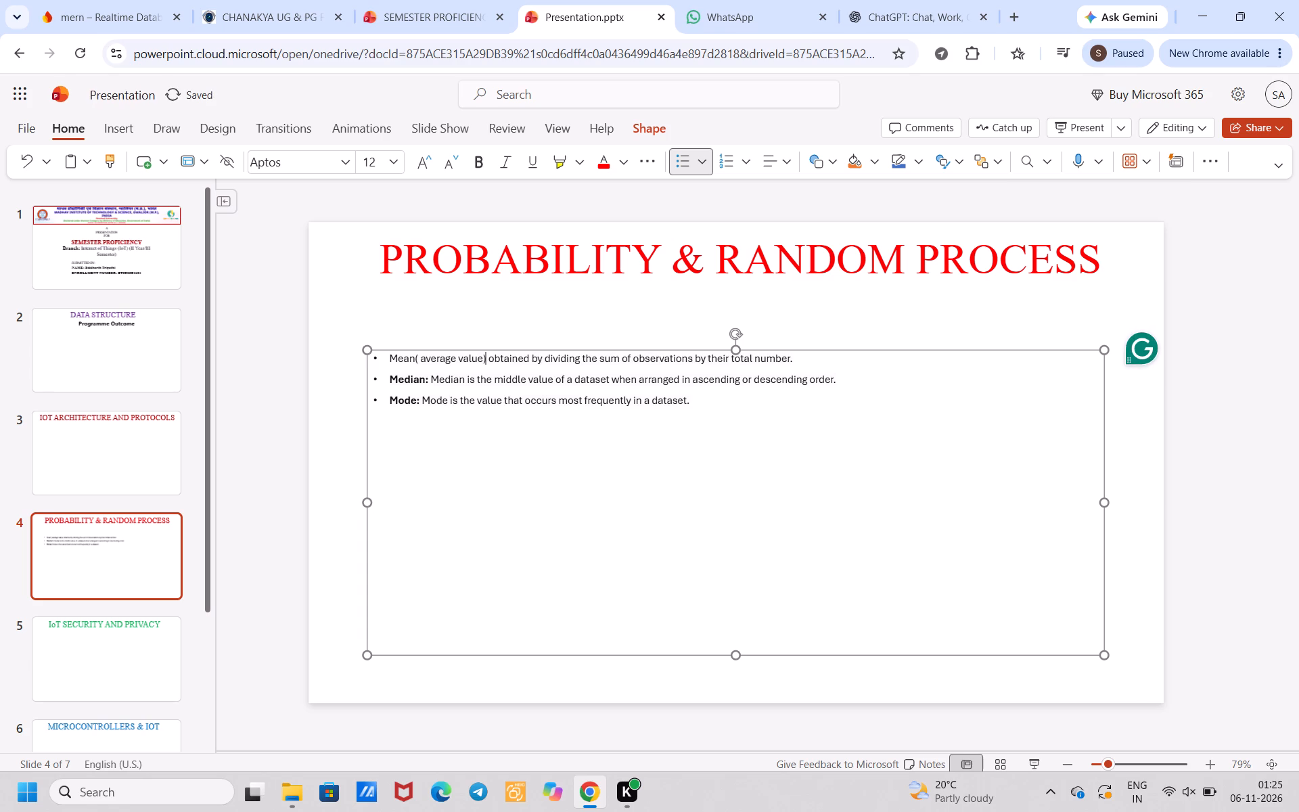
Delete the rest of the Mean definition, merging the Median bullet into the same line, and separate the two with a comma.
drag(491, 363, 794, 363)
key(BackSpace)
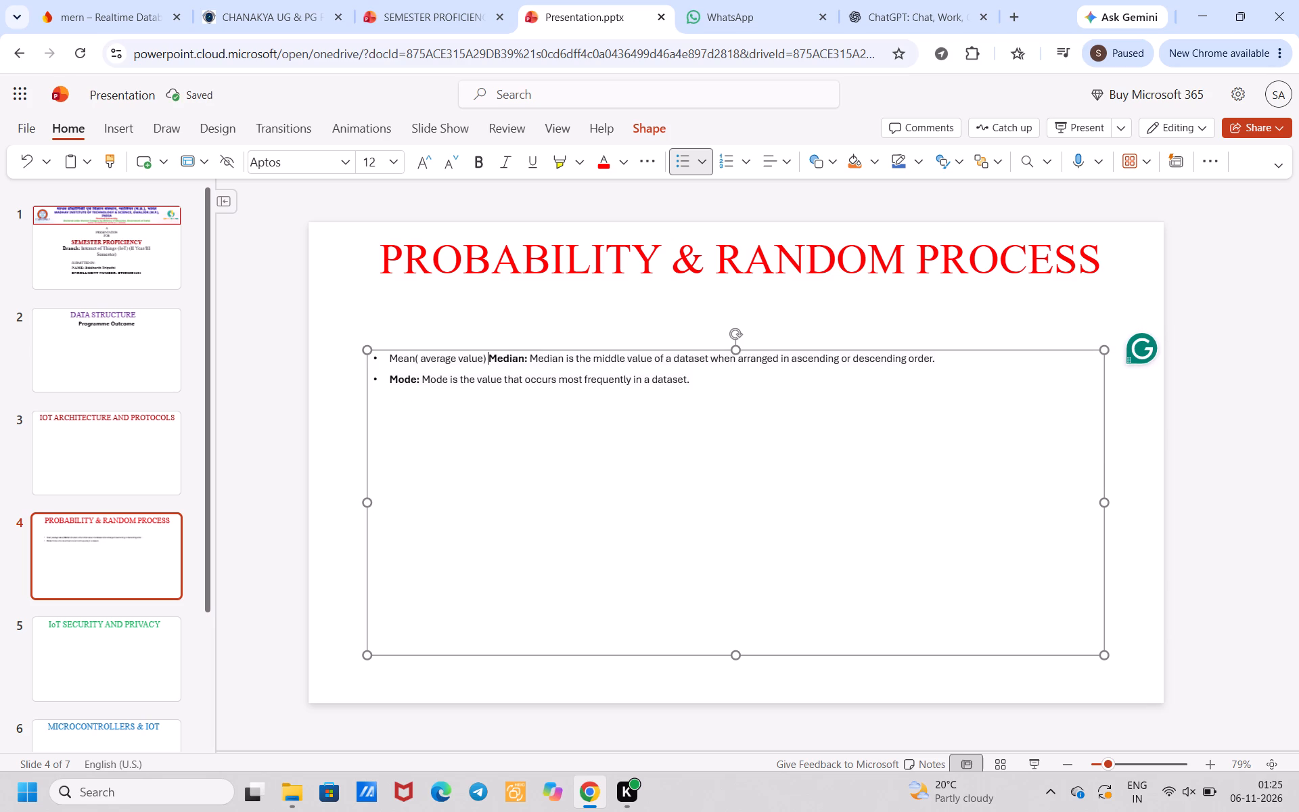
text(,)
key(space)
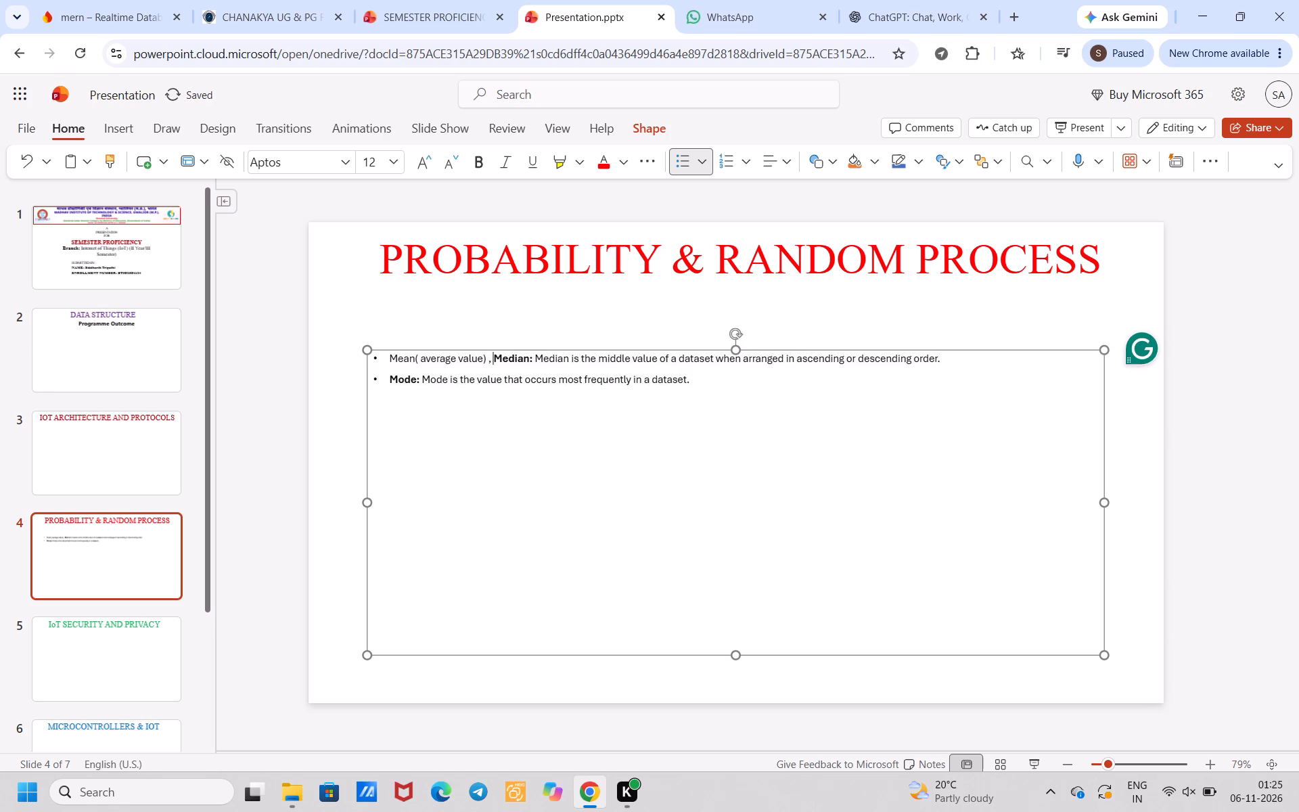
Remove the bold formatting from the "Median:" label in the first bullet.
drag(495, 355, 532, 355)
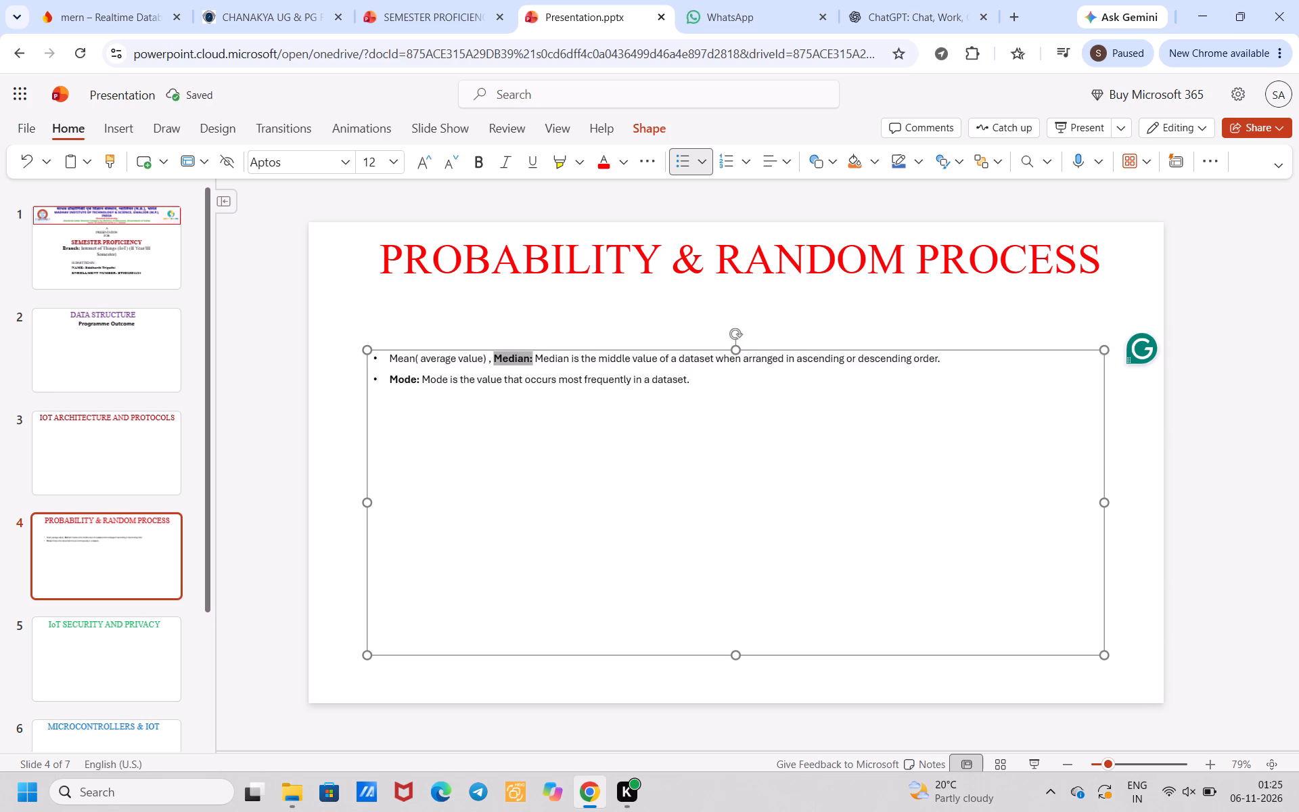
drag(532, 355, 532, 356)
click(475, 160)
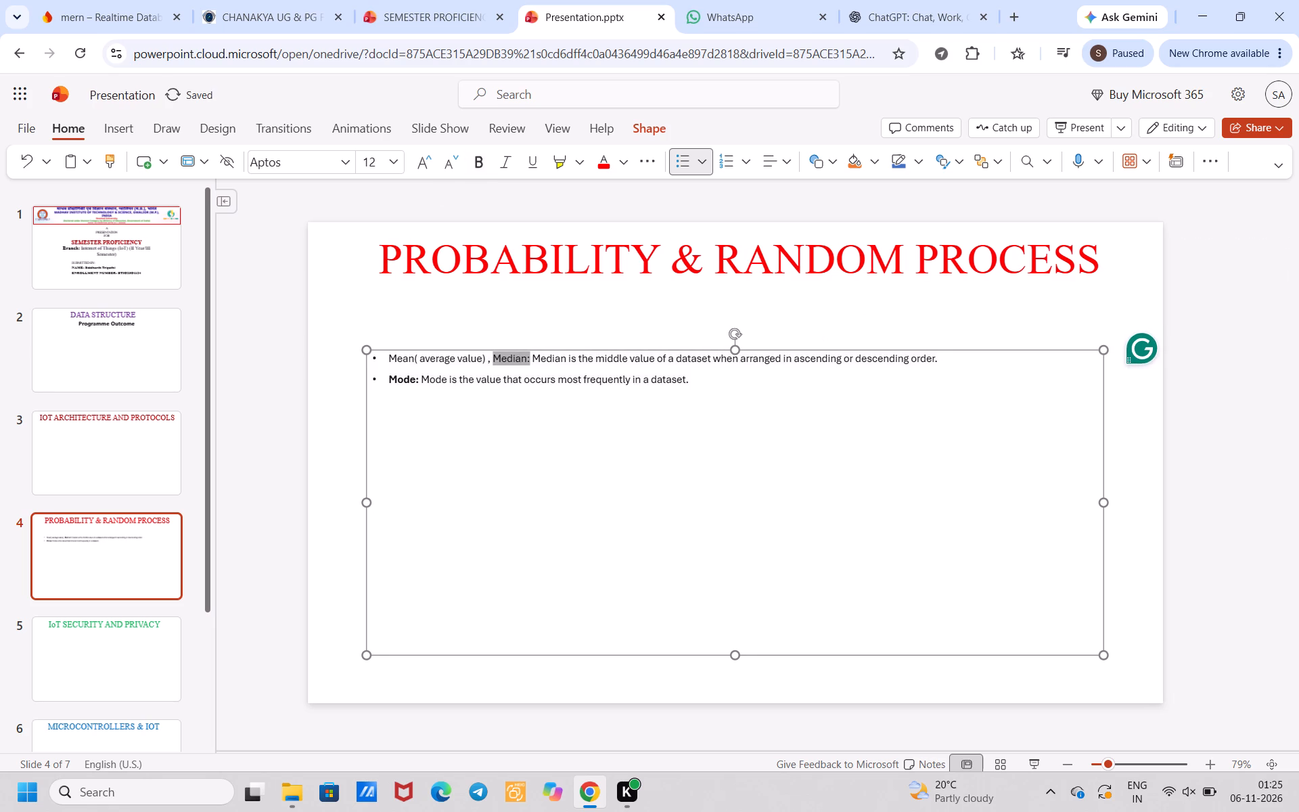
click(502, 415)
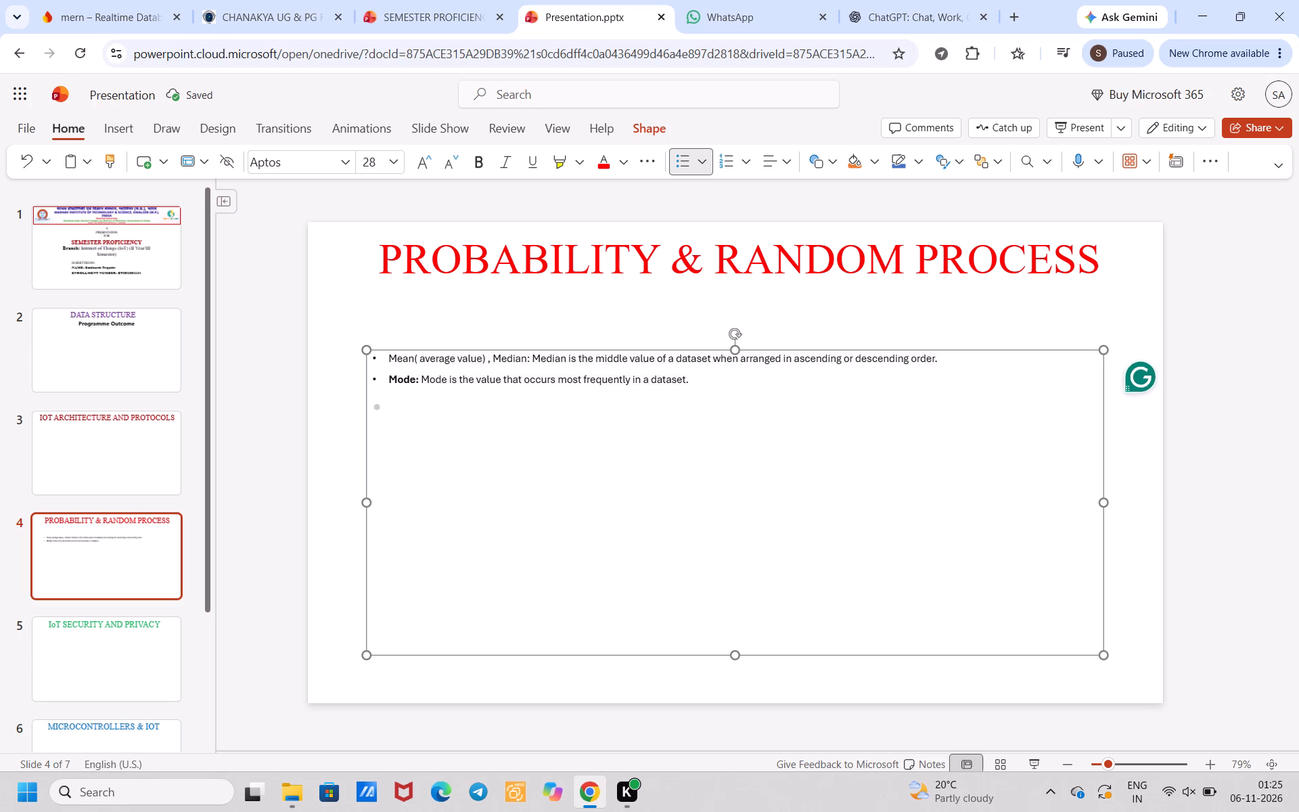
Replace "Median is the" after the Median label with an opening parenthesis and close the parenthesis after "middle value".
drag(535, 359, 603, 357)
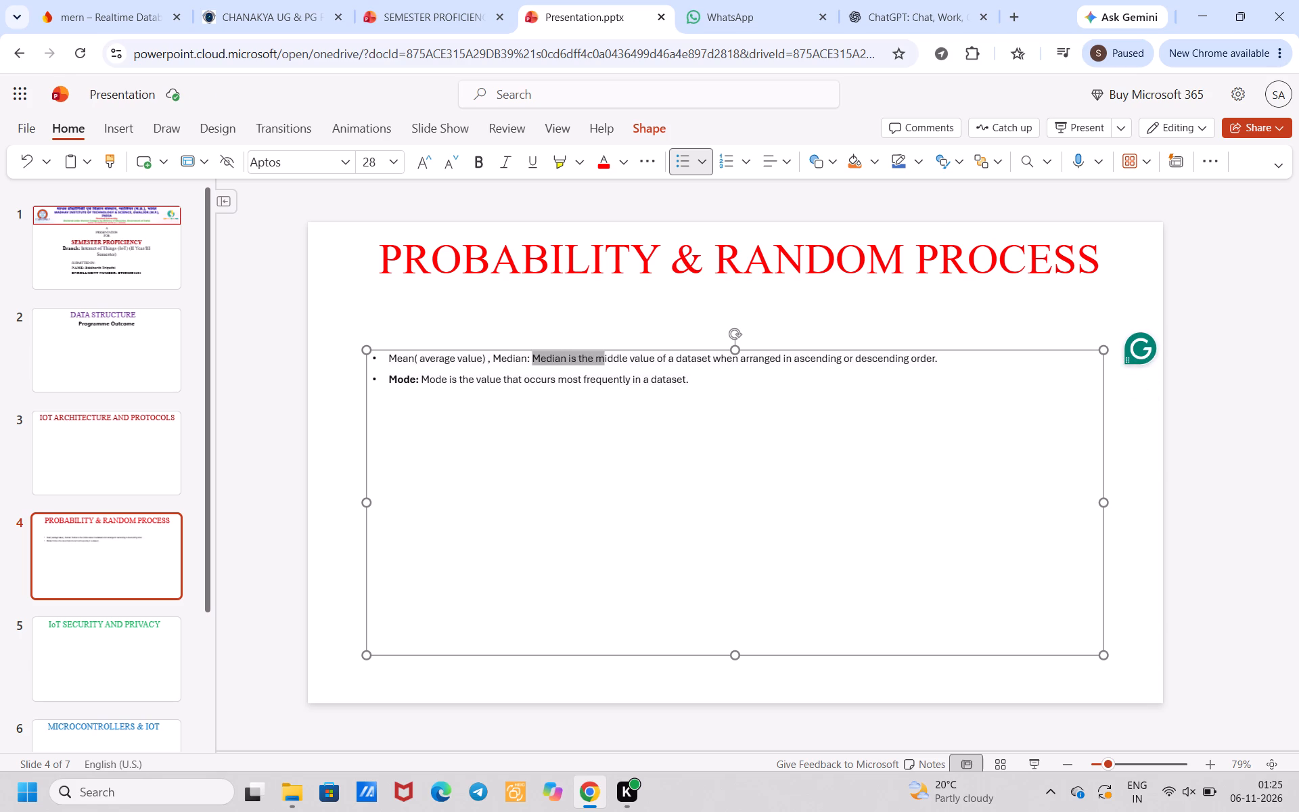
drag(603, 357, 593, 357)
key(BackSpace)
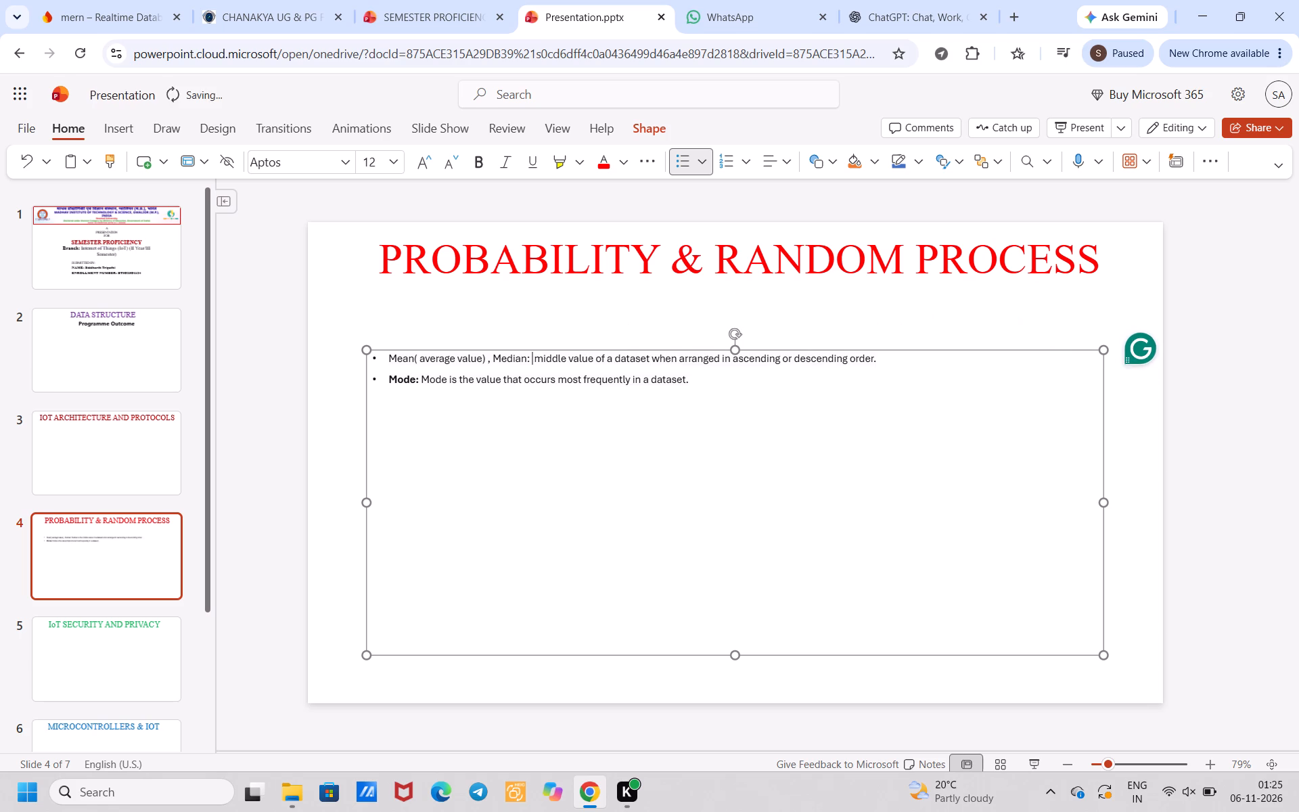
key(Right)
key(shift+parenleft)
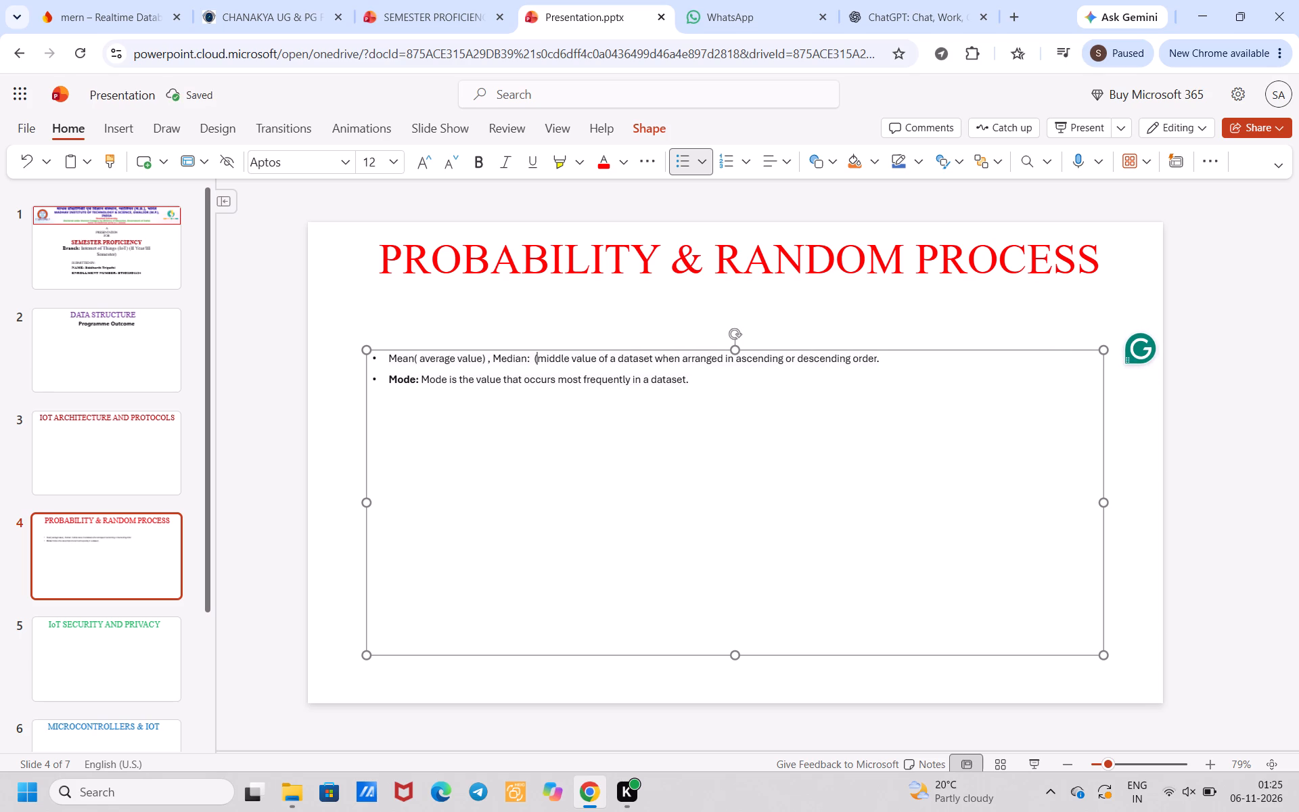
key(Right)
key(Right)
key(Right)
key(Right)
key(Right)
key(Right)
key(Right)
key(Right)
key(Right)
key(Right)
key(Right)
key(Right)
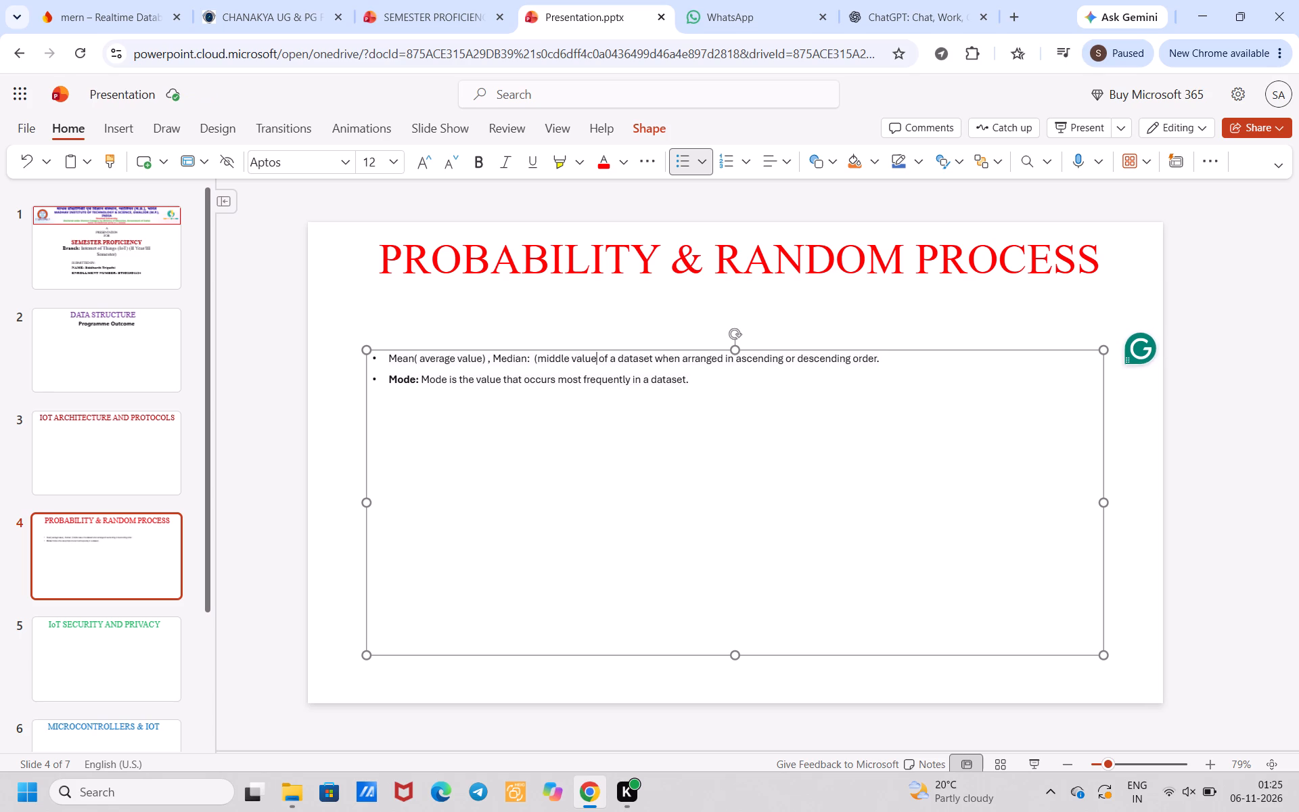
key(Right)
key(BackSpace)
text())
key(space)
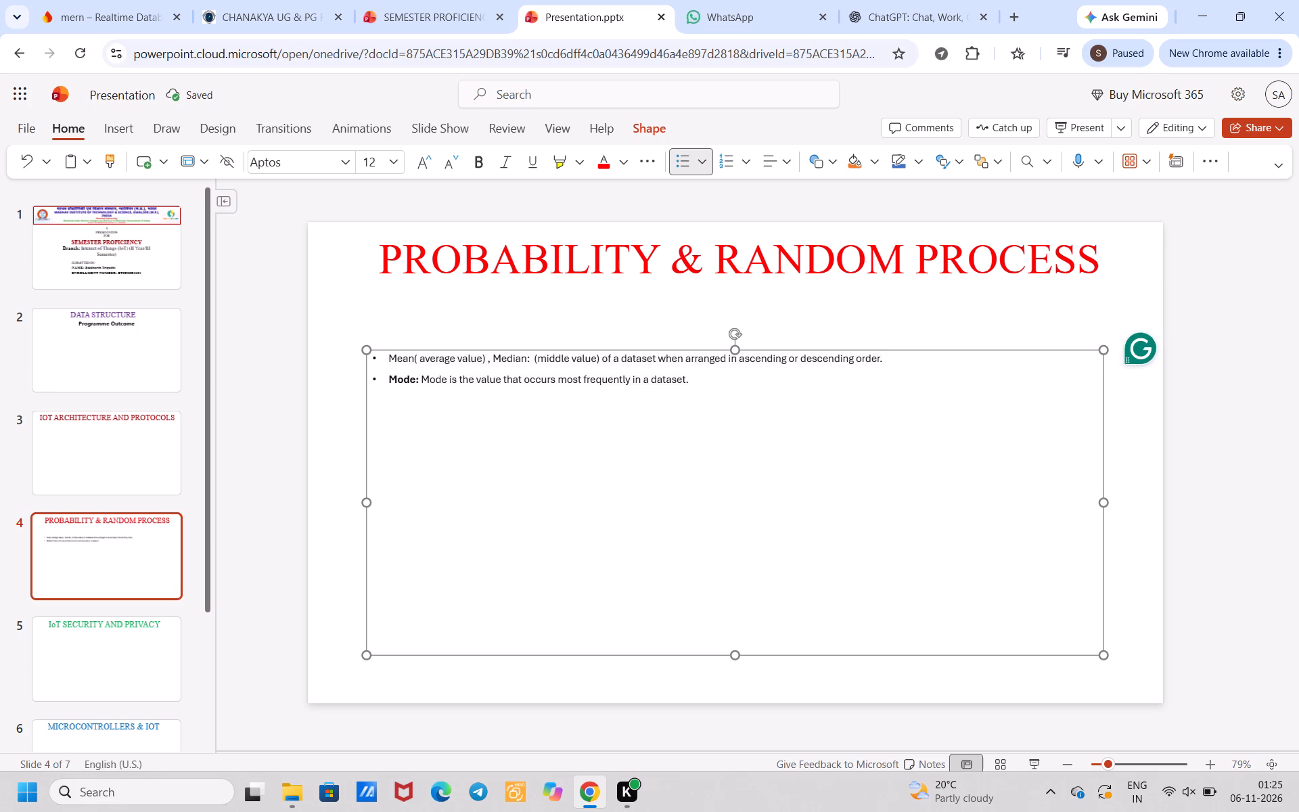
Delete "of a dataset when arranged in ascending or descending order" from the end of the Median definition.
drag(603, 359, 796, 364)
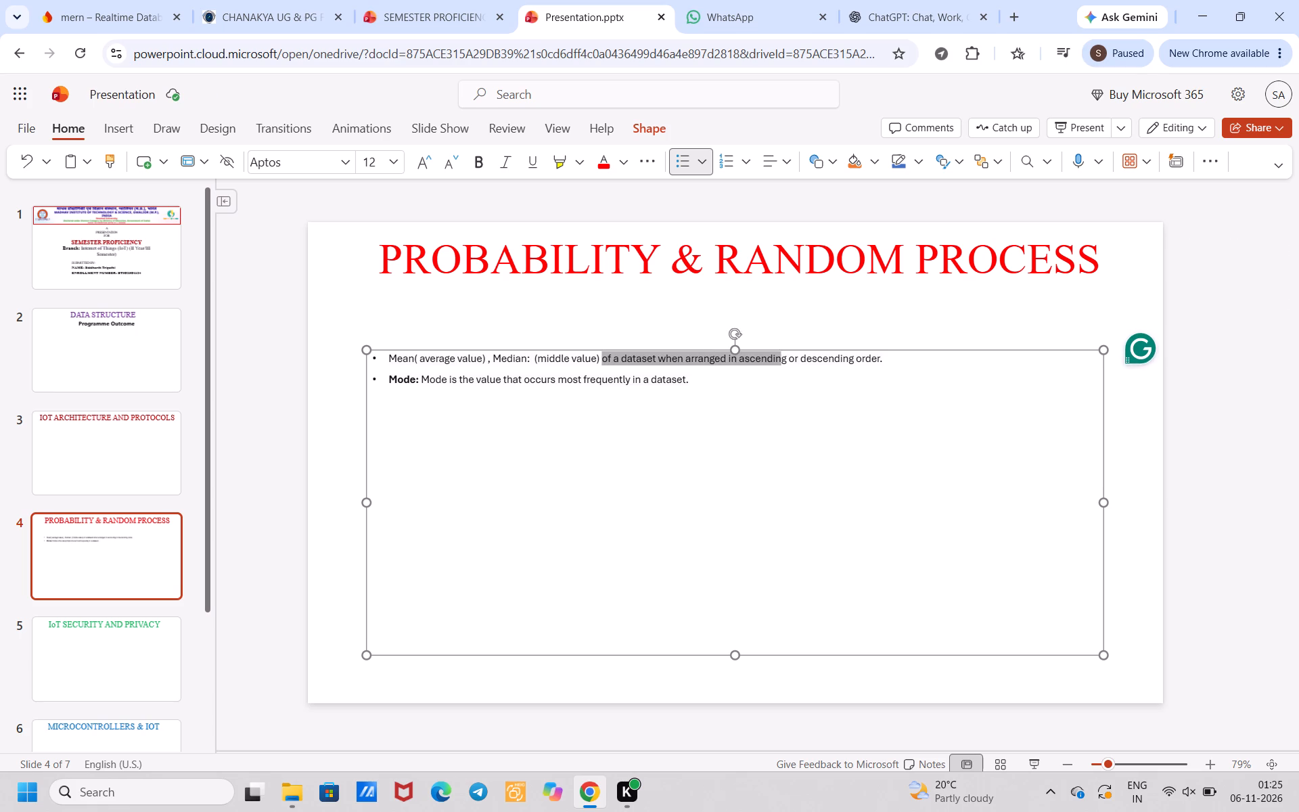
drag(796, 364, 880, 365)
key(BackSpace)
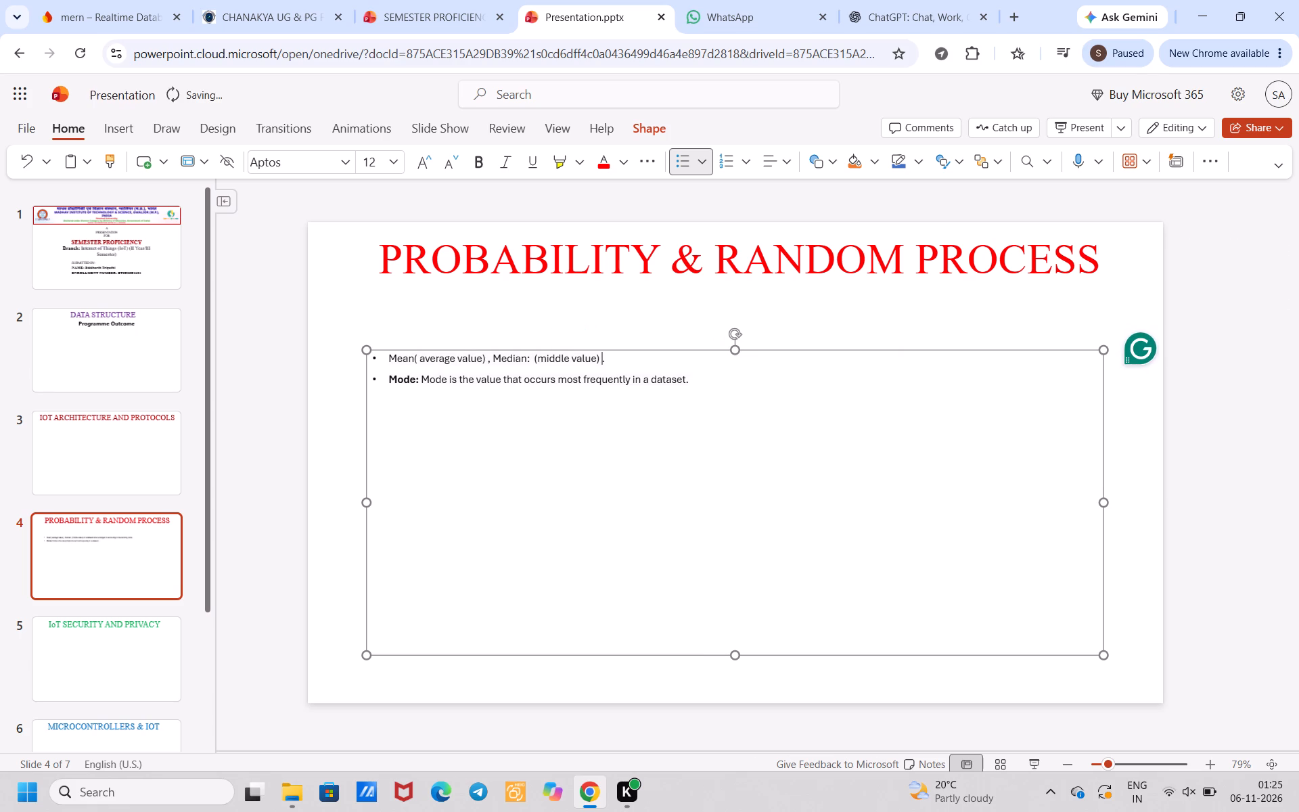
Merge the Mode bullet into the Mean and Median line, replacing the period before it with a comma and a space.
click(390, 378)
key(BackSpace)
key(BackSpace)
key(space)
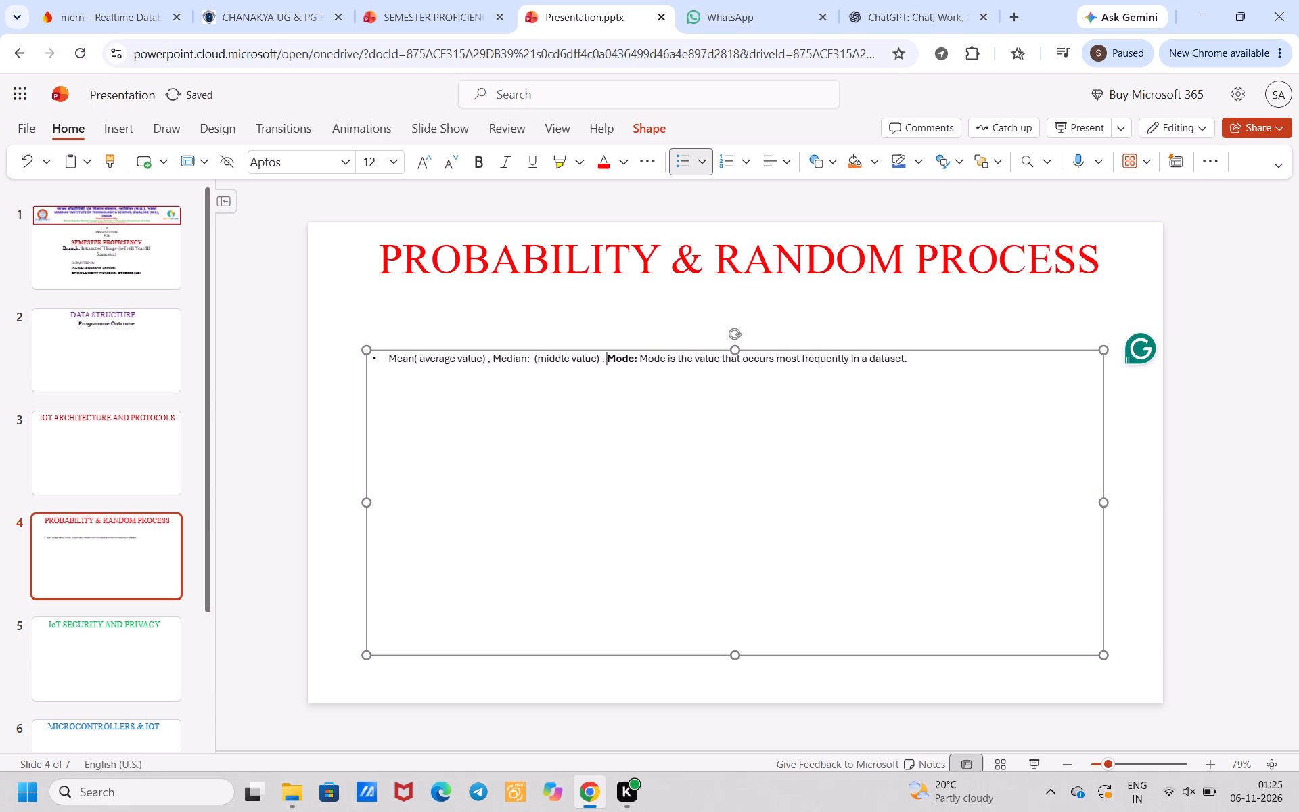
key(BackSpace)
key(BackSpace)
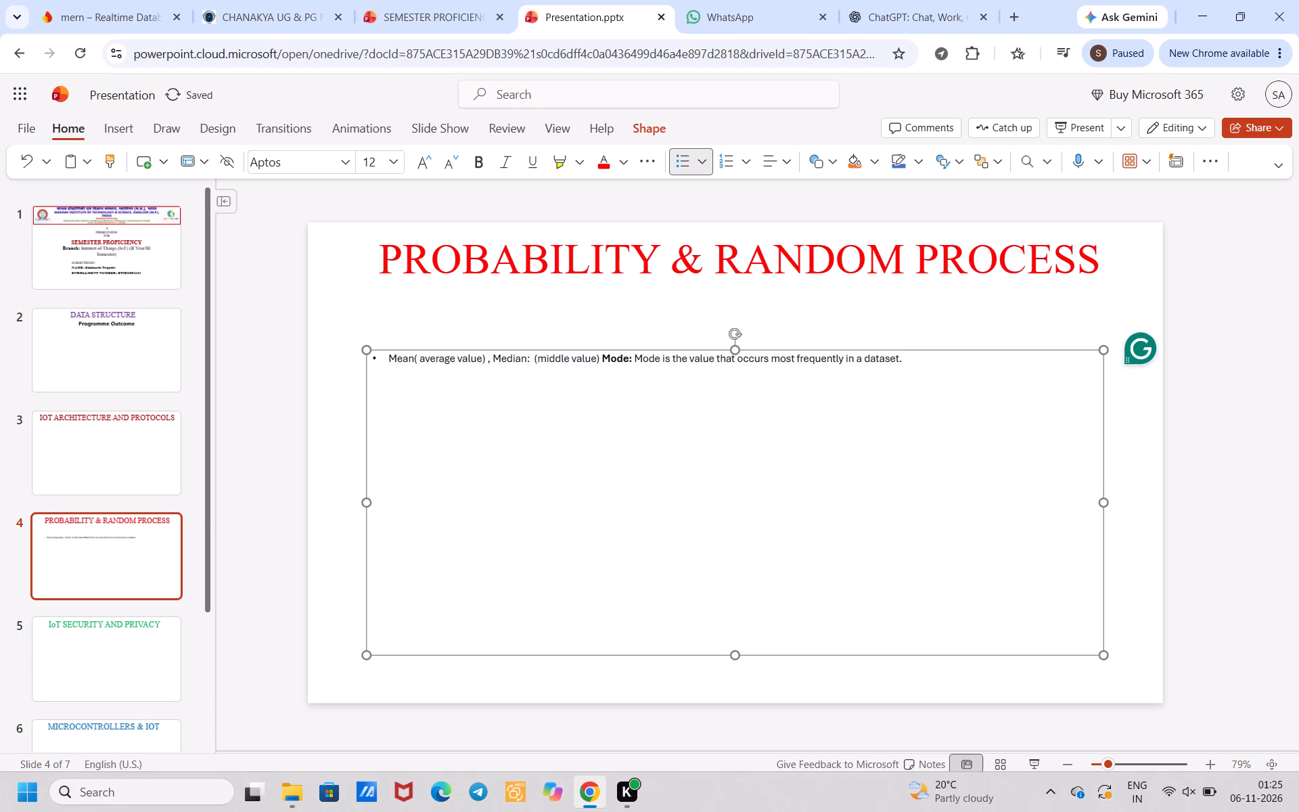
text(,)
key(space)
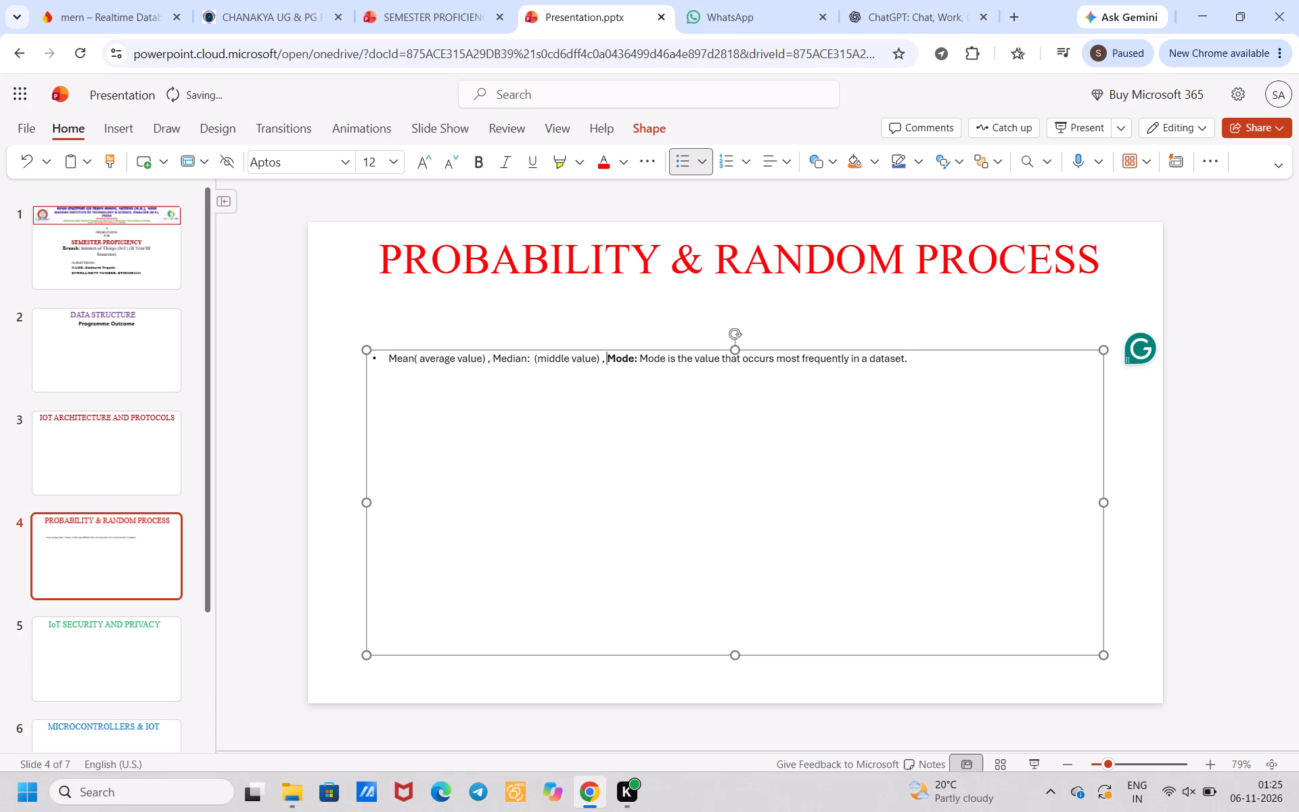
Remove the bold formatting from the "Mode:" label.
drag(608, 359, 641, 363)
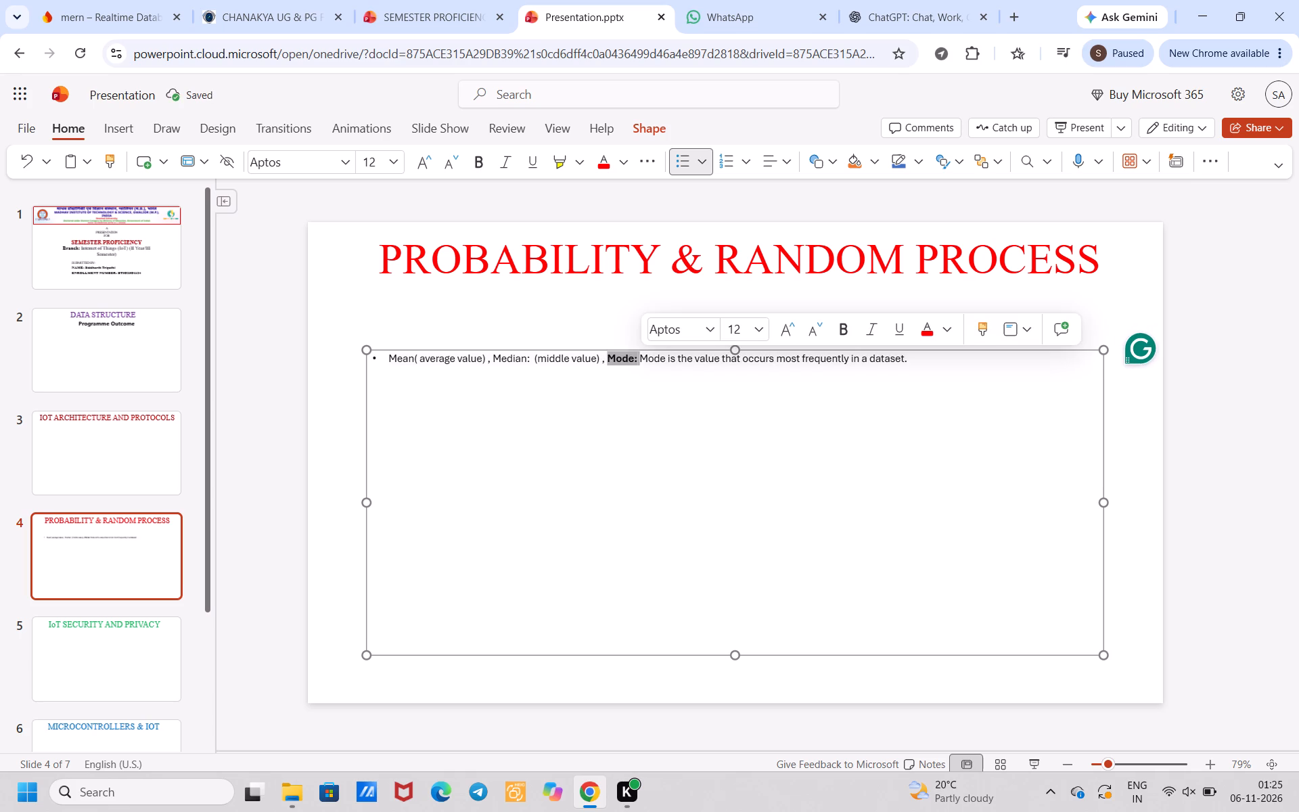
click(480, 156)
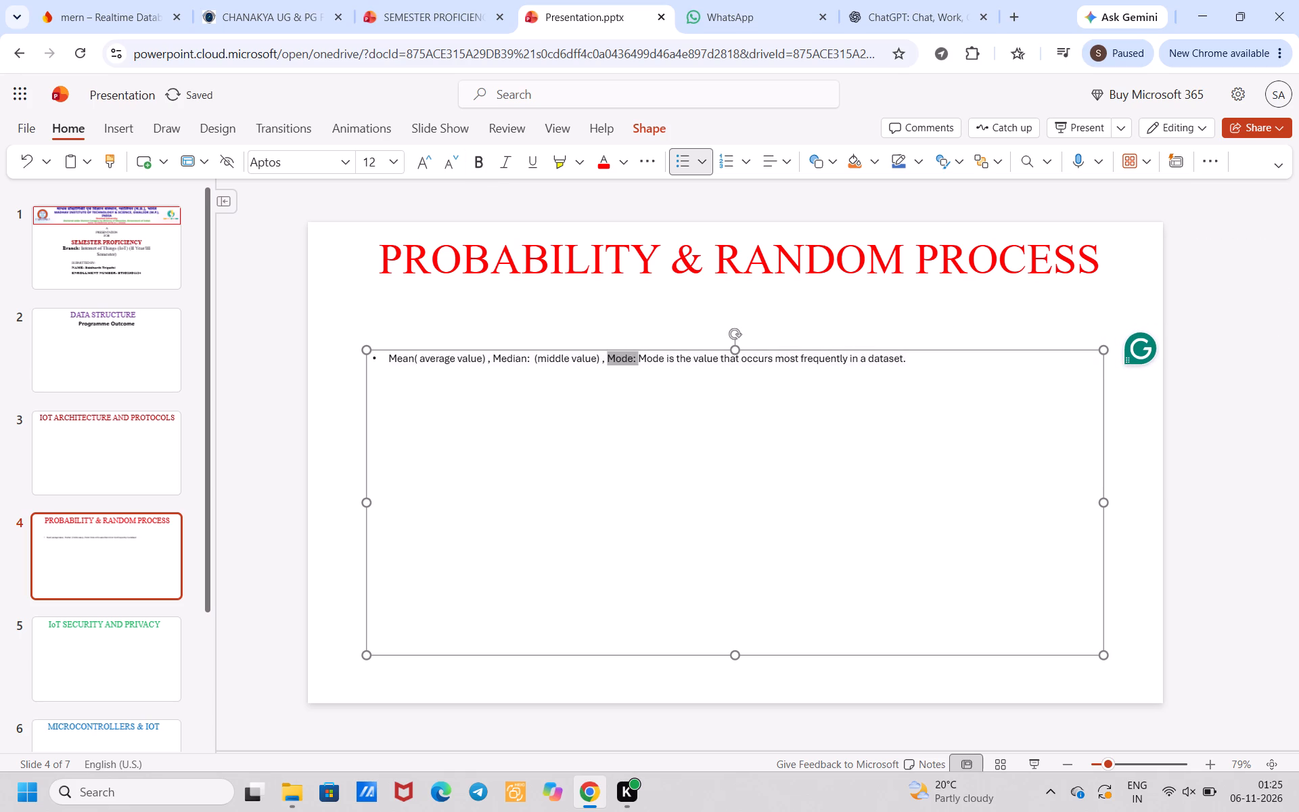
click(687, 387)
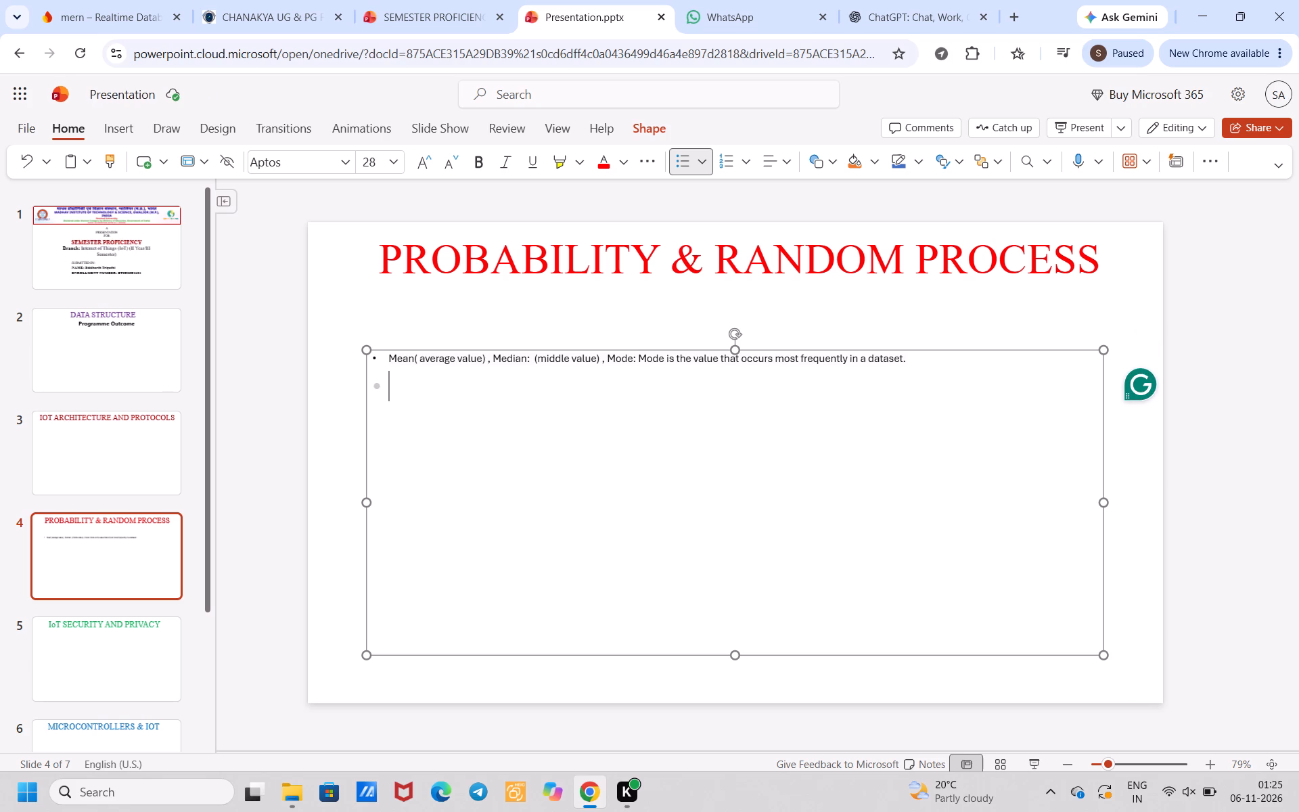
Shorten the Mode definition to "occurs most" by deleting "Mode is the value that" and "frequently in a dataset.".
drag(740, 357, 683, 371)
drag(683, 371, 643, 356)
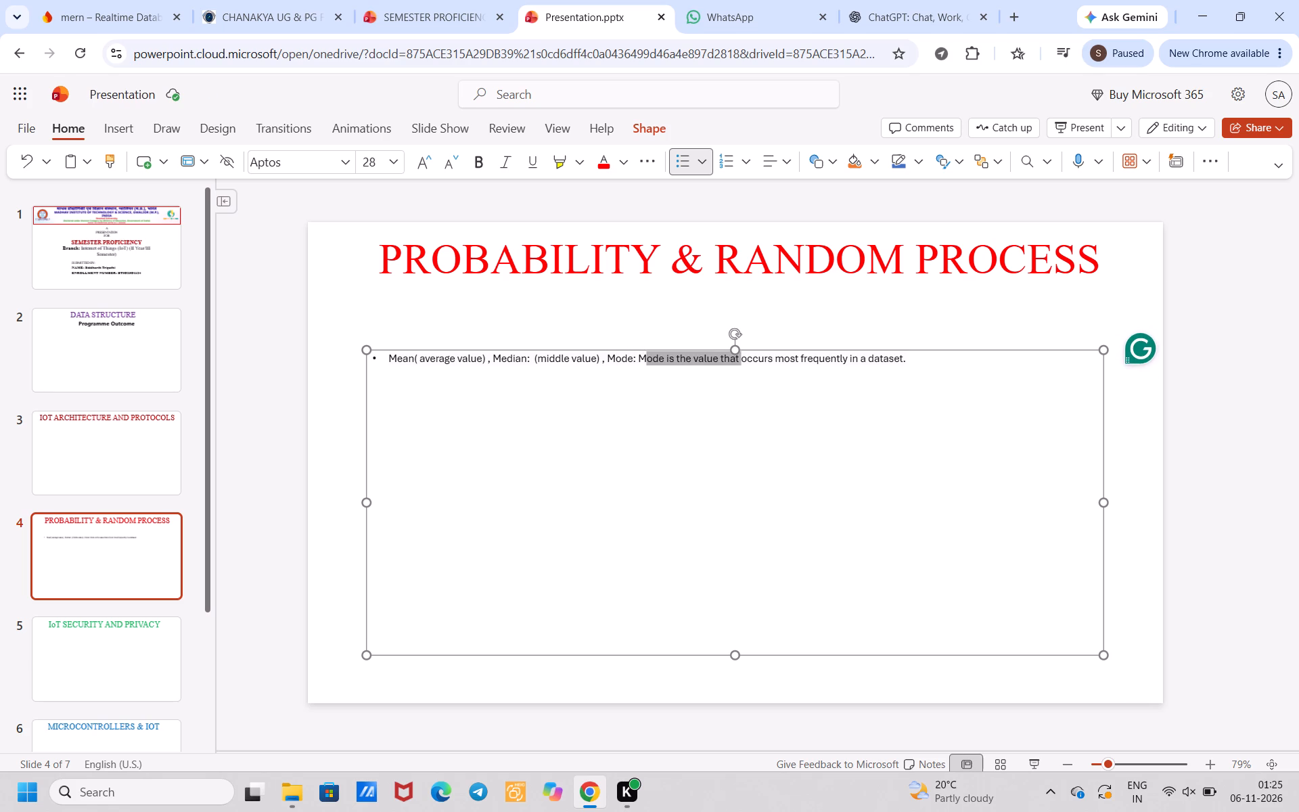
drag(643, 356, 639, 357)
key(BackSpace)
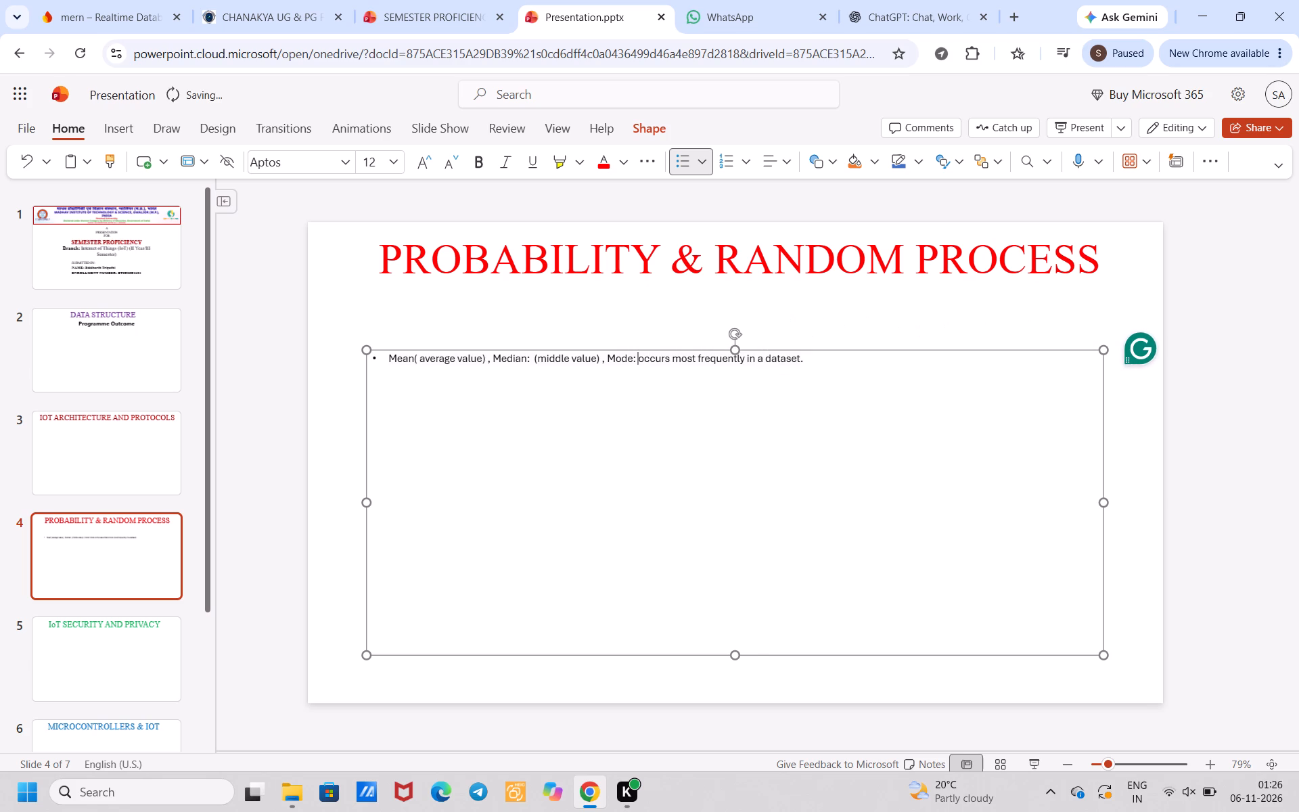
drag(696, 359, 802, 366)
key(BackSpace)
Cut "occur" from the start of the Mode definition, before "s most".
drag(639, 354, 662, 357)
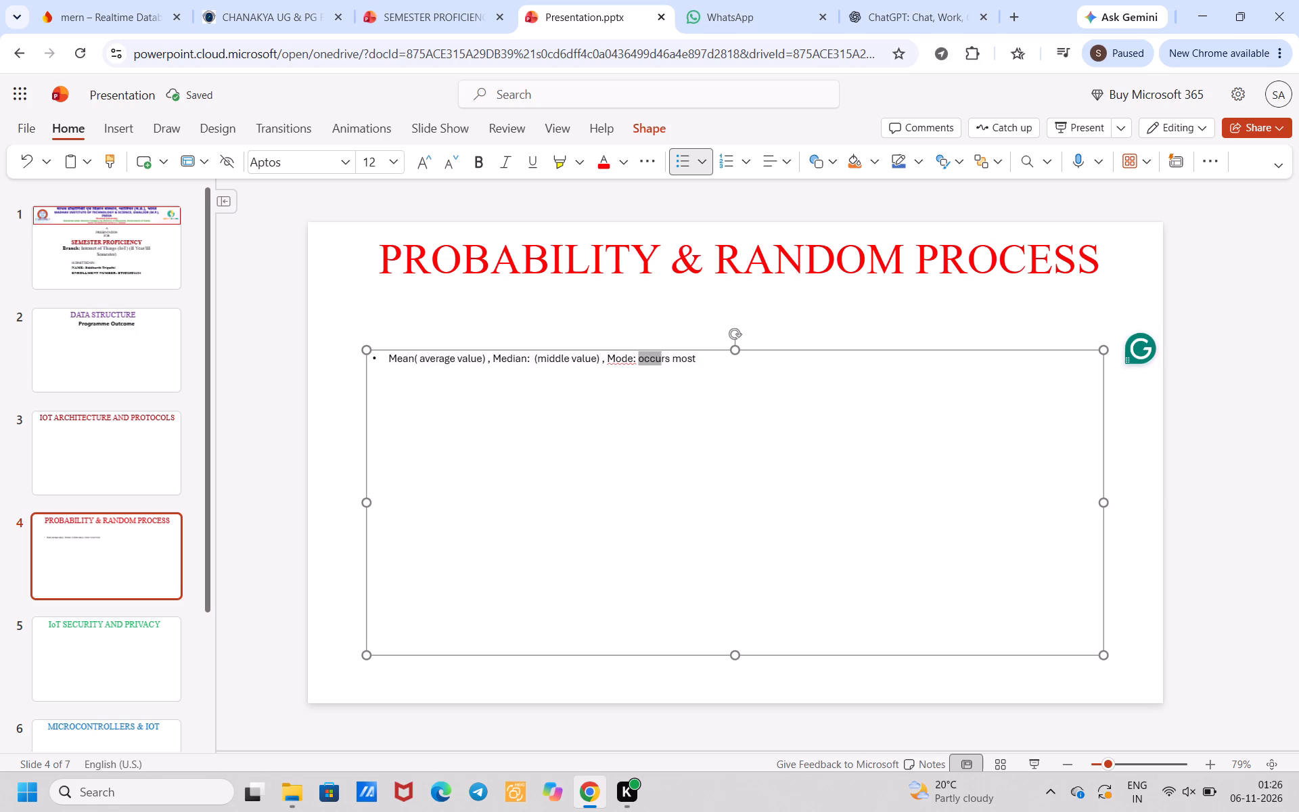
drag(662, 357, 666, 363)
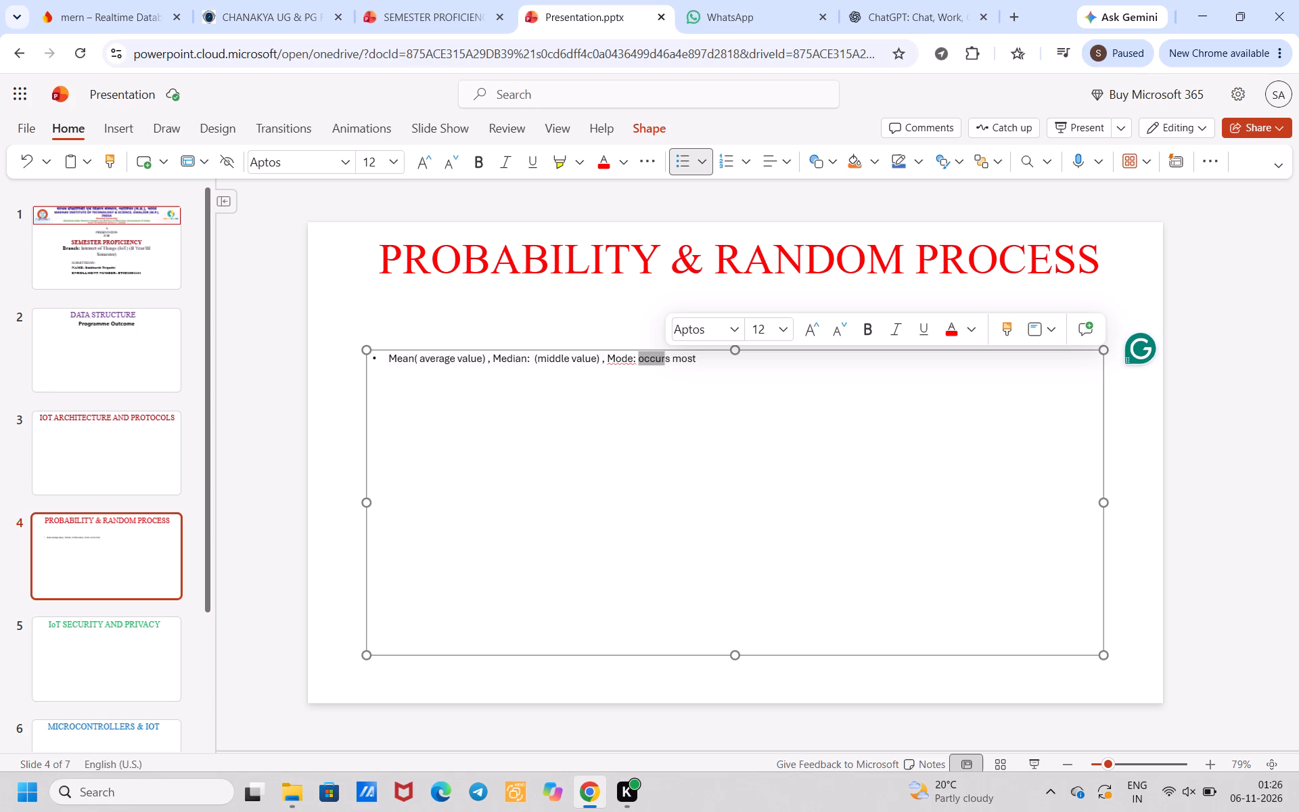
key(ctrl+x)
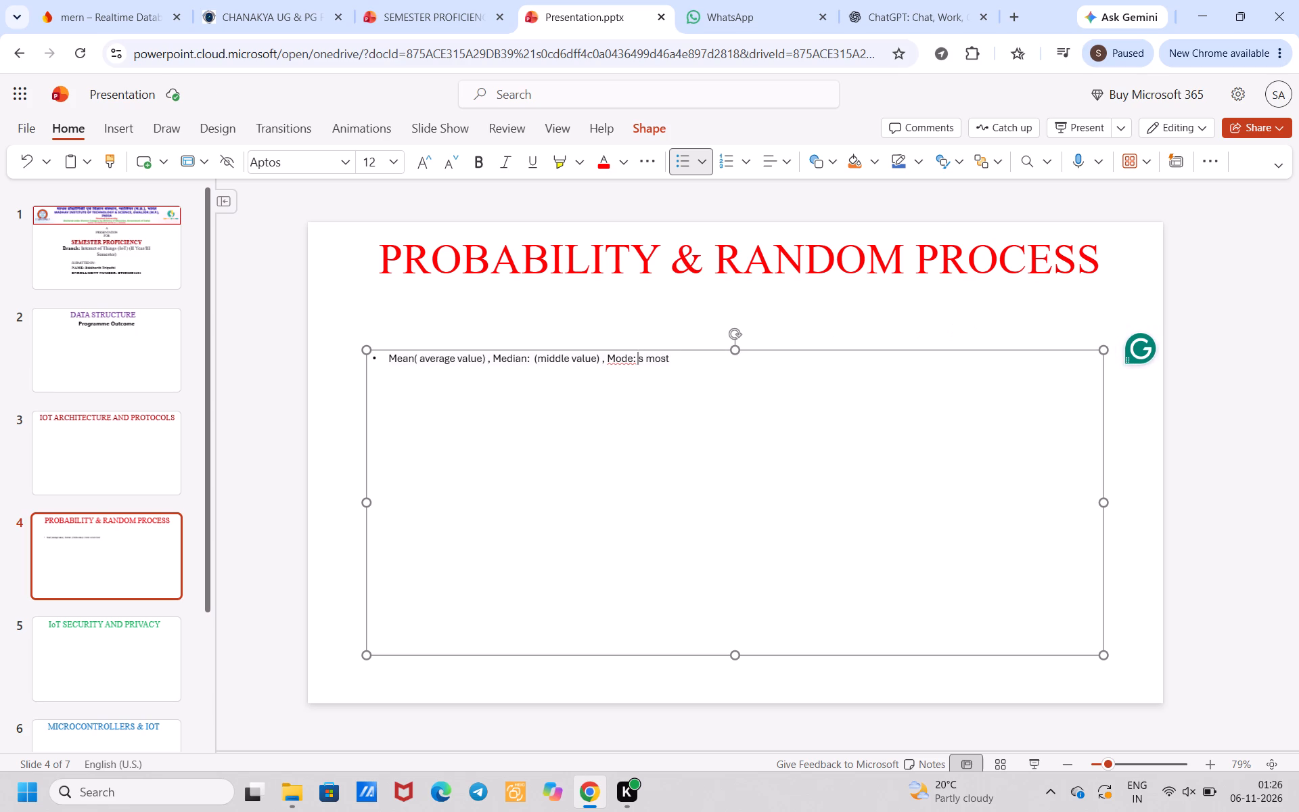
Reword the Mode definition as "mostly occur" by pasting "occur" after "most", adding "ly" to "most", and deleting the stray "s".
click(685, 353)
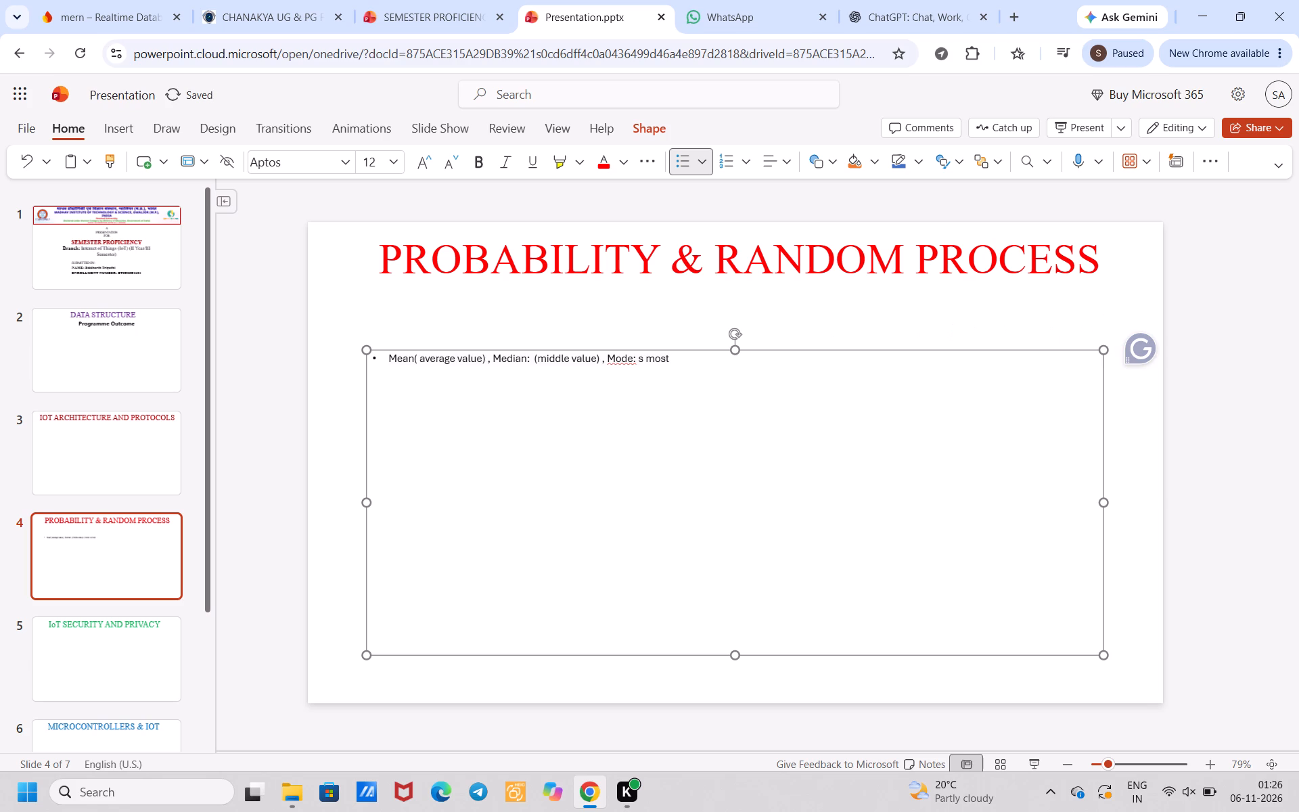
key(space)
key(ctrl+v)
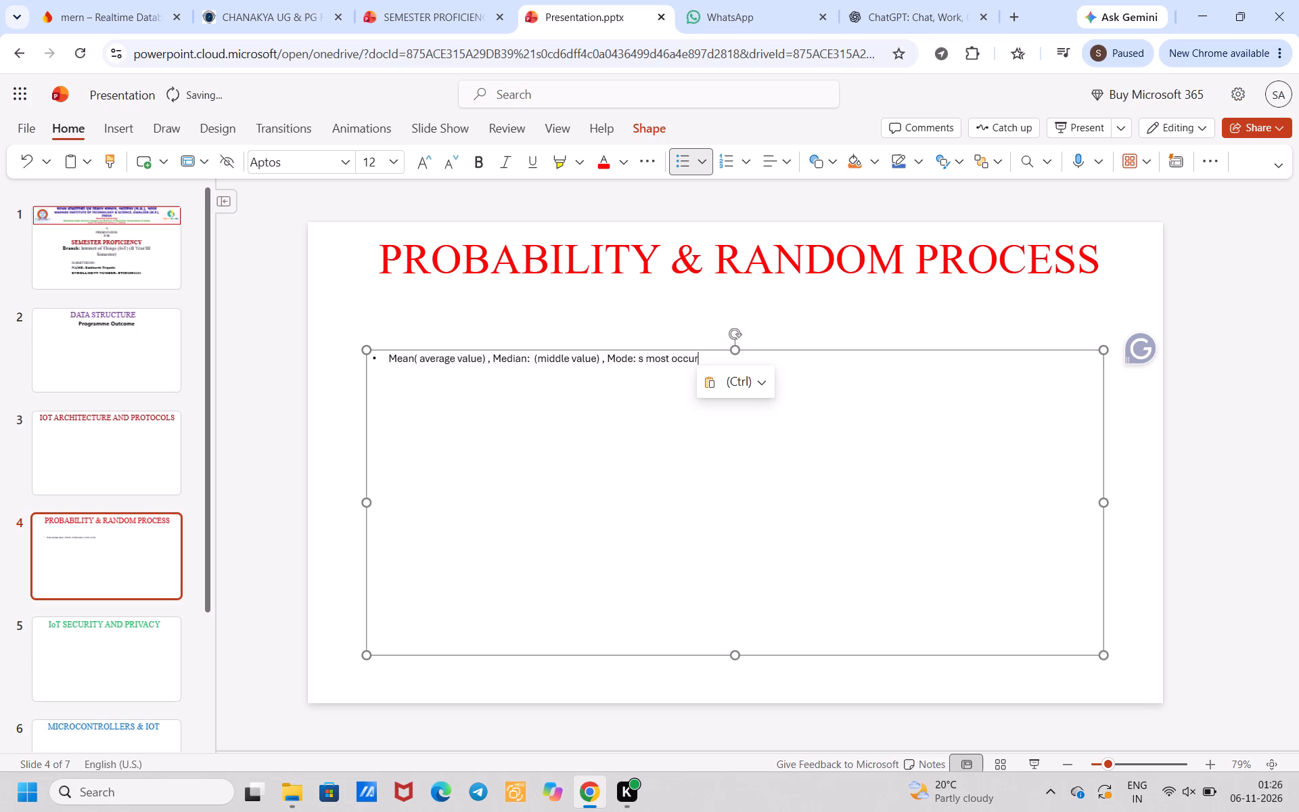
click(668, 361)
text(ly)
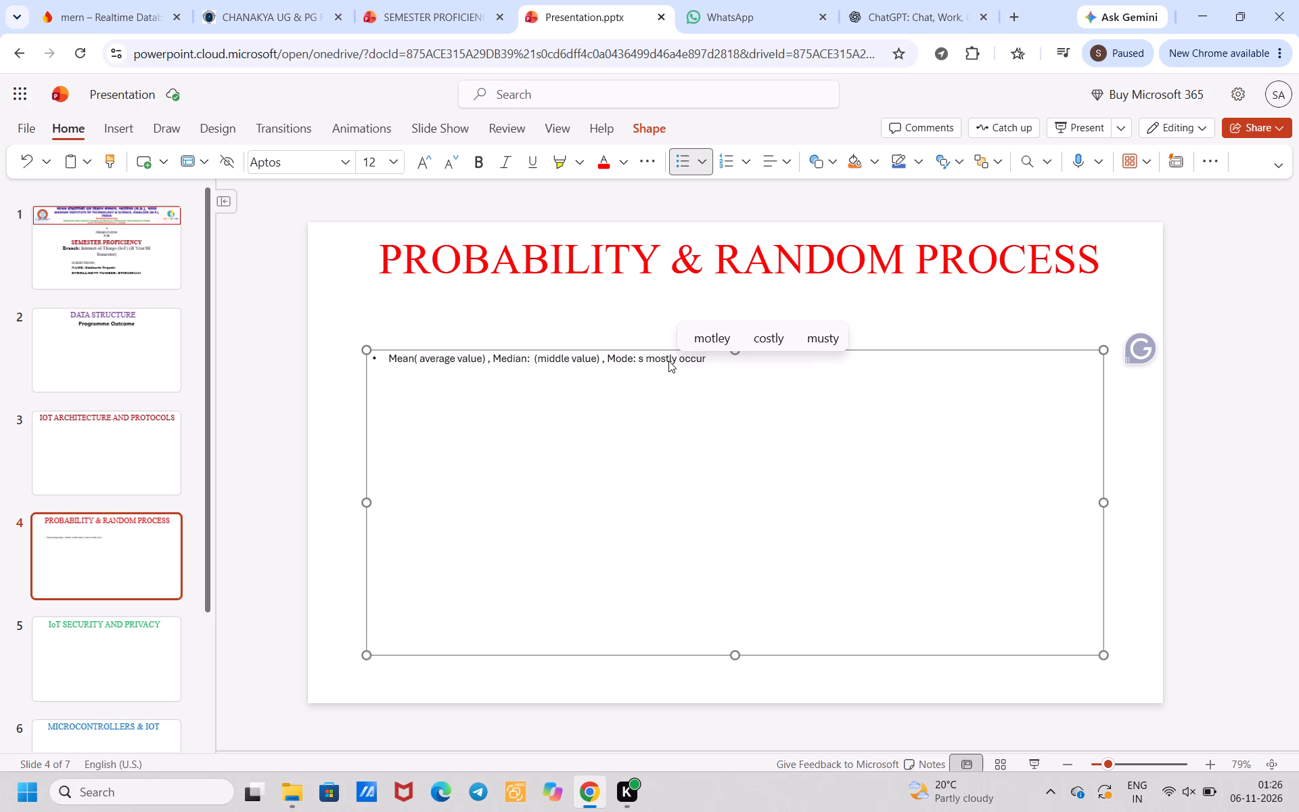
click(642, 363)
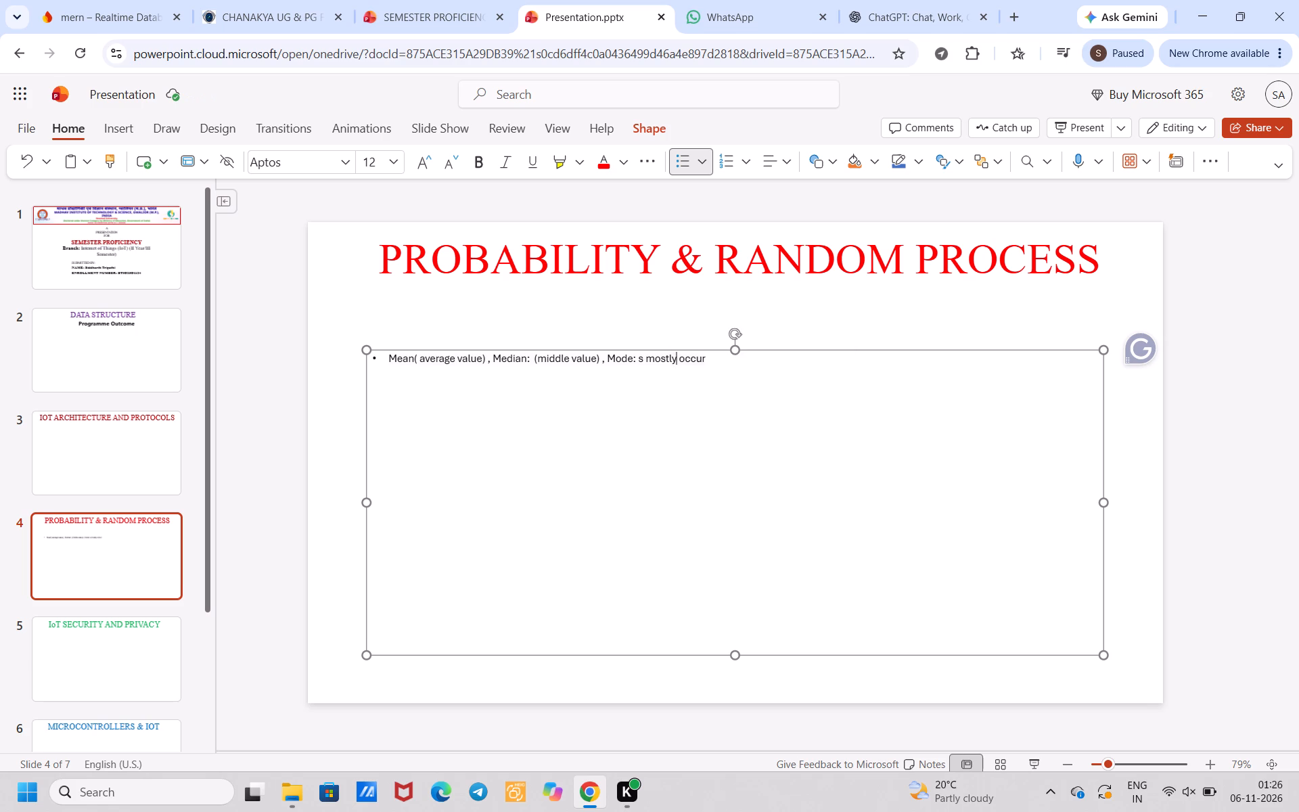
key(BackSpace)
key(BackSpace)
click(704, 371)
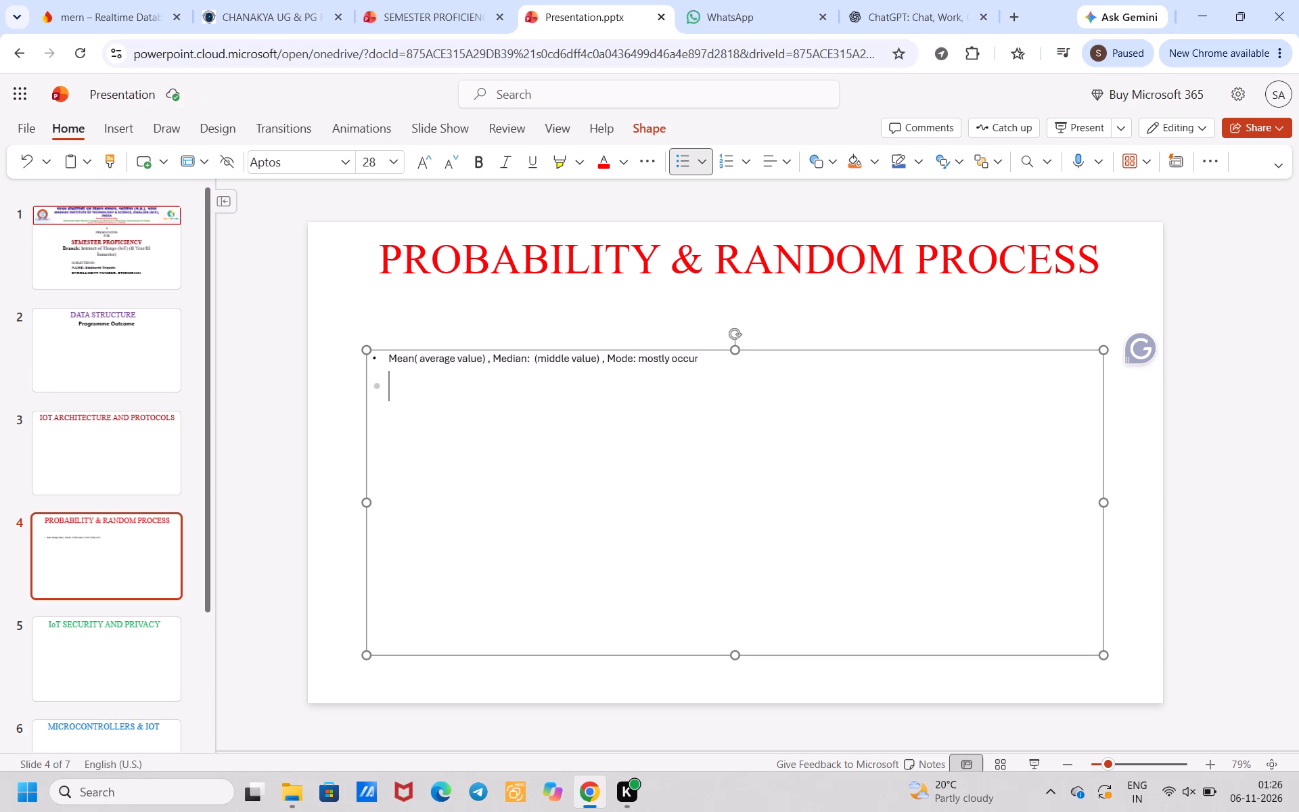
click(709, 355)
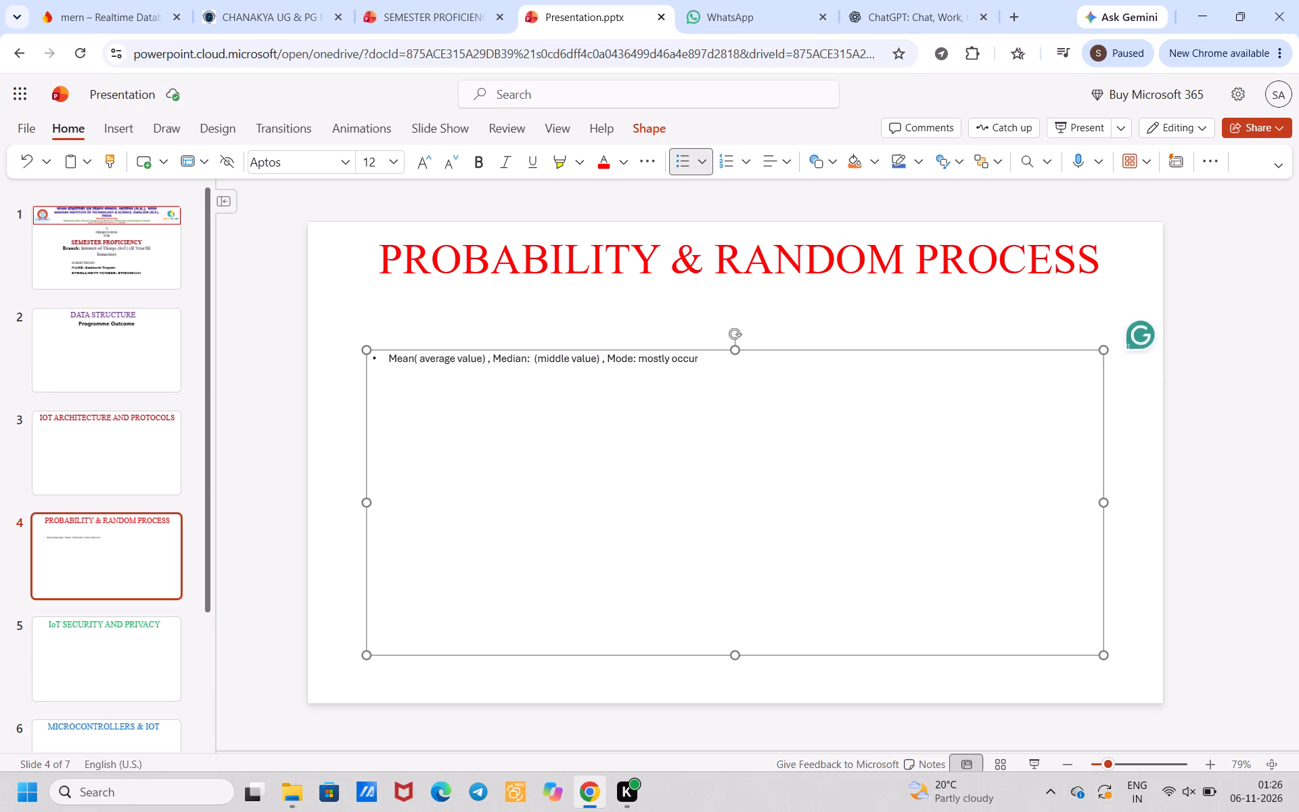
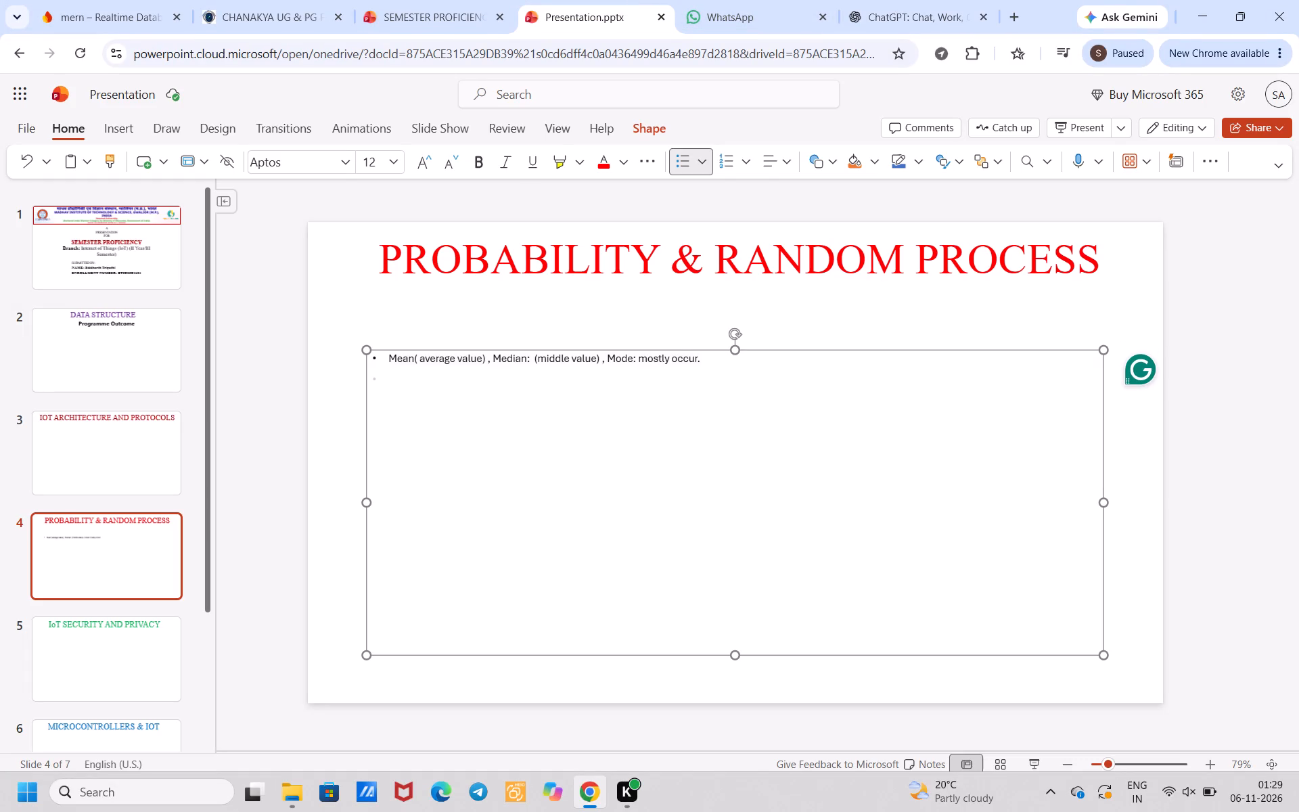
key(ctrl+v)
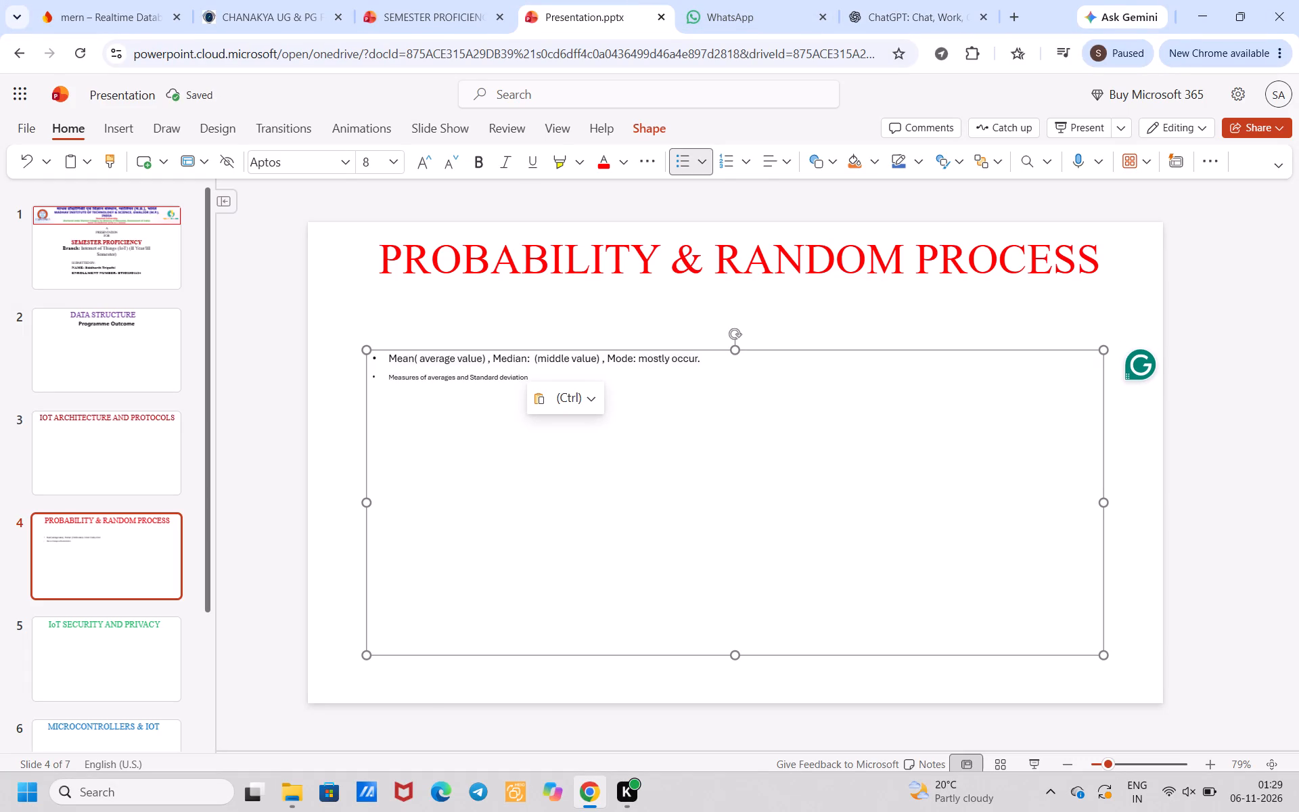
Set the font size of both bullets on the Probability & Random Process slide to 28.
drag(385, 357, 541, 378)
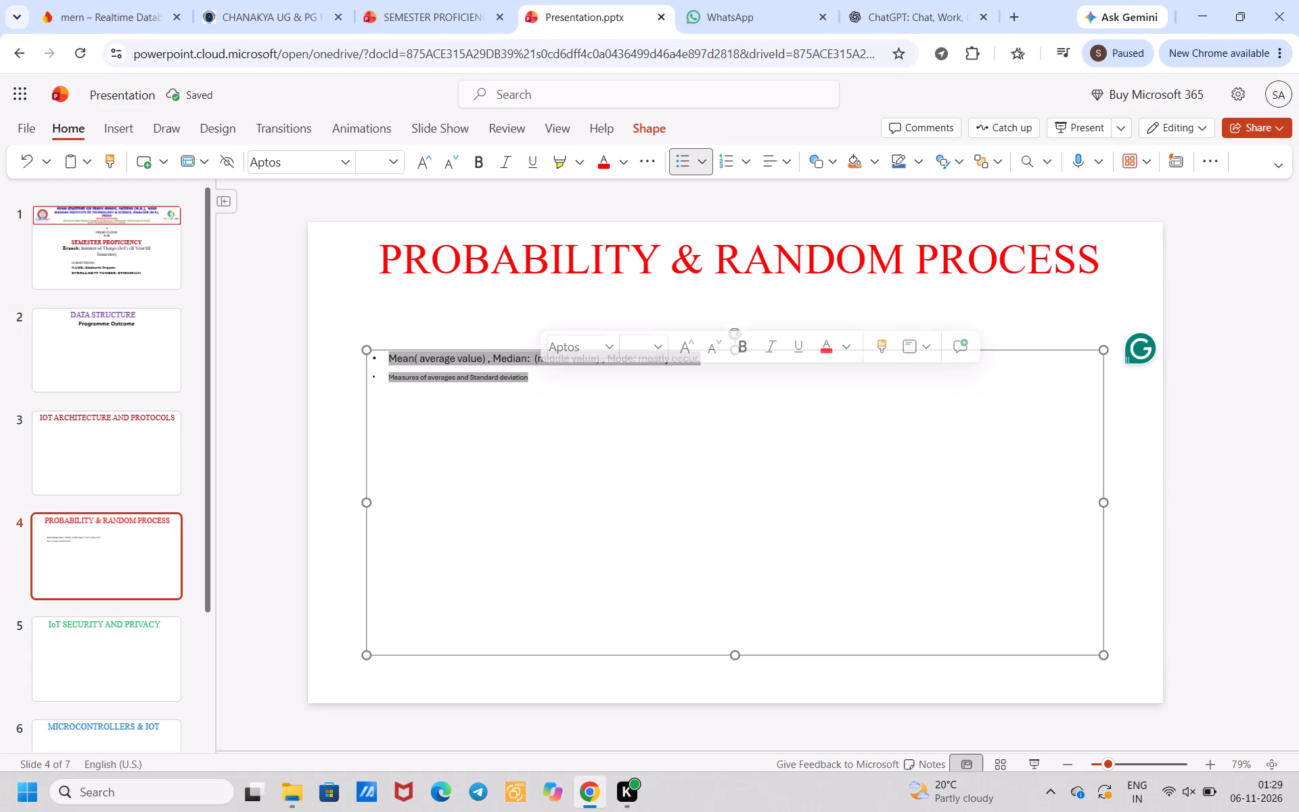
click(666, 340)
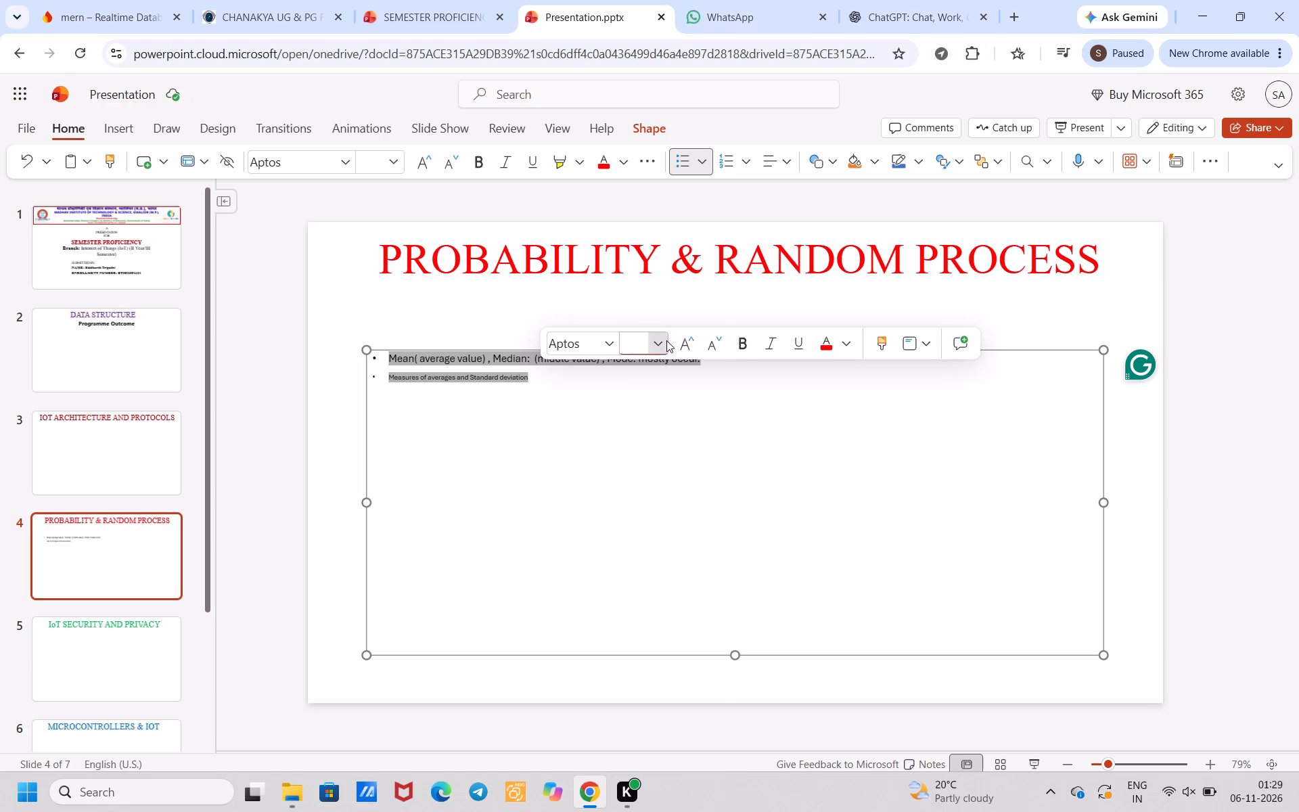
click(702, 510)
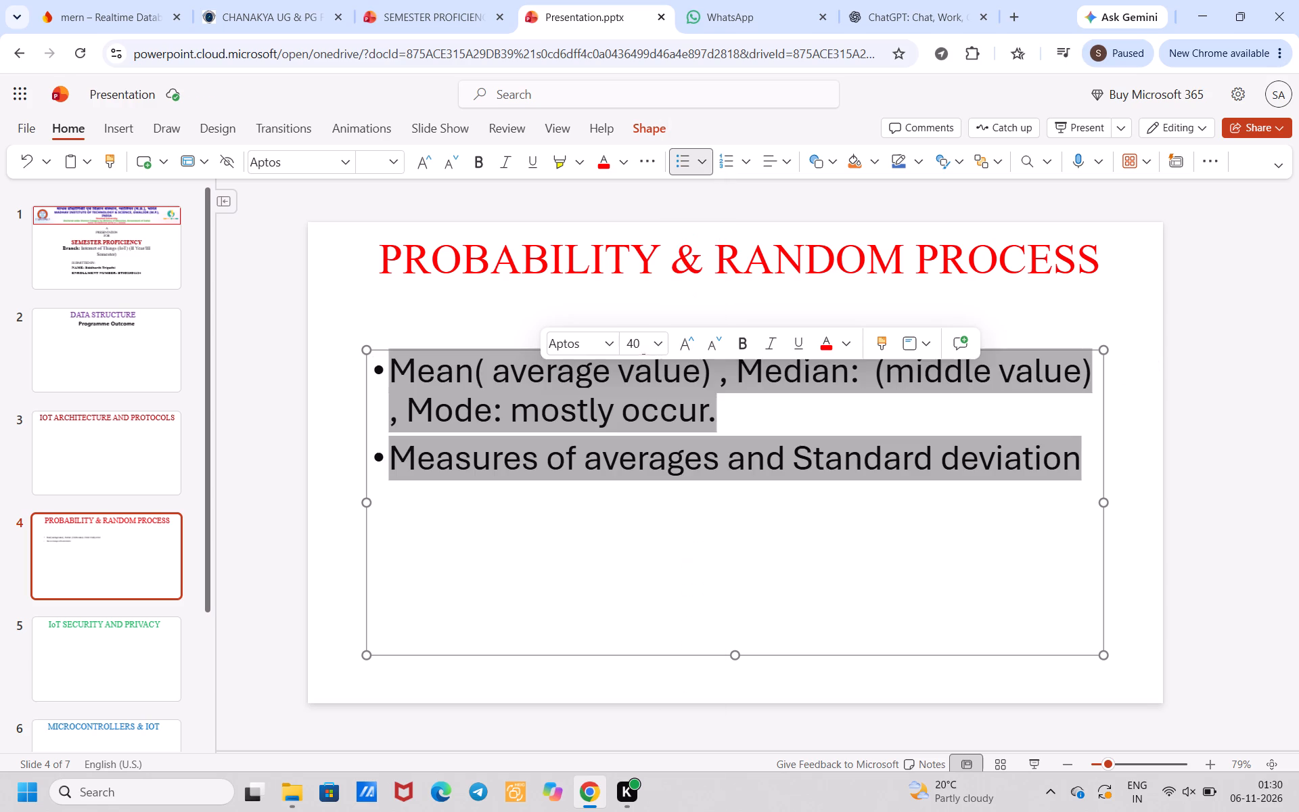
click(654, 343)
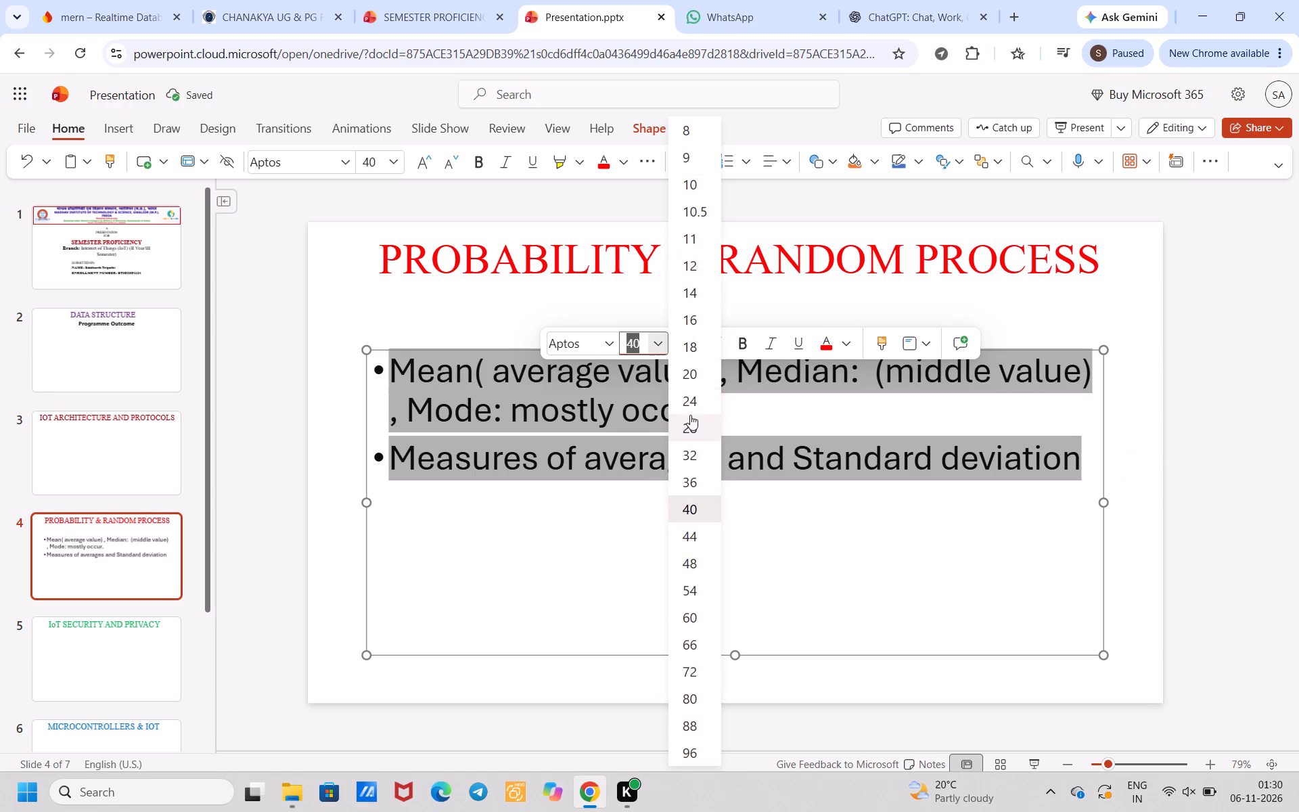
click(689, 431)
click(514, 449)
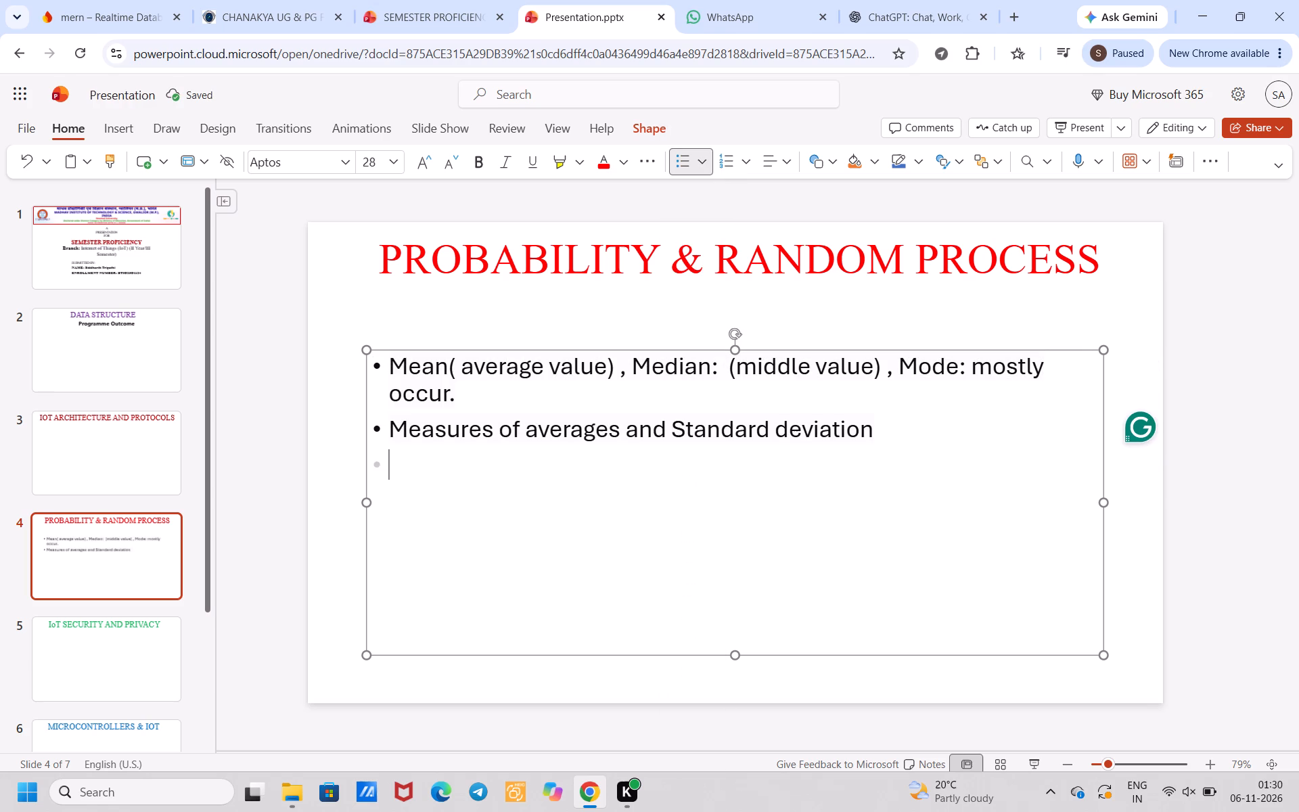
Copy the "Programme Outcome" heading from the Data Structure slide and paste it above the bullets on the Probability & Random Process slide.
click(110, 337)
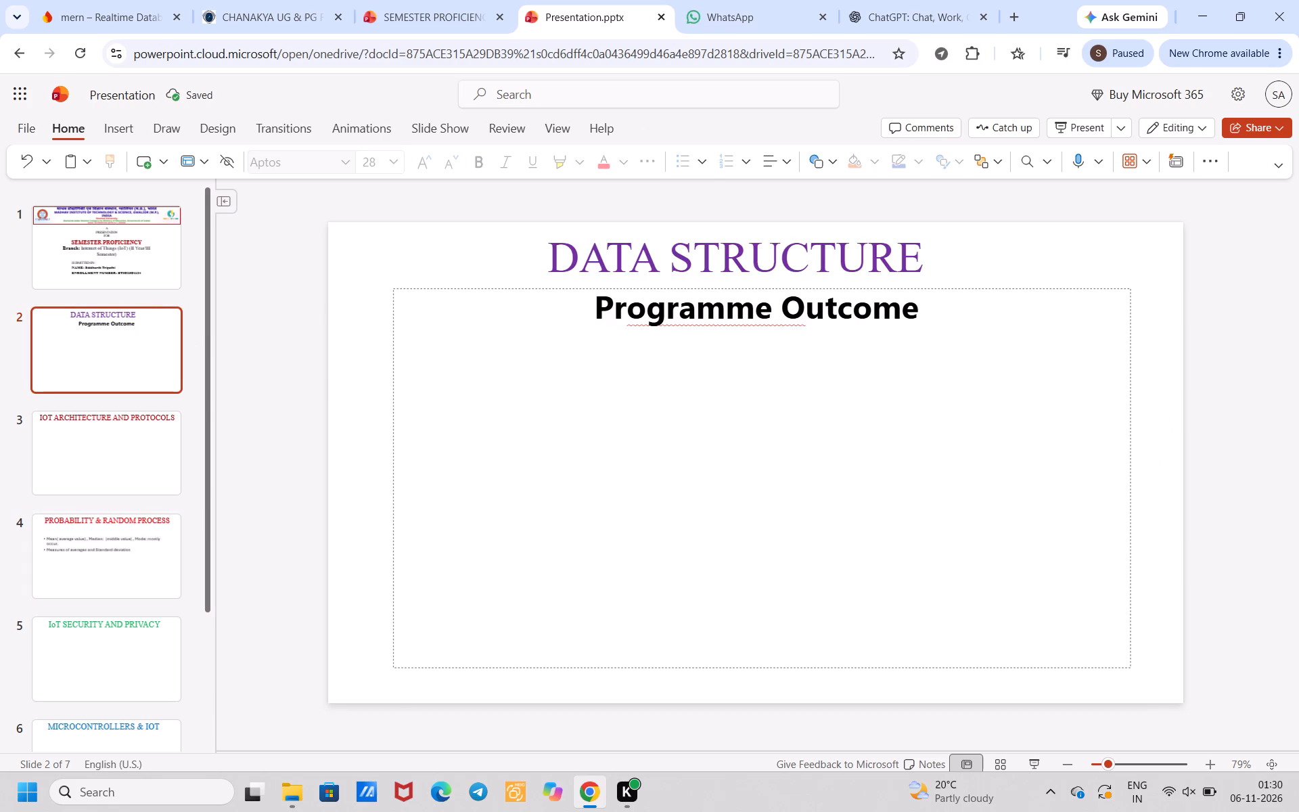
drag(601, 323, 867, 340)
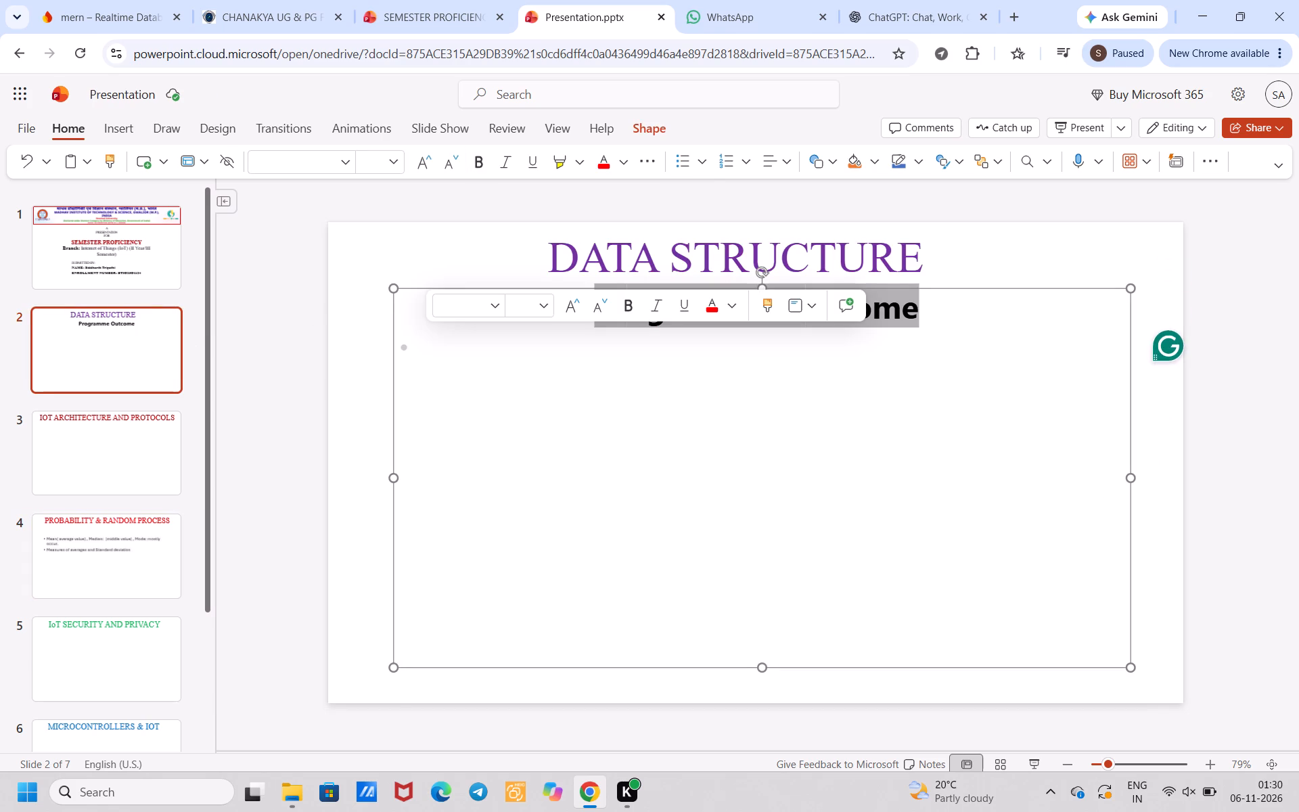
key(ctrl+c)
click(304, 441)
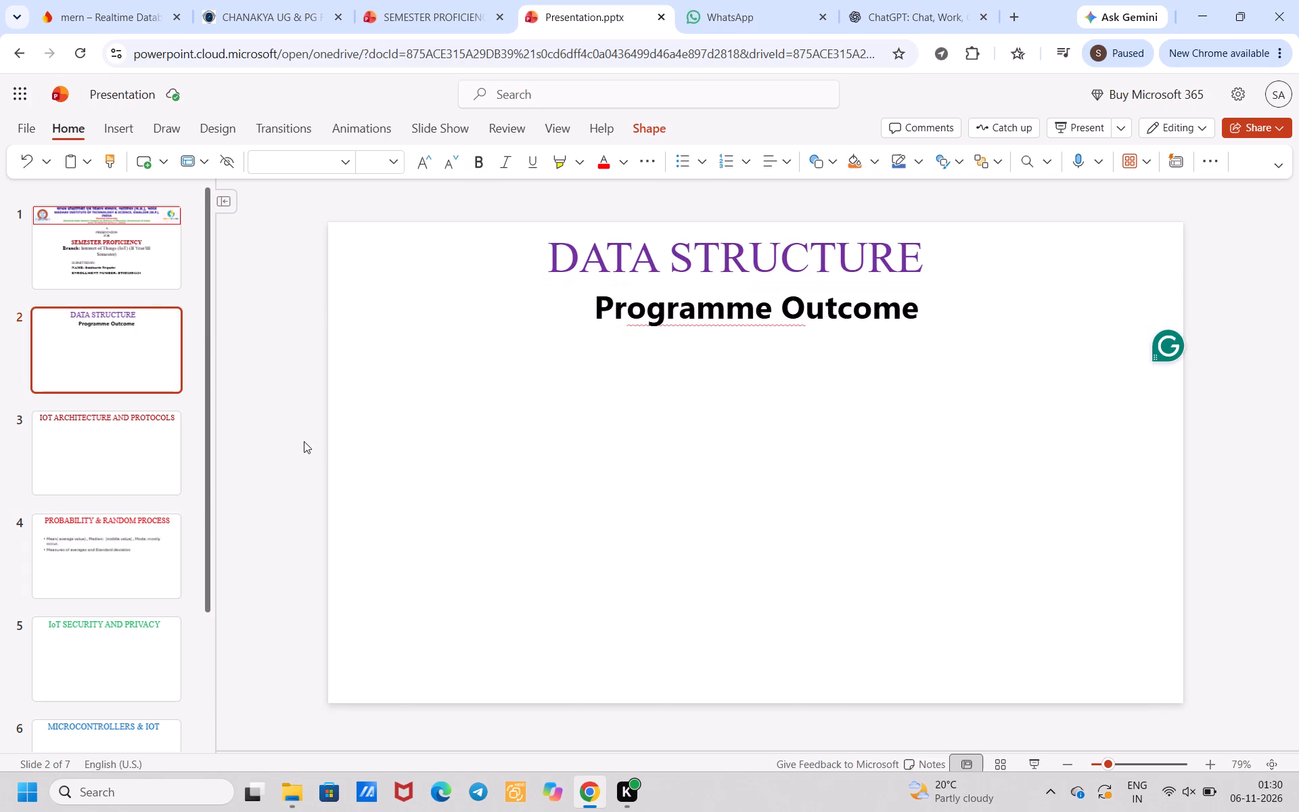
click(89, 438)
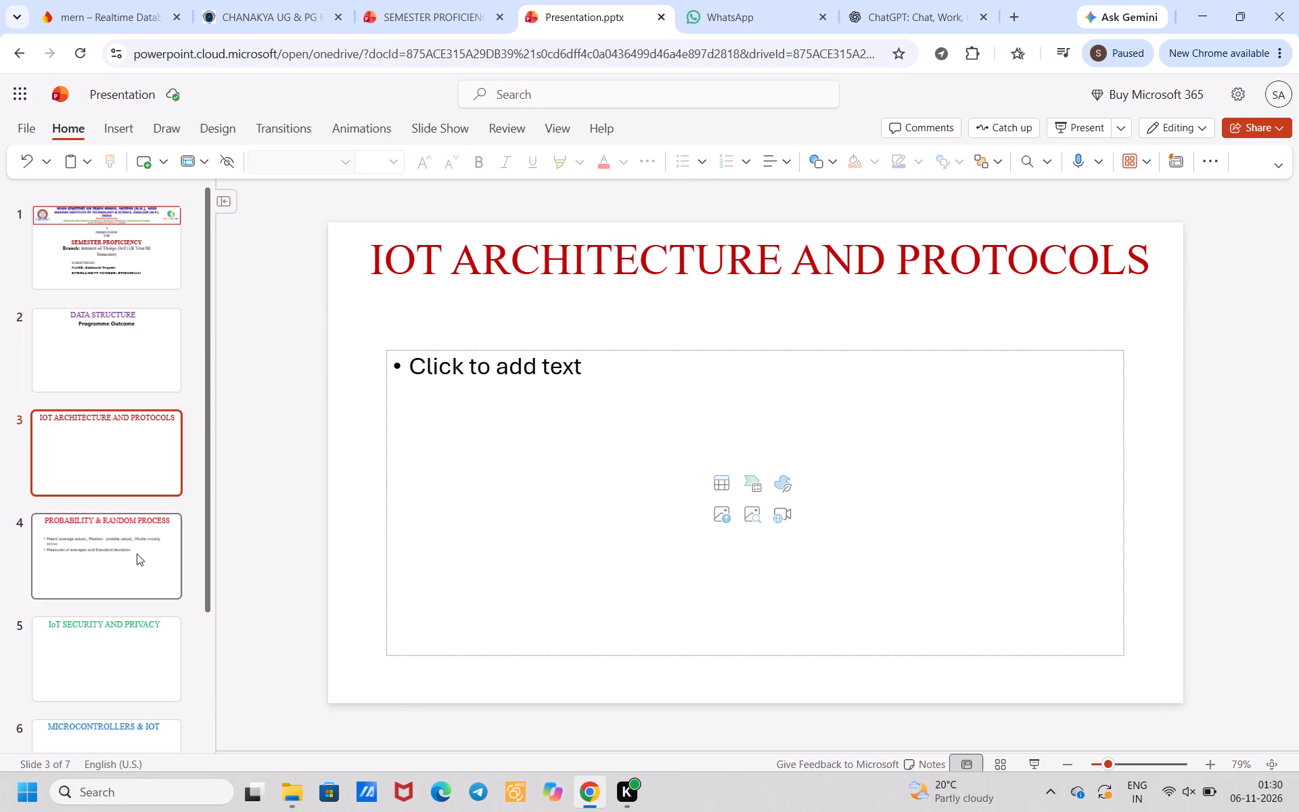
click(137, 554)
click(466, 382)
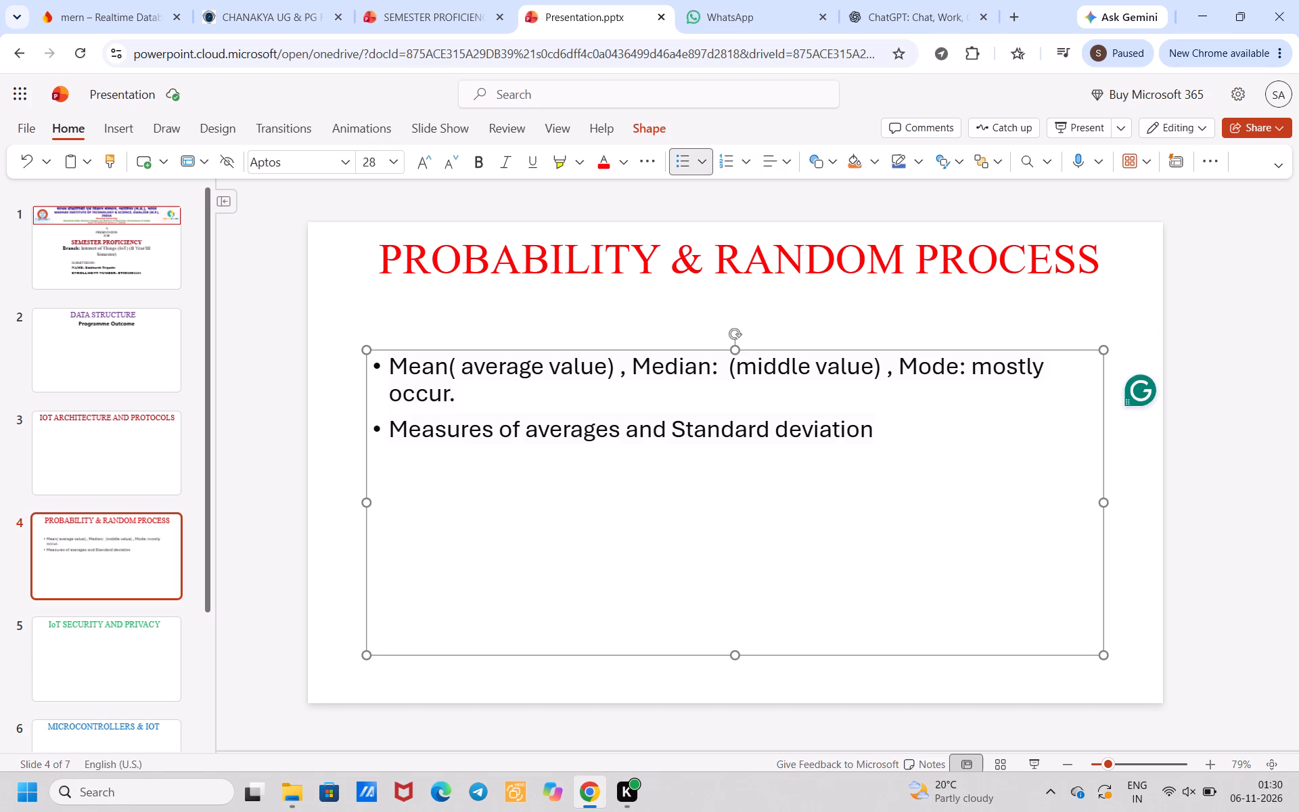
click(394, 363)
key(Return)
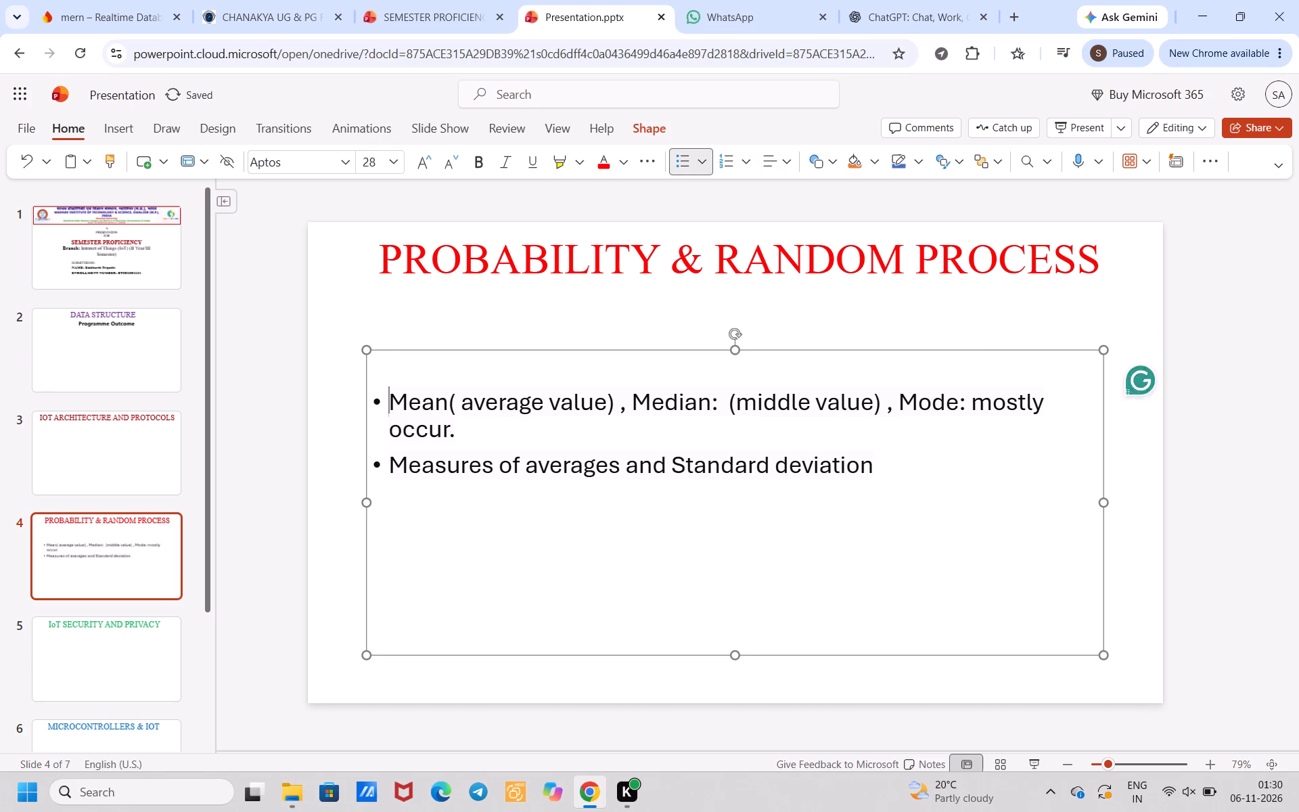
click(633, 371)
key(ctrl+v)
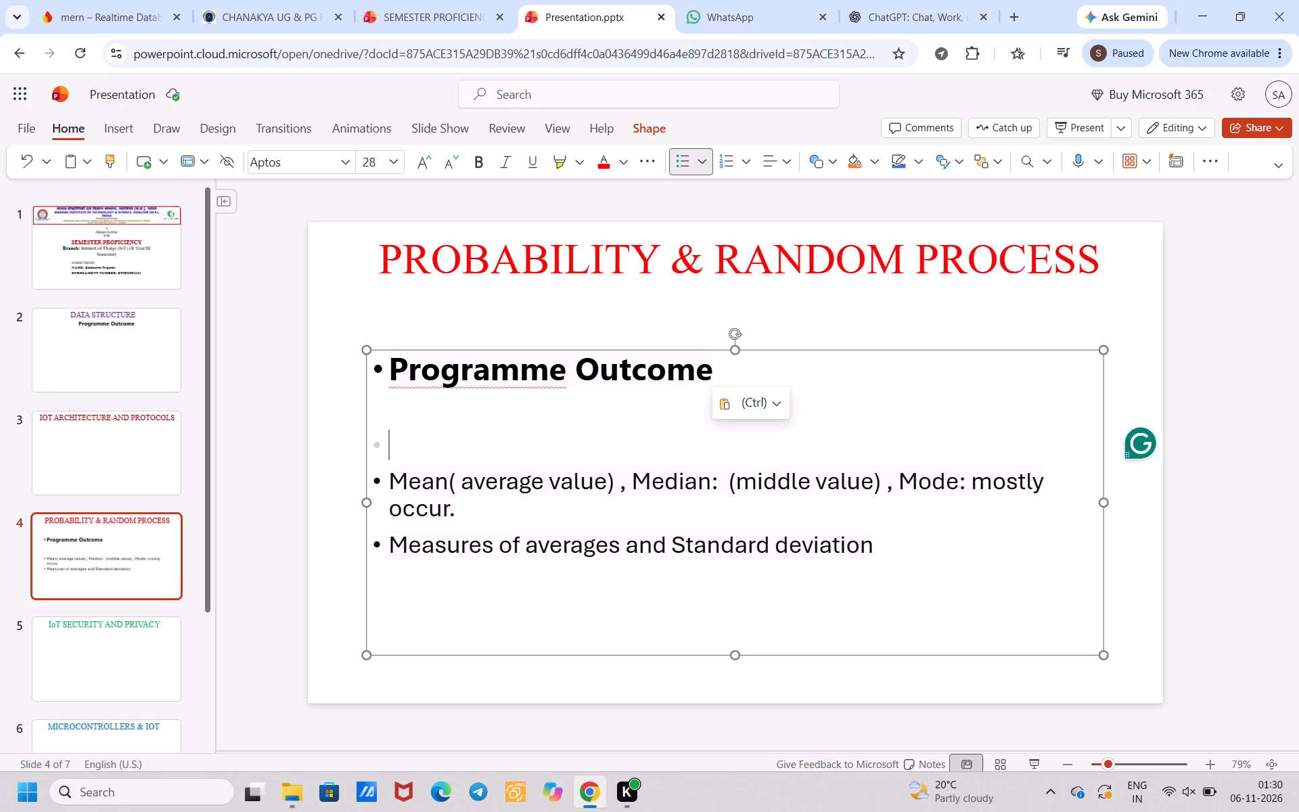
Remove the bullet from the pasted "Programme Outcome" heading and set its font size to 32.
click(381, 365)
key(BackSpace)
drag(381, 365, 581, 363)
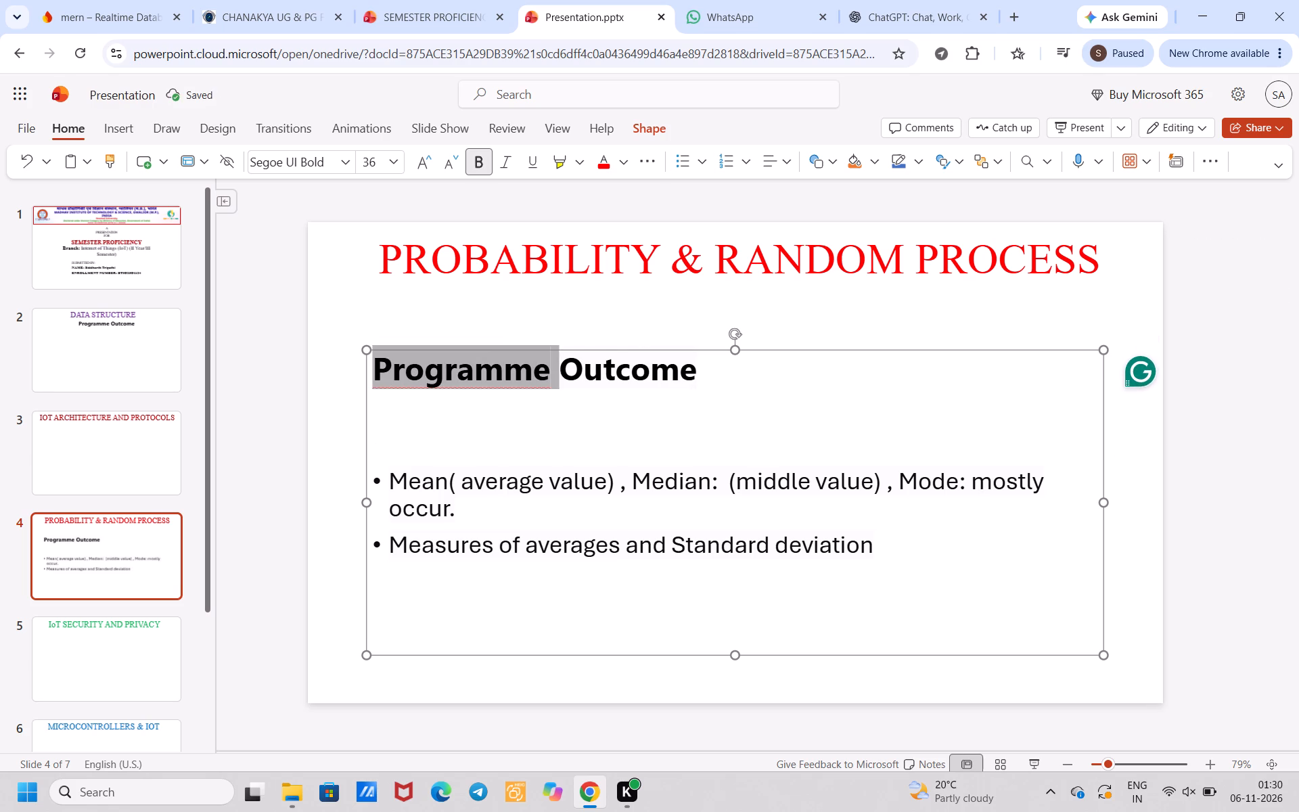
drag(581, 363, 693, 365)
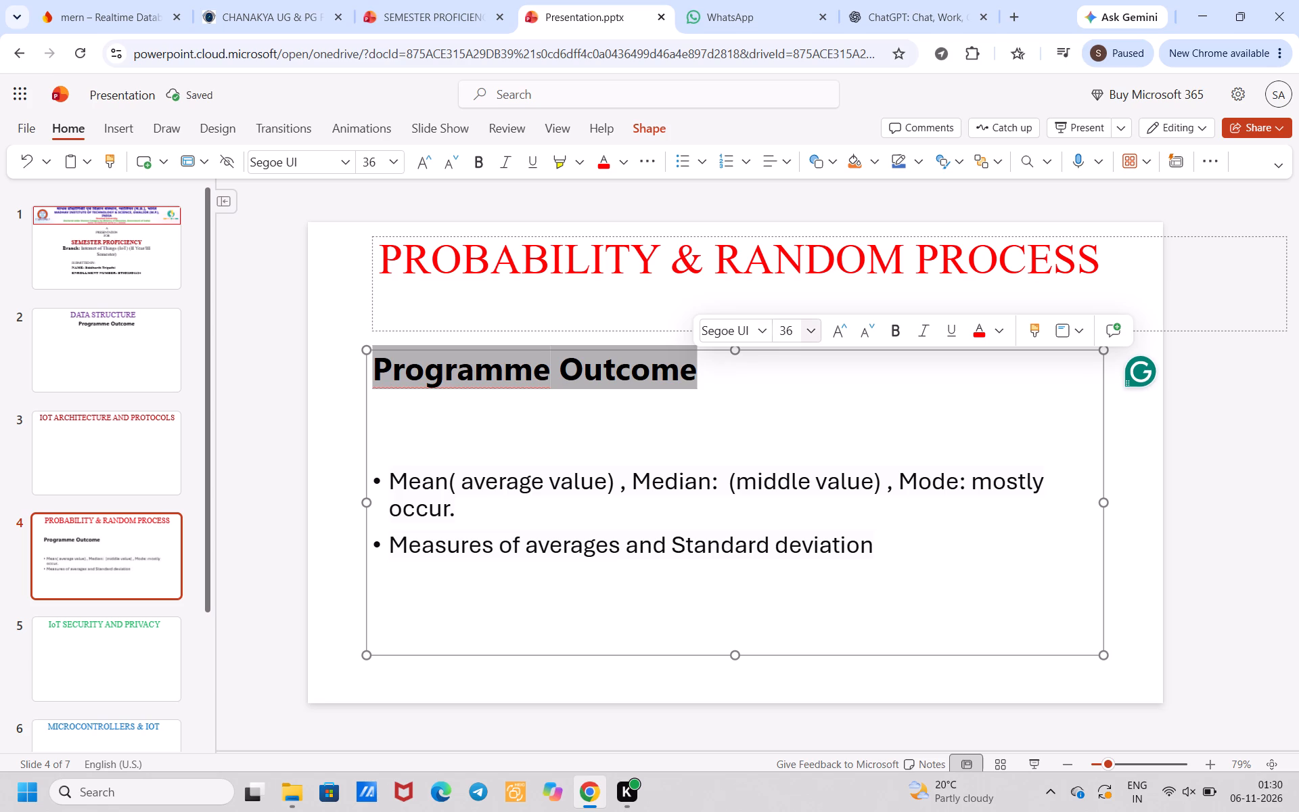
click(802, 340)
click(846, 443)
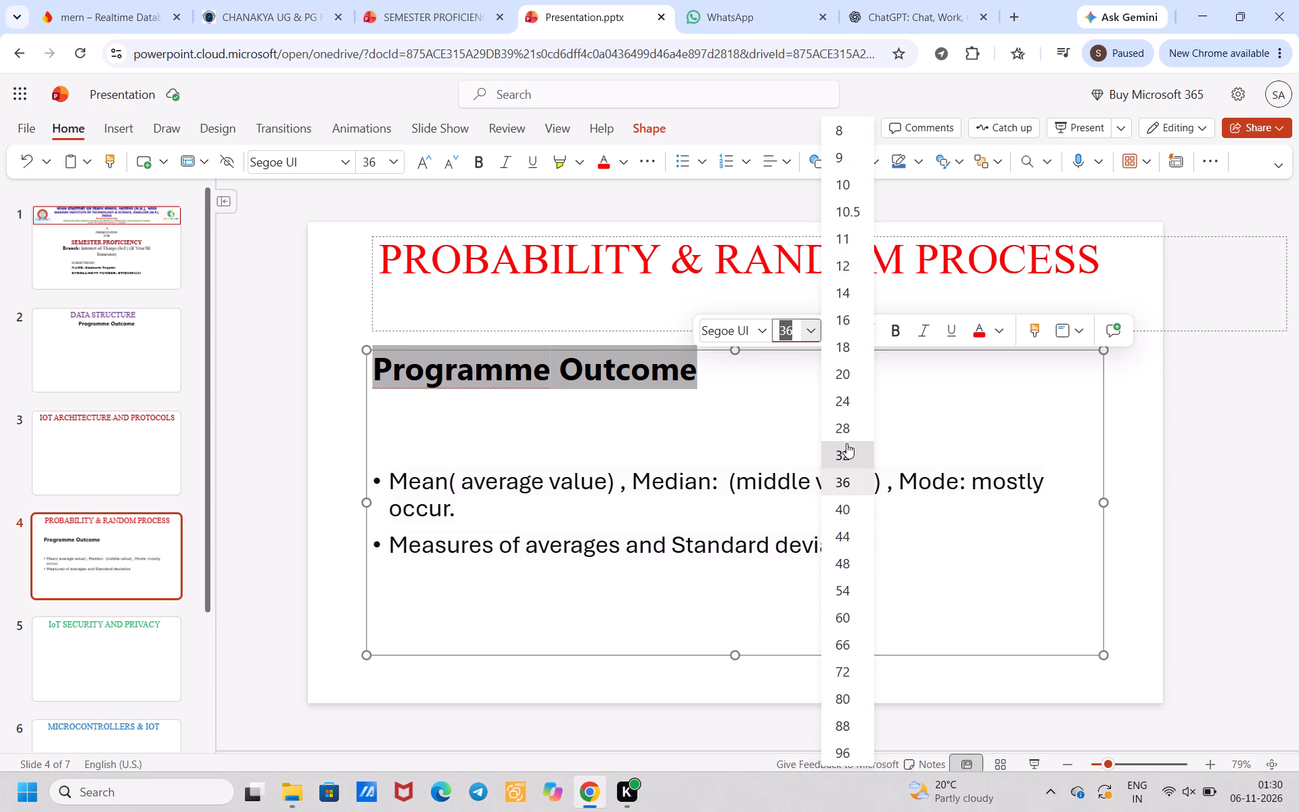
click(537, 378)
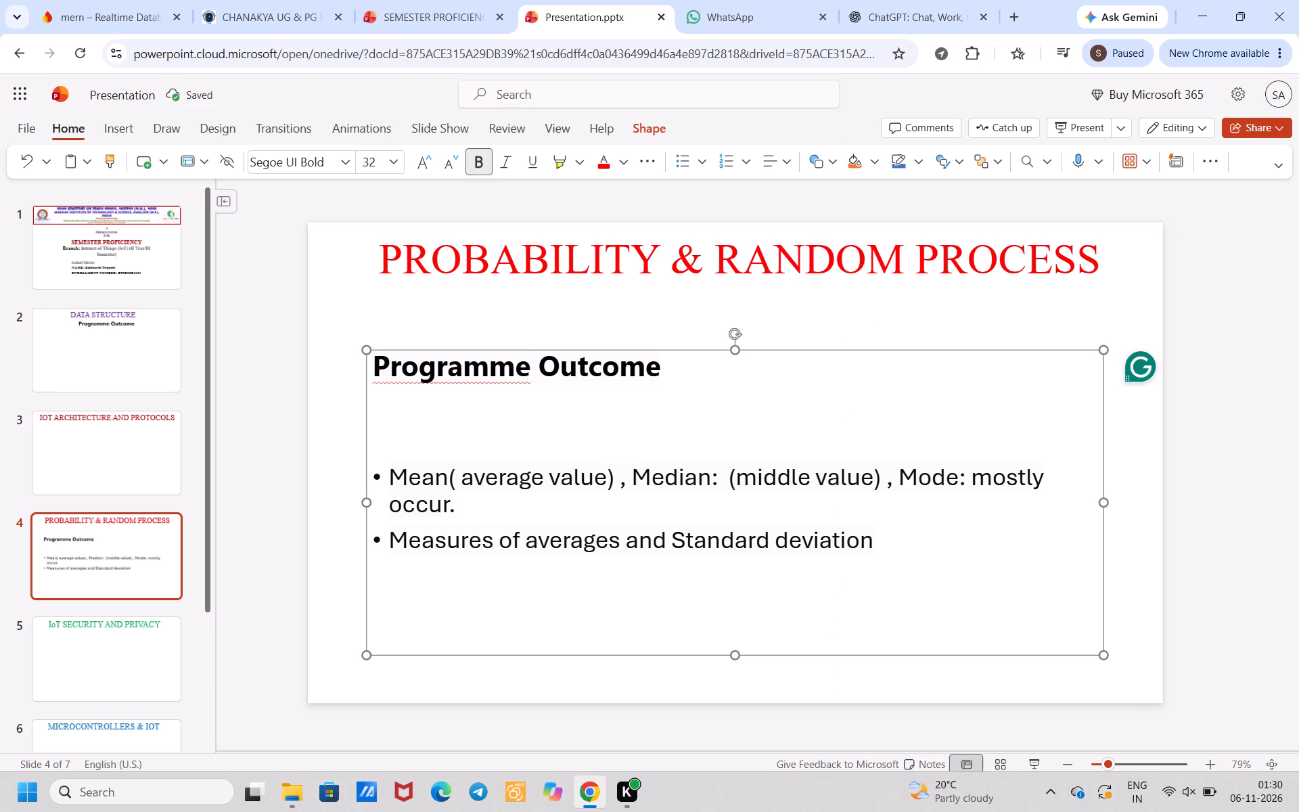
Shift the "Programme Outcome" heading to roughly the middle of its line with leading spaces.
click(377, 374)
key(space)
key(space)
key(space)
key(space)
key(space)
key(space)
key(space)
key(space)
key(space)
key(space)
key(space)
key(space)
key(space)
key(space)
key(space)
key(space)
key(space)
key(space)
key(space)
key(space)
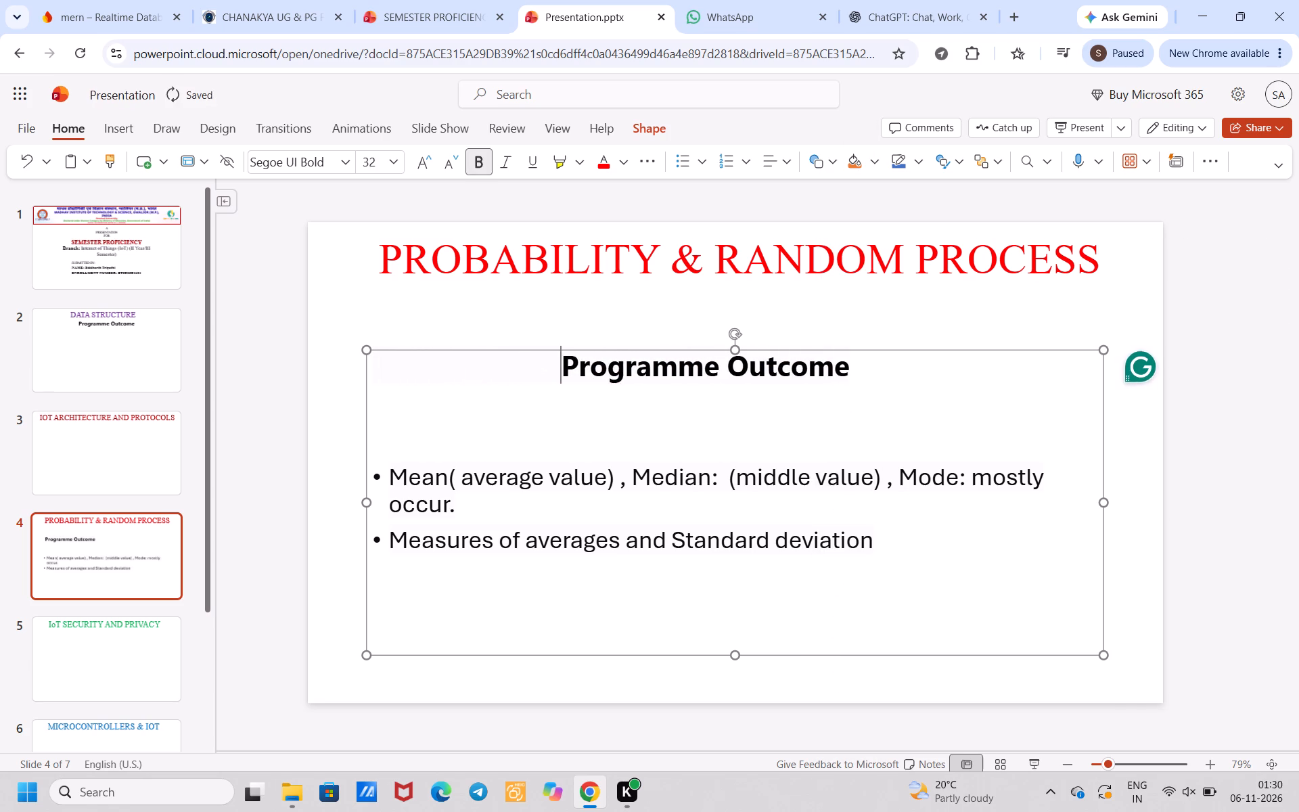
key(space)
key(space)
click(386, 452)
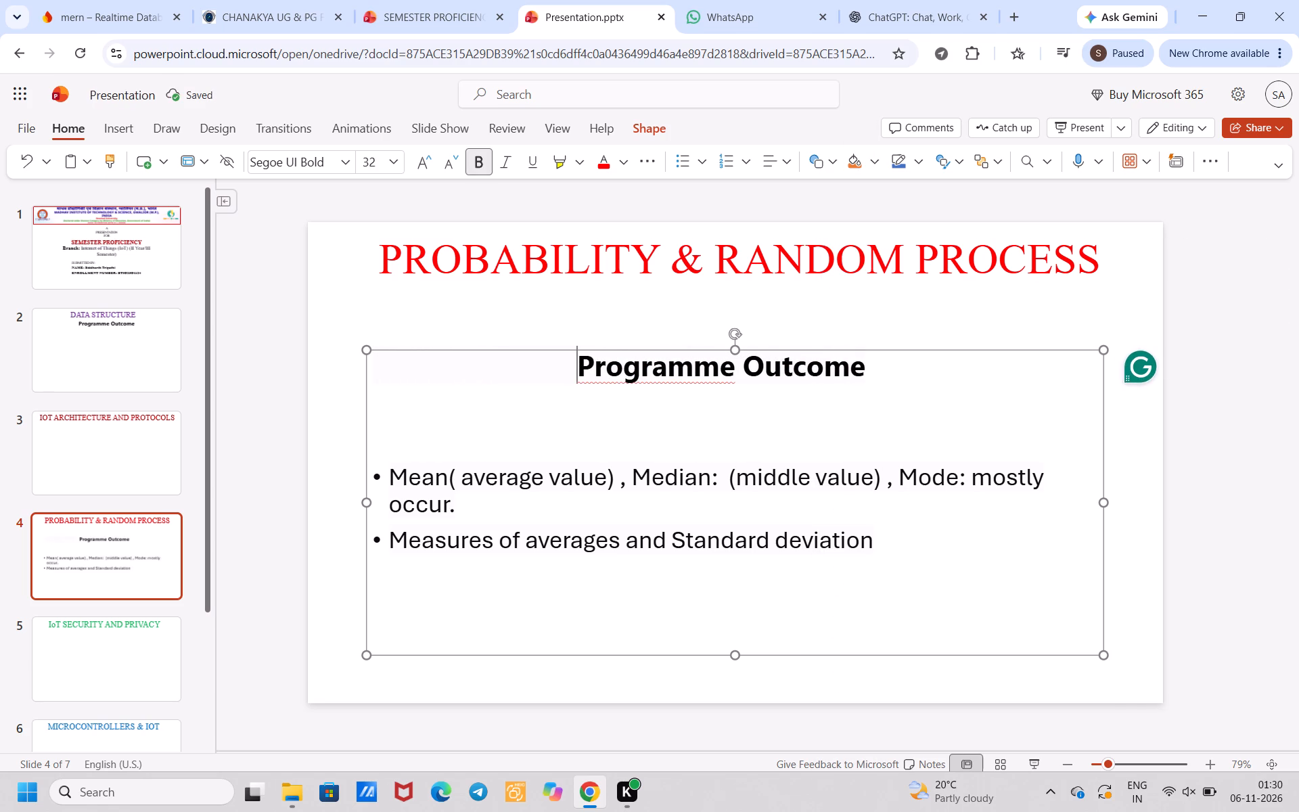
Delete the empty lines between the "Programme Outcome" heading and the first bullet on the Probability & Random Process slide.
key(BackSpace)
key(BackSpace)
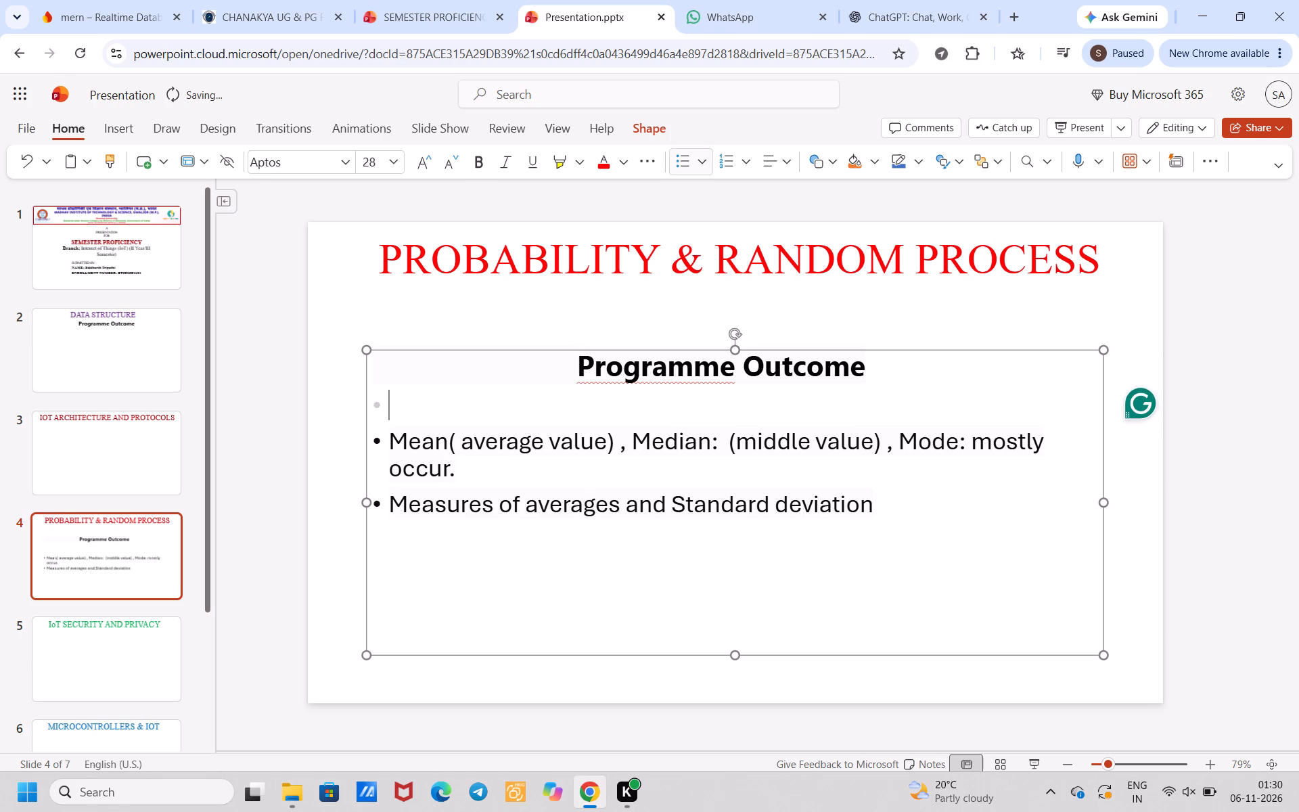
key(BackSpace)
key(BackSpace)
Set the font size of both bullets under the "Programme Outcome" heading to 24.
drag(393, 399, 919, 461)
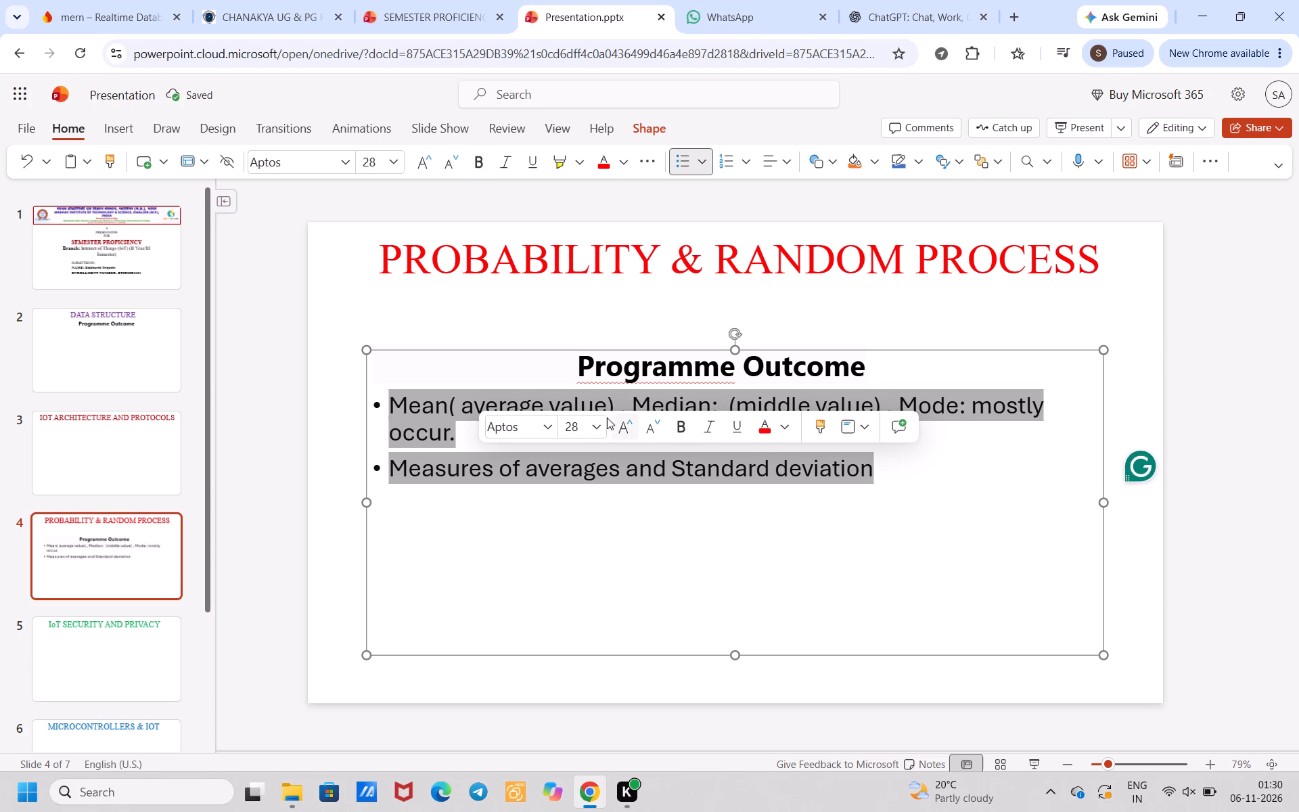
click(592, 416)
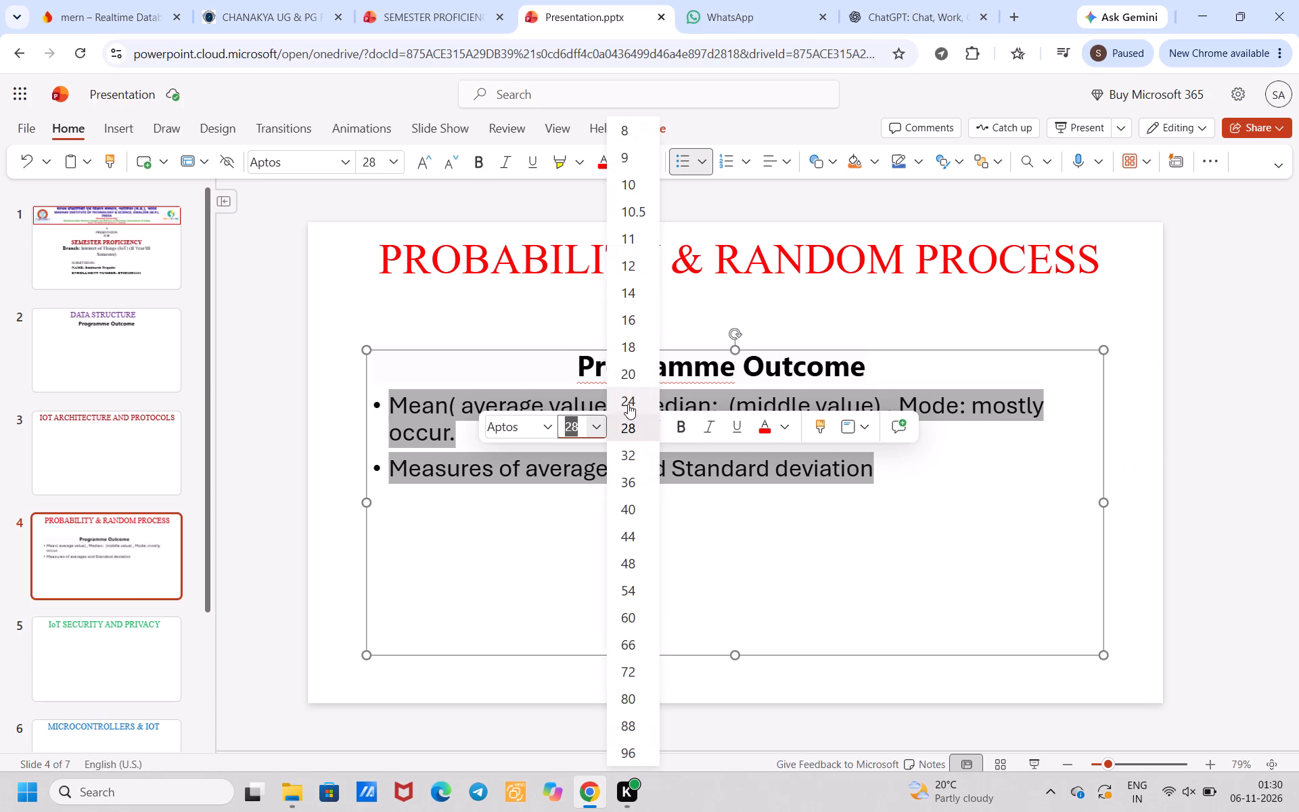
click(628, 404)
click(524, 468)
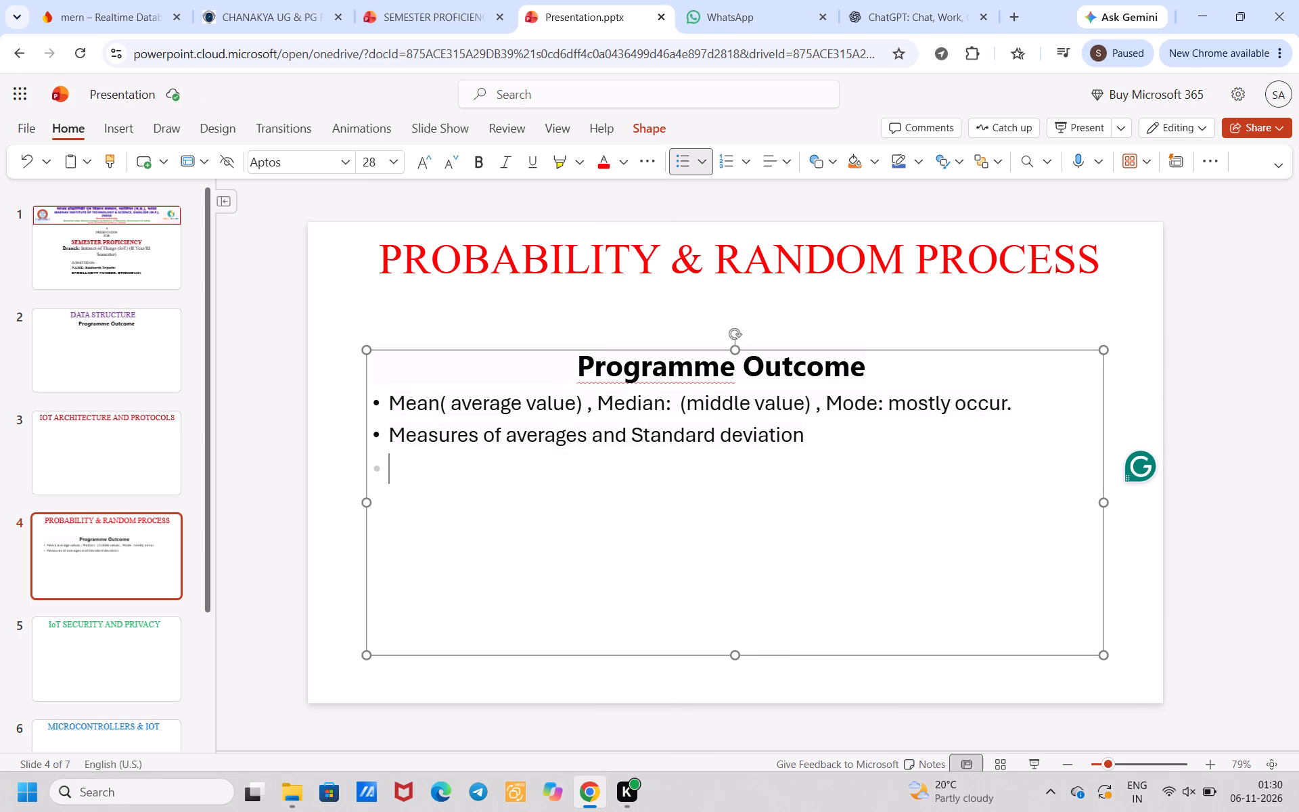
Enclose the words "mostly occur" after "Mode:" in the first bullet in parentheses.
click(893, 405)
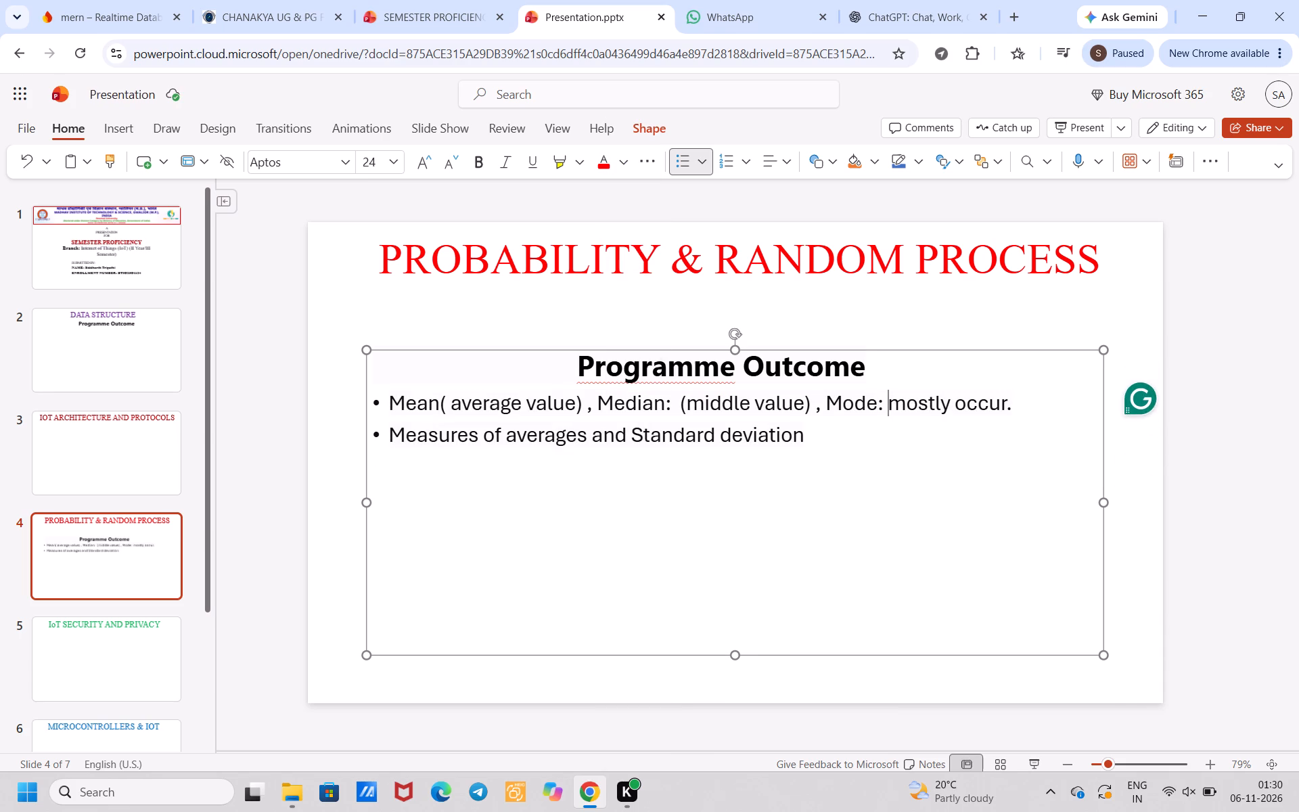
key(shift+parenleft)
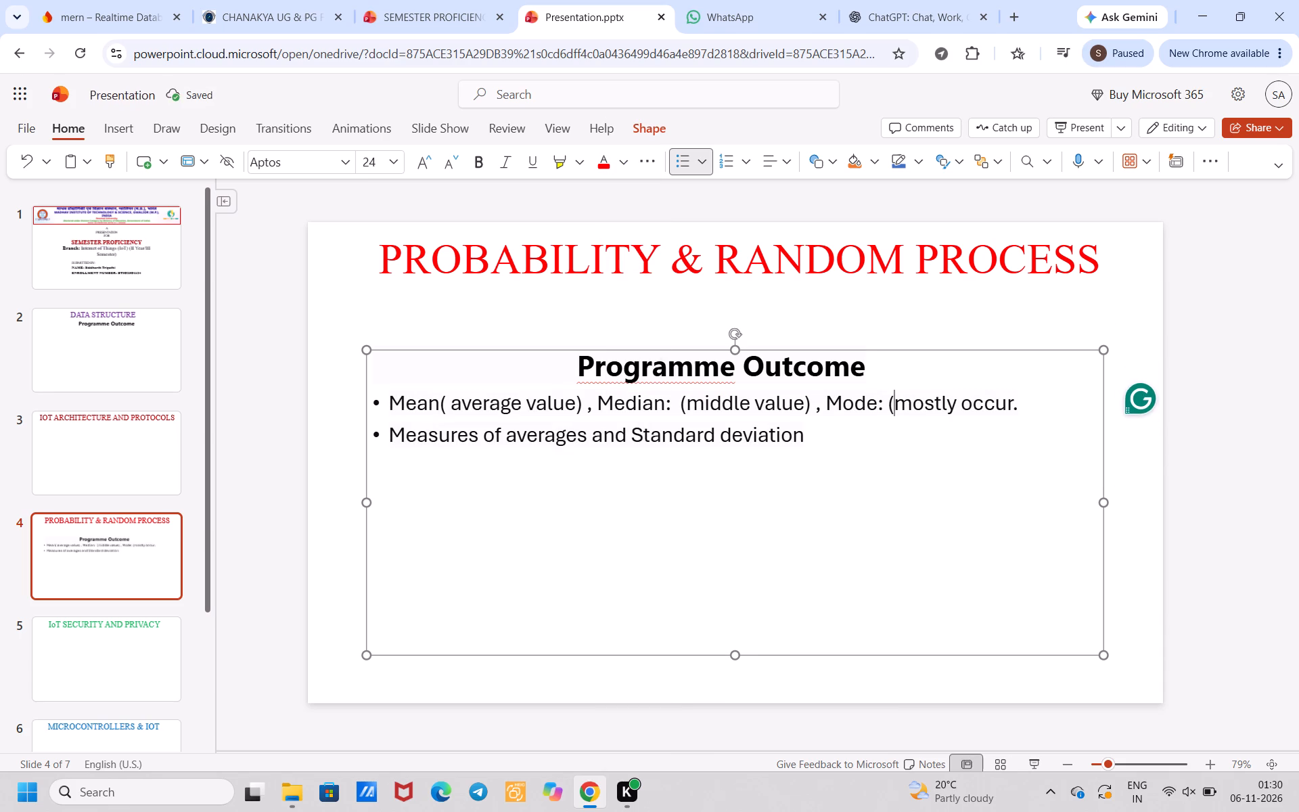
click(1015, 404)
key(Left)
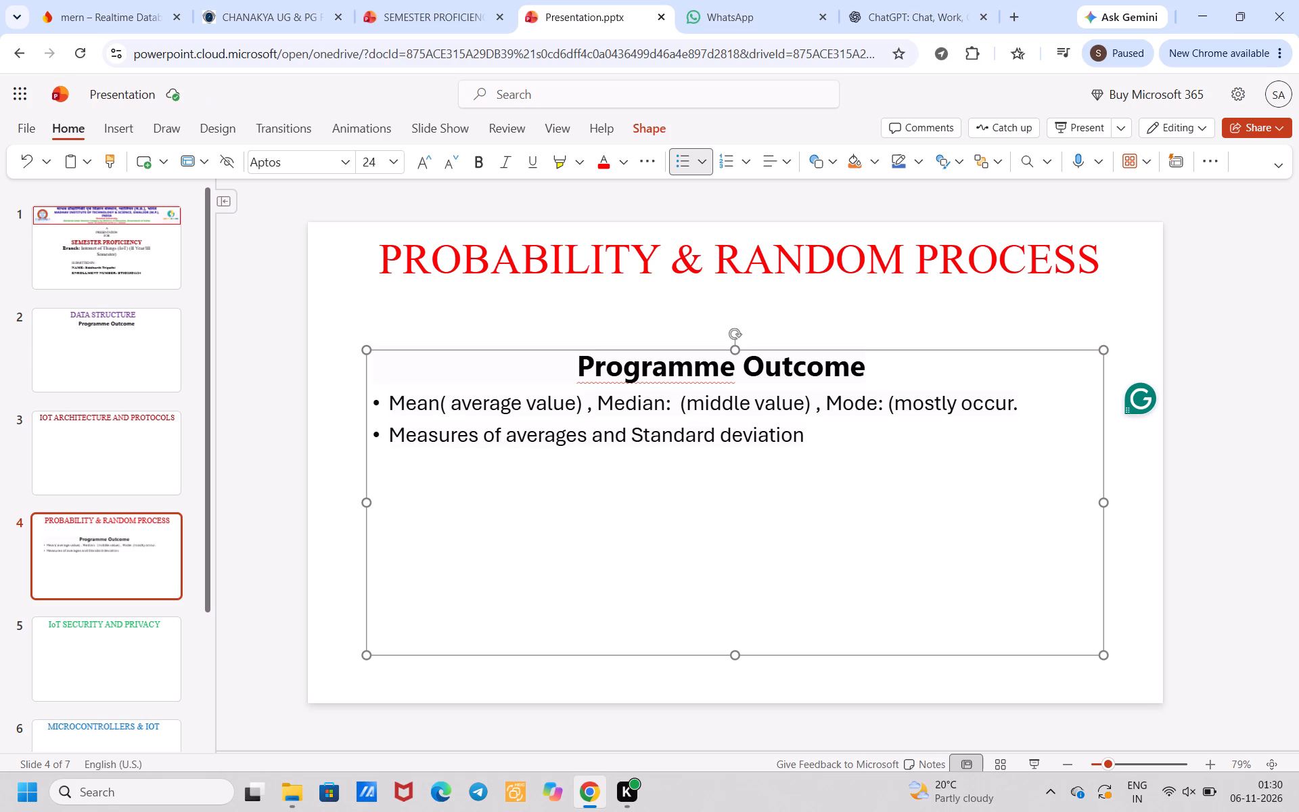
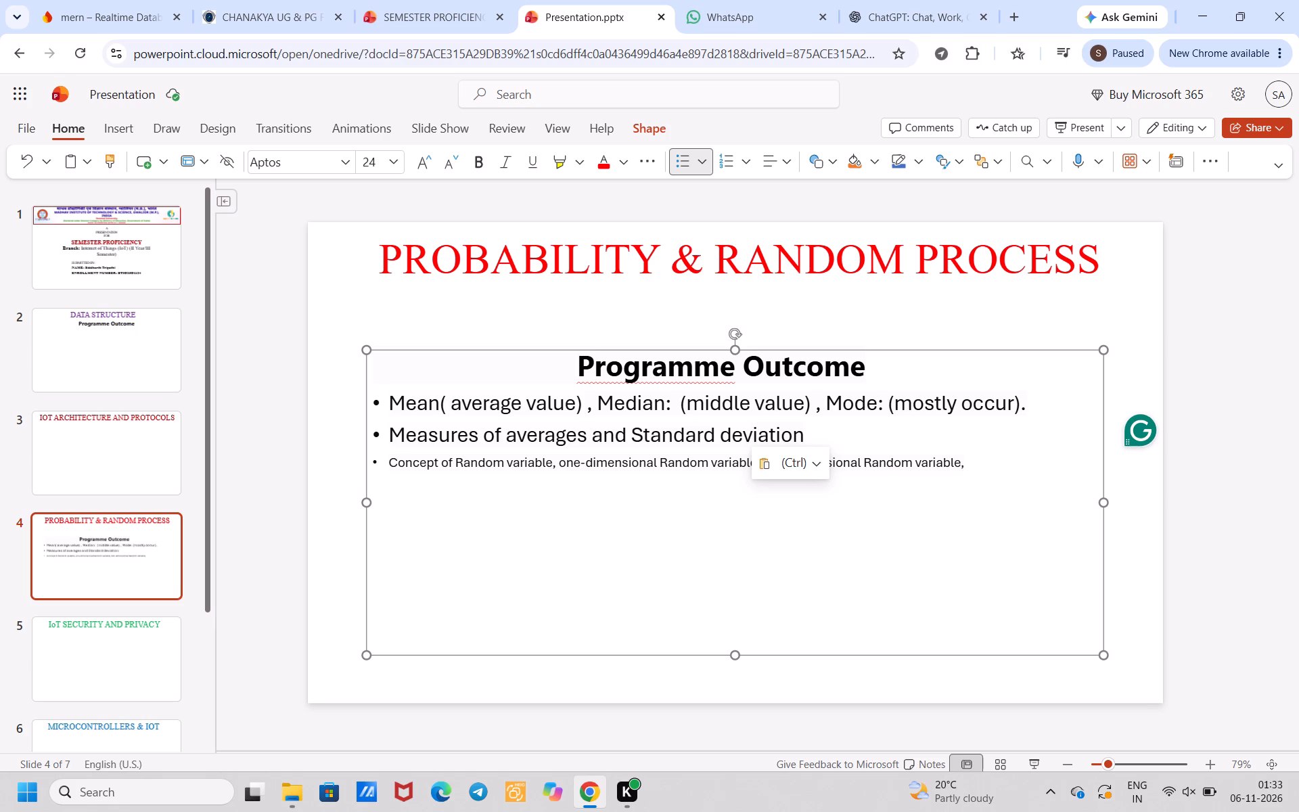
Select the text of the "Concept of Random variable" bullet on the Probability & Random Process slide.
drag(390, 461, 958, 457)
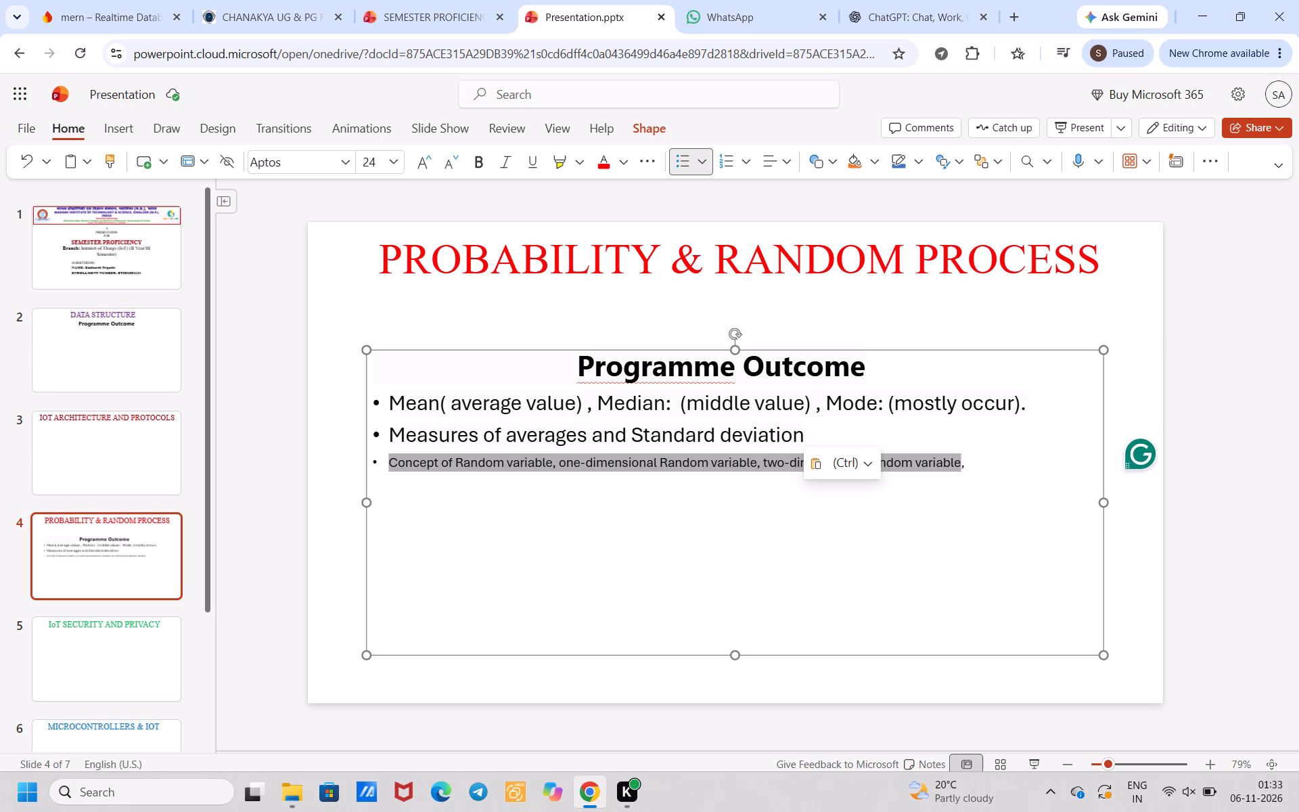
Set the font size of the "Concept of Random variable" bullet text on the Probability & Random Process slide to 24.
drag(958, 457, 959, 456)
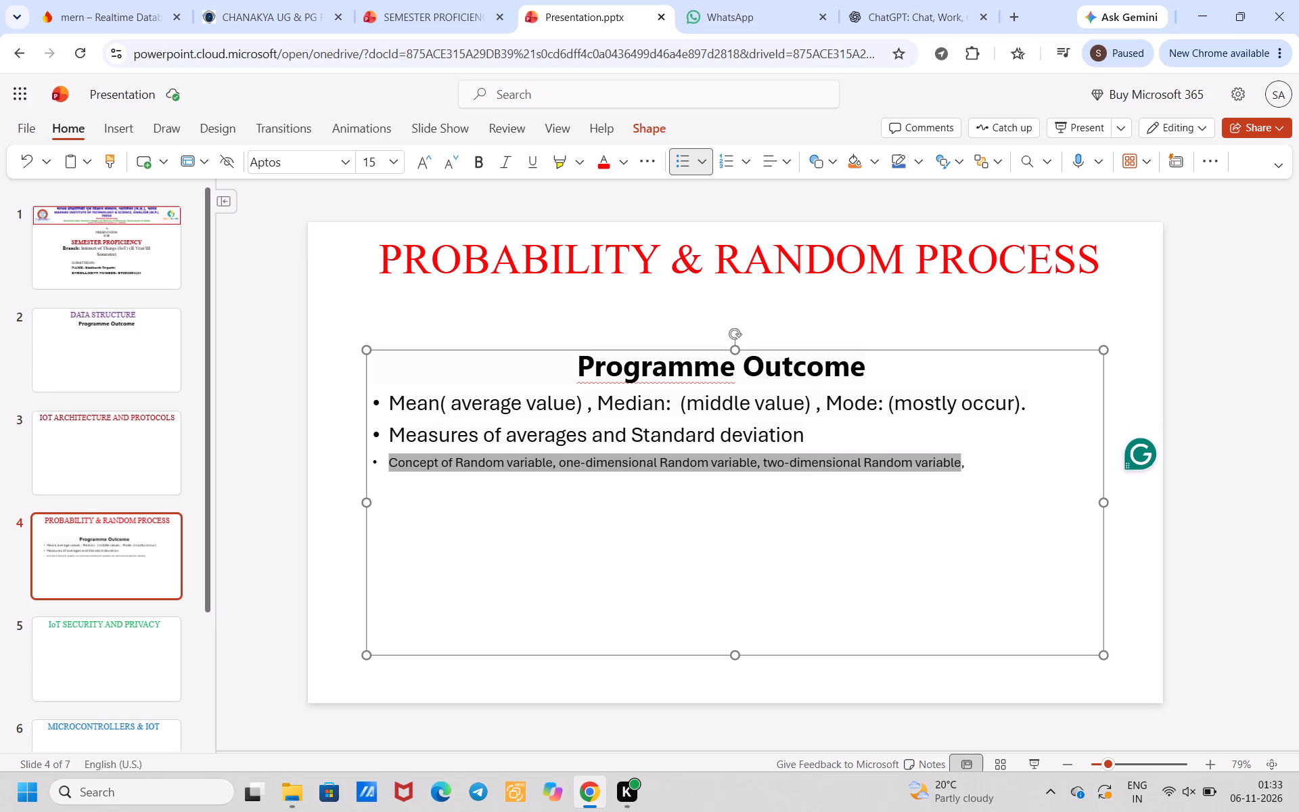
click(393, 160)
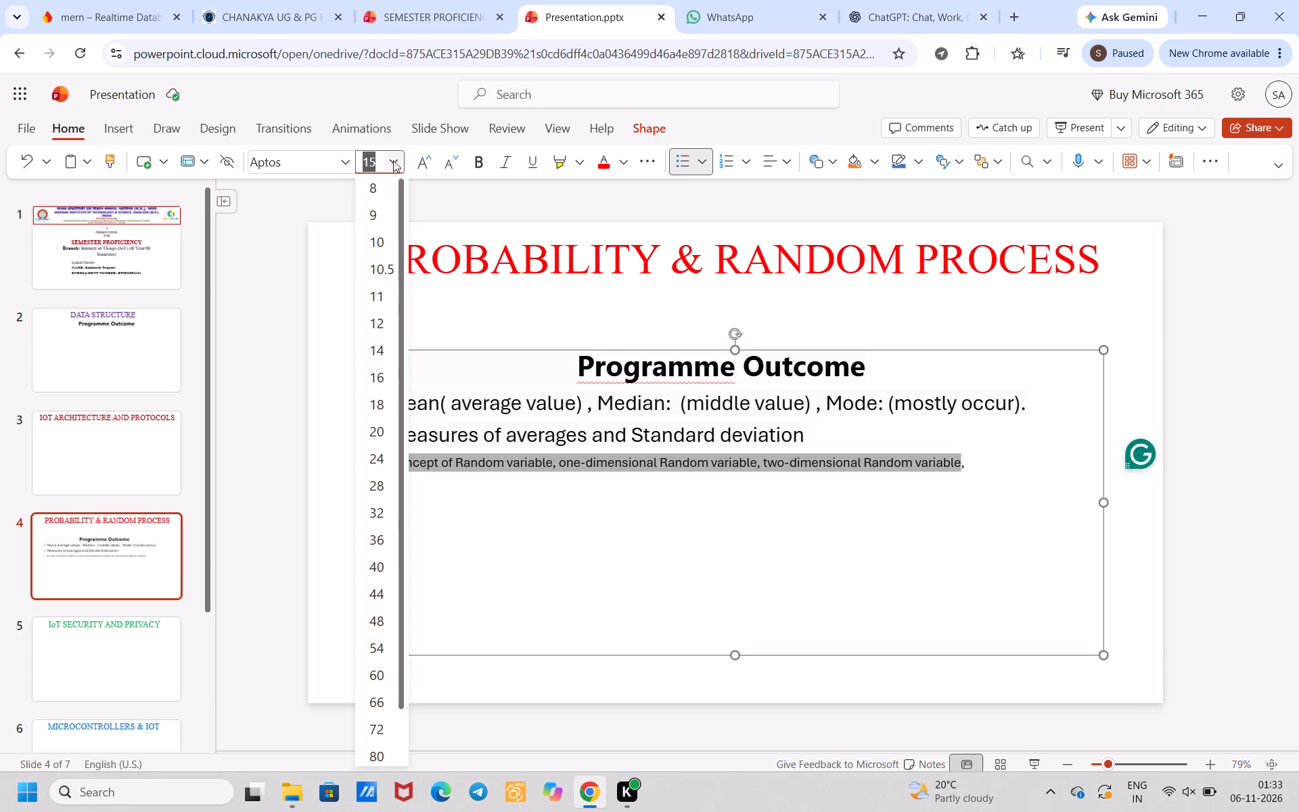
click(384, 453)
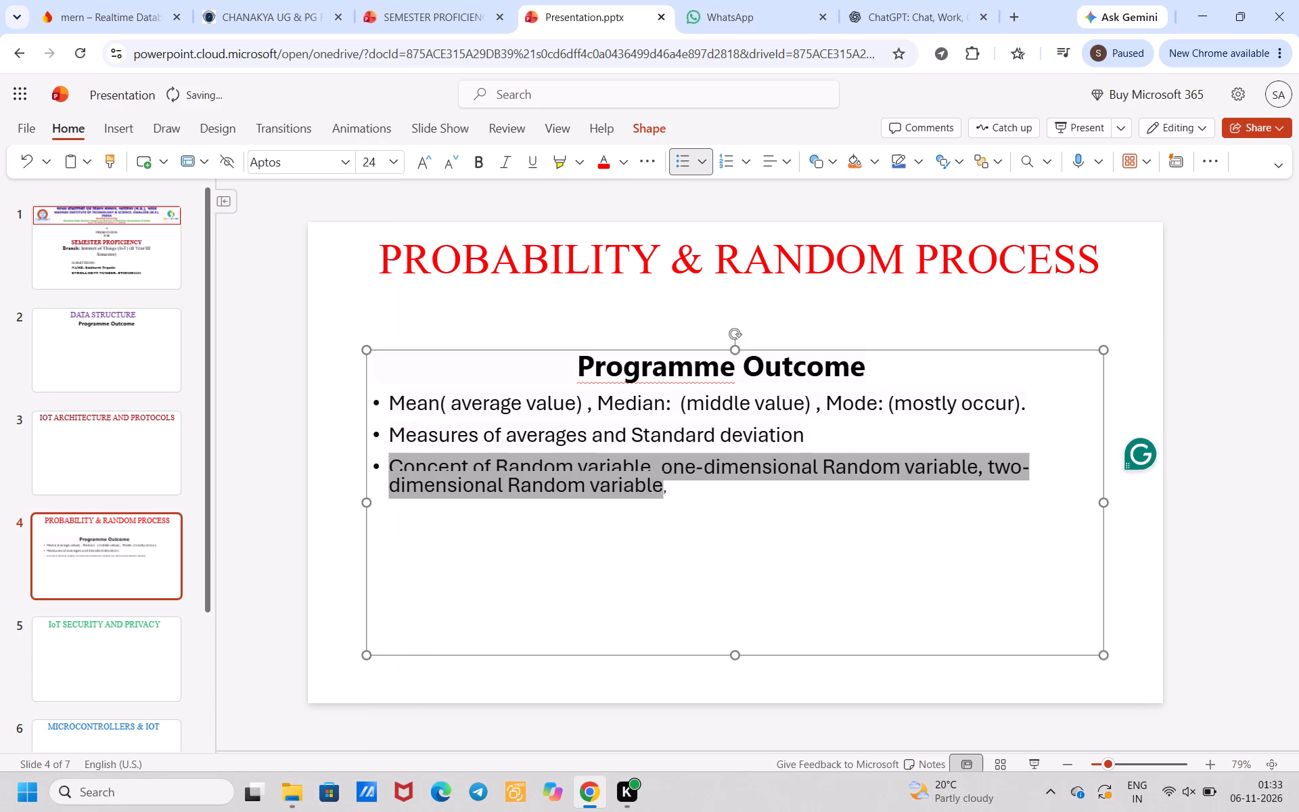
Delete the trailing comma at the end of the "Concept of Random variable" bullet.
click(690, 499)
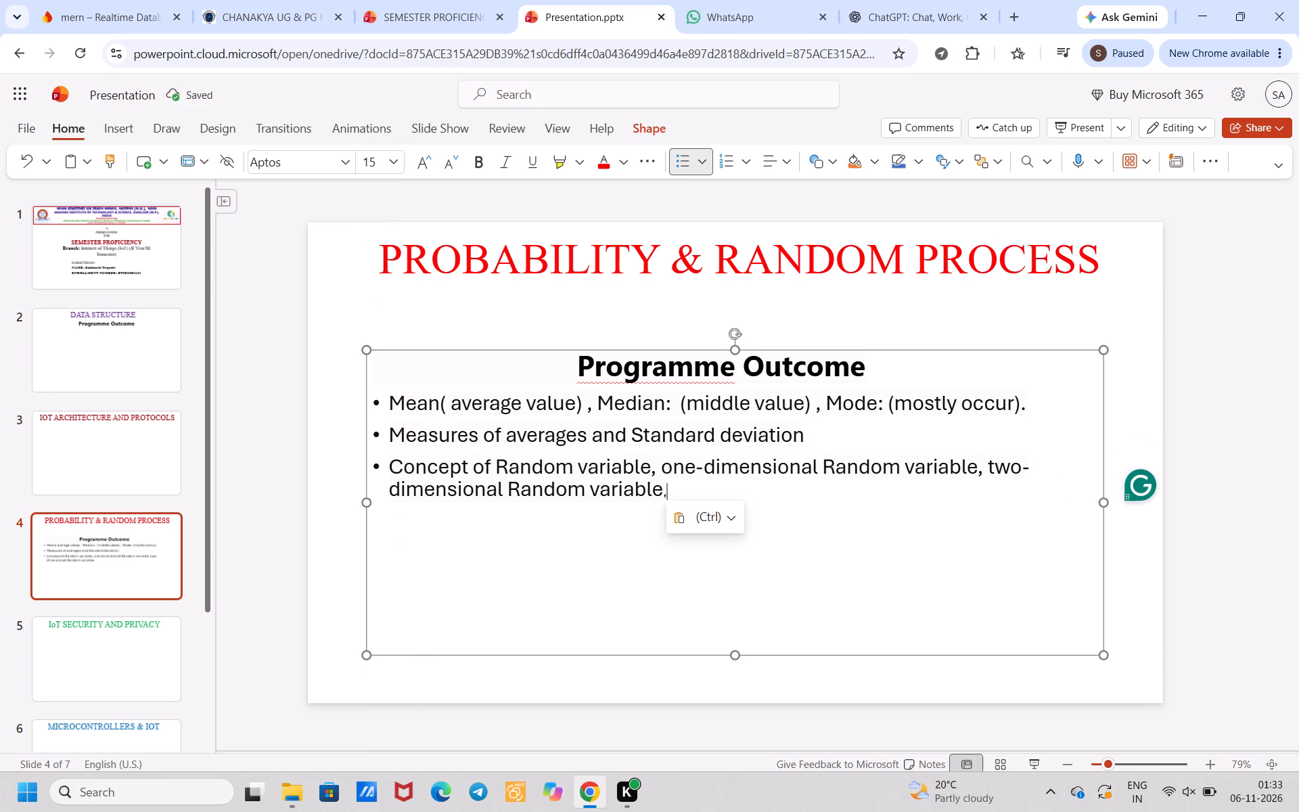
key(BackSpace)
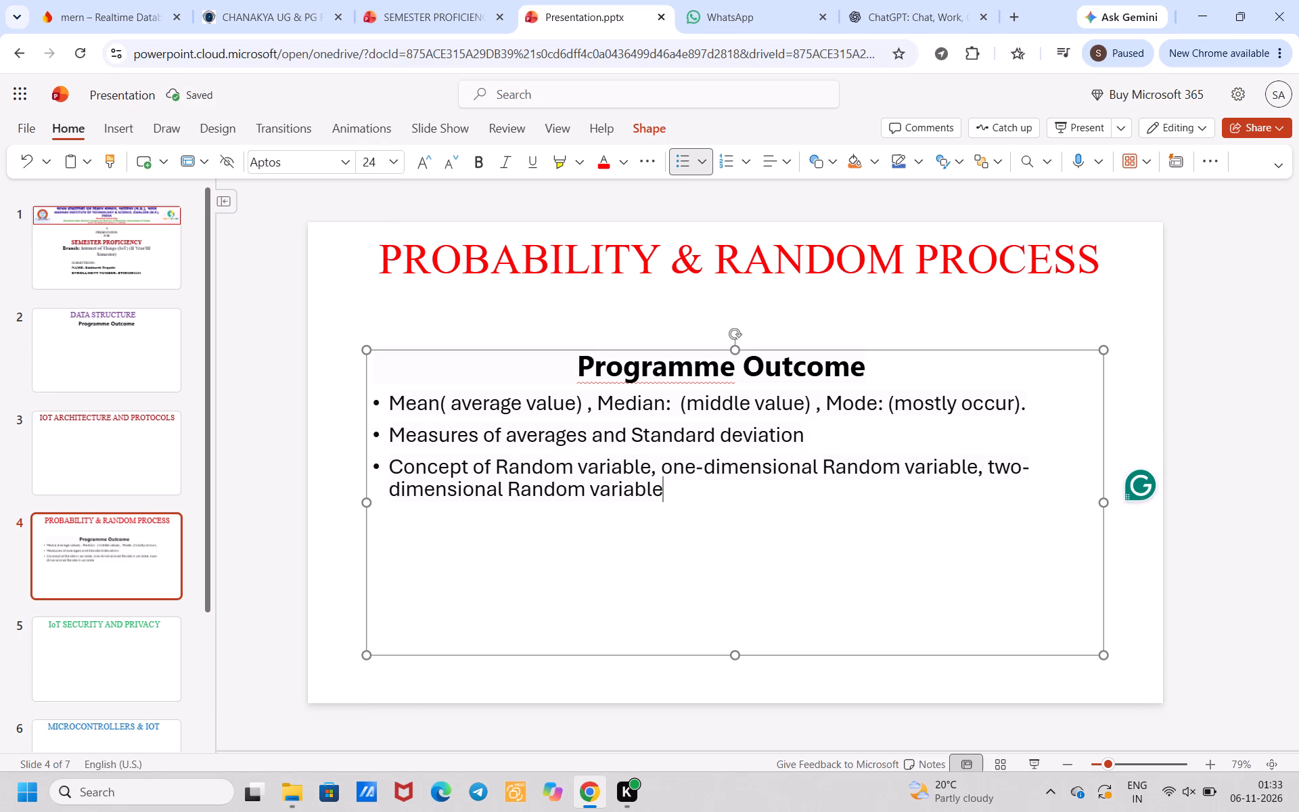
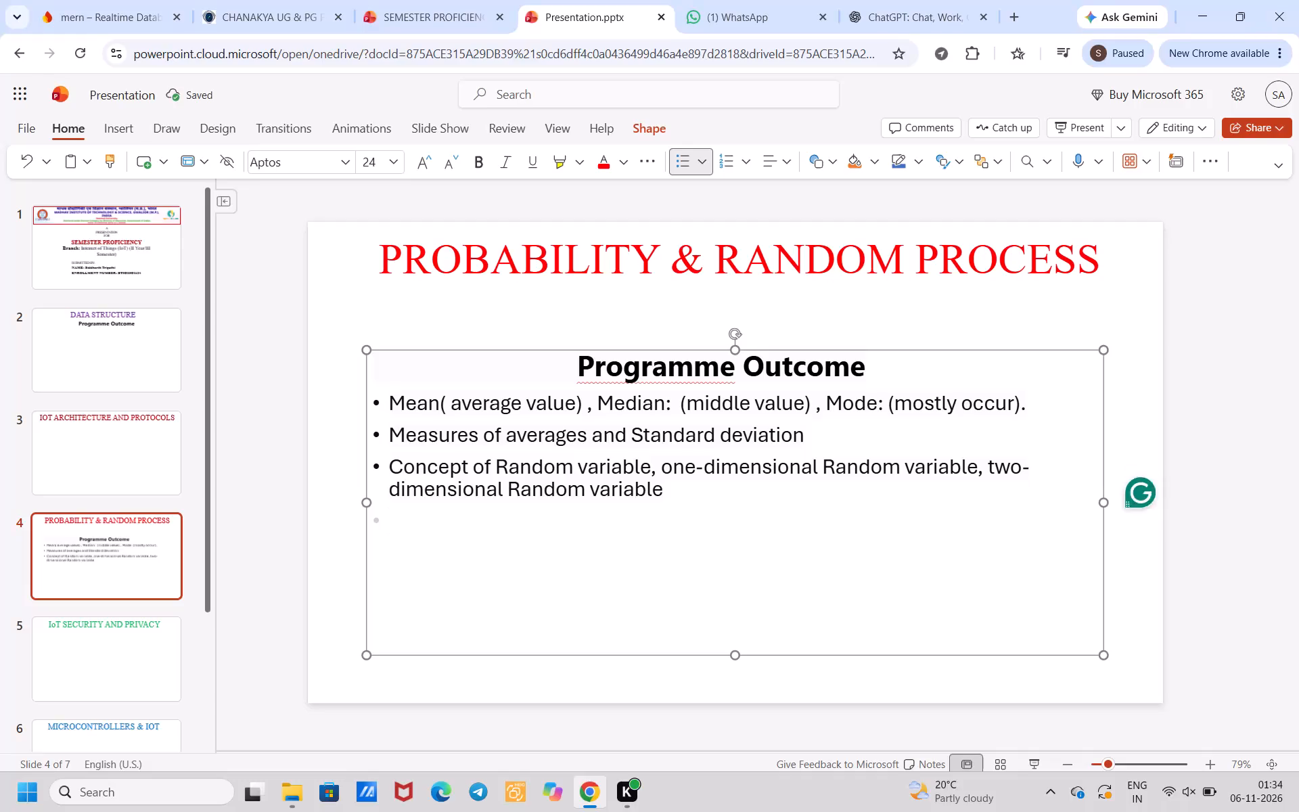
Add the bullet "conditional probability, Bayes Theorem., Probability distribution function" from the copied text and set its font size to 24.
key(ctrl+v)
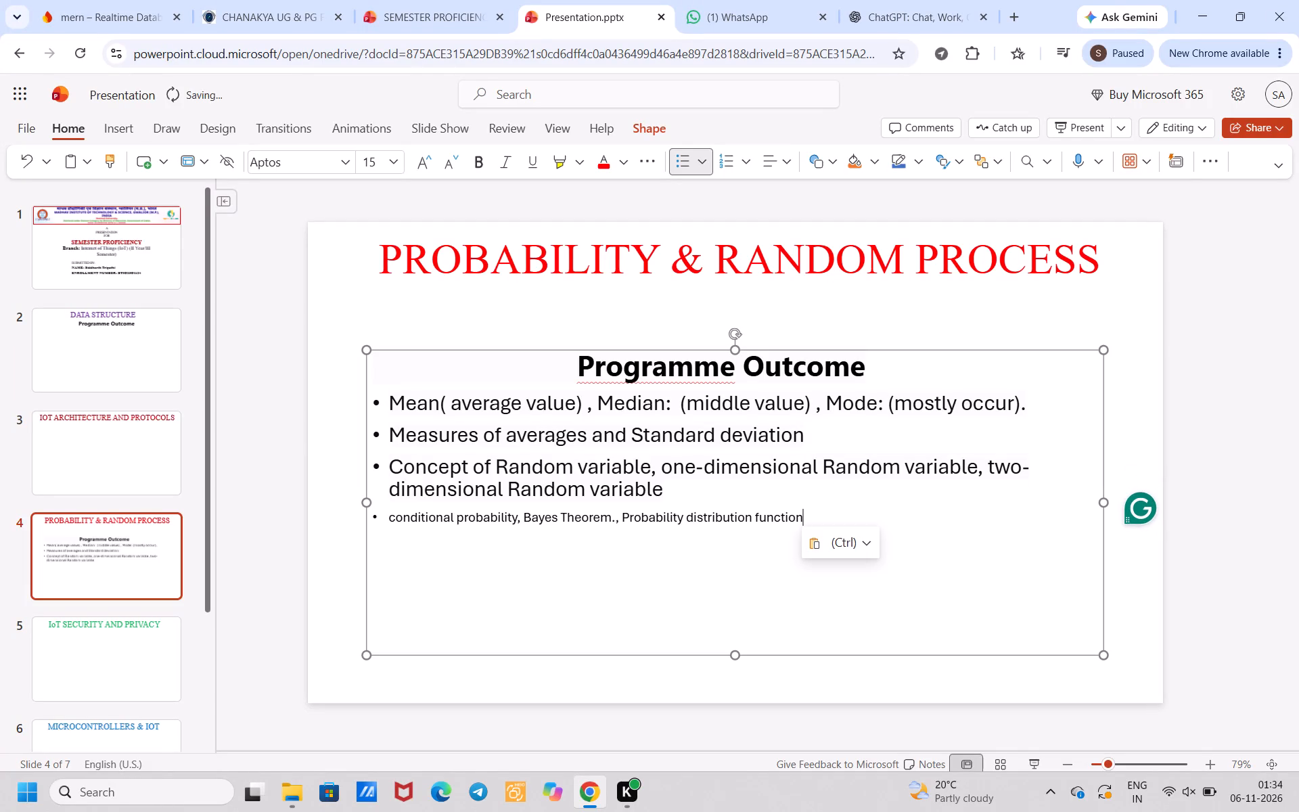
drag(390, 517, 862, 522)
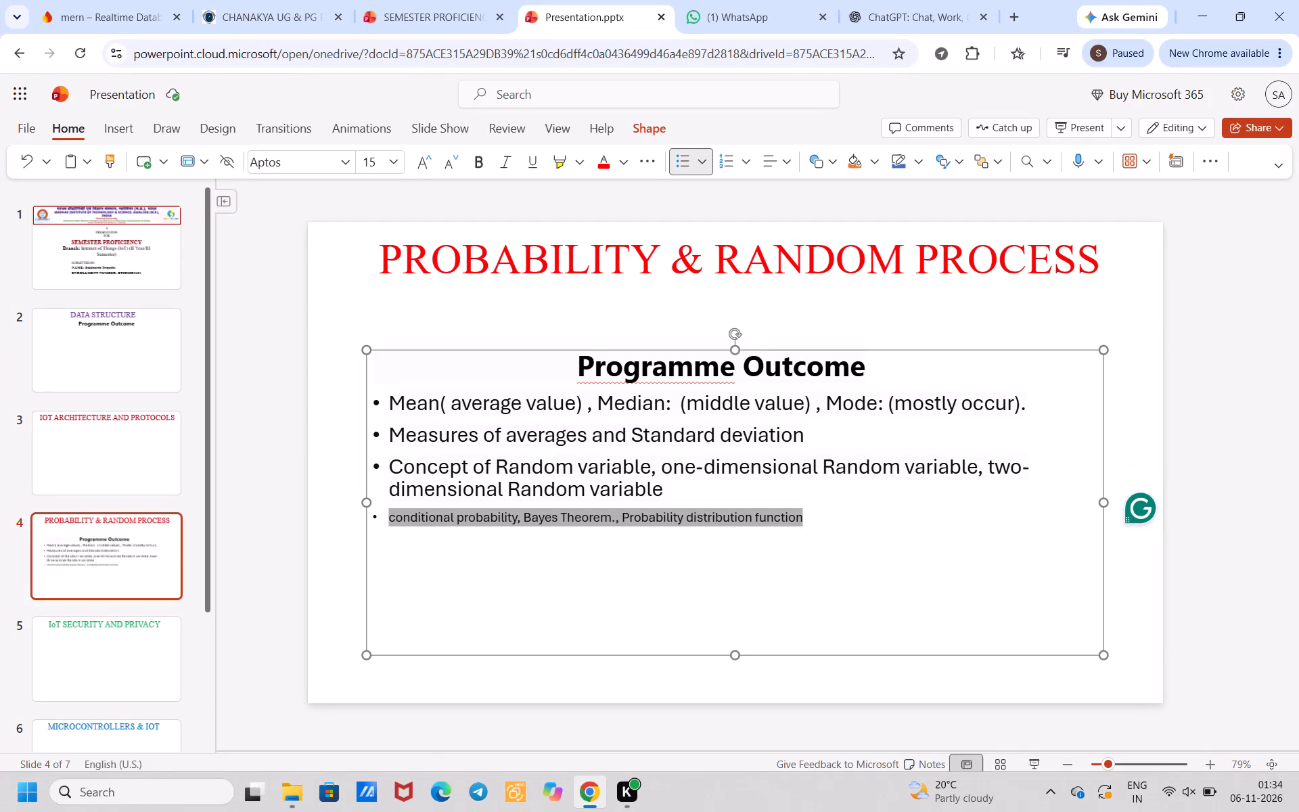
click(390, 163)
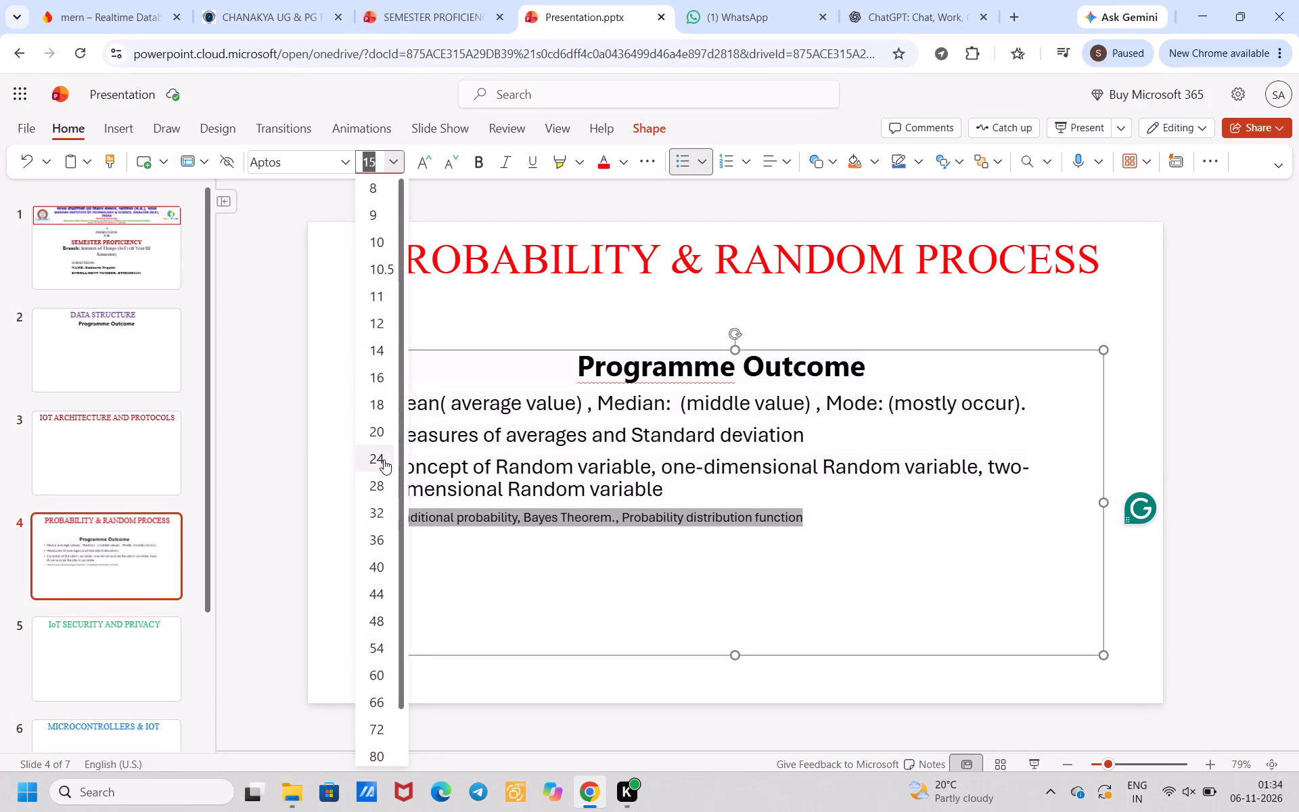
click(384, 459)
click(830, 541)
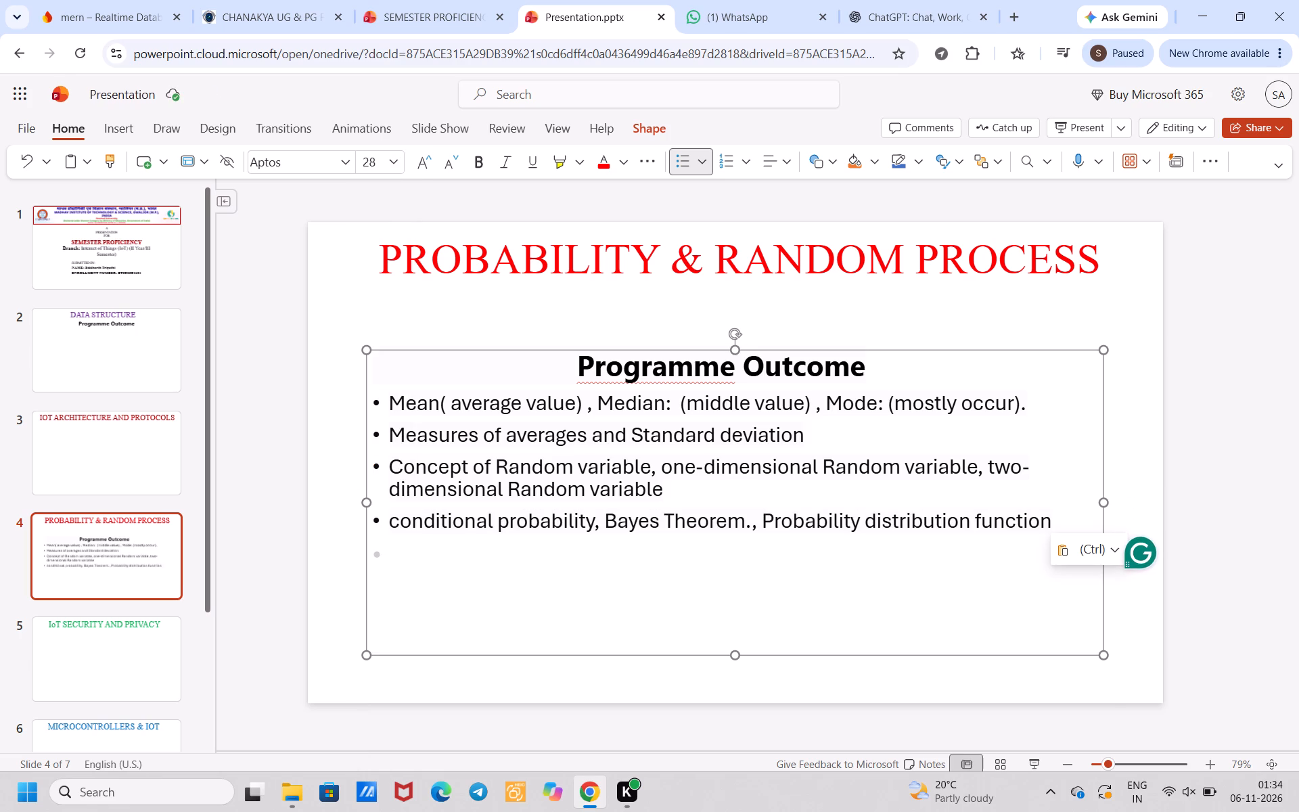
Add a full stop at the end of the Probability distribution function, Random variable and Standard deviation bullets.
click(1053, 512)
key(period)
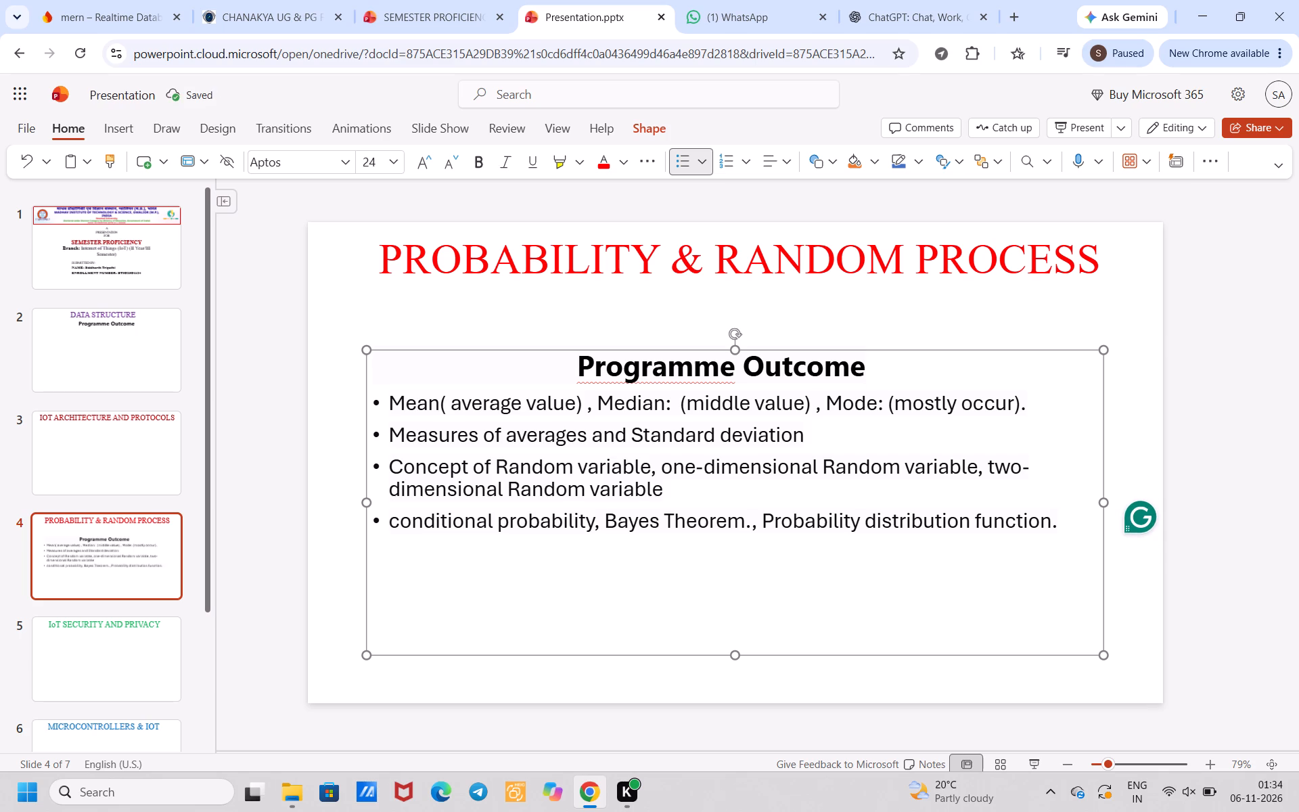
click(663, 484)
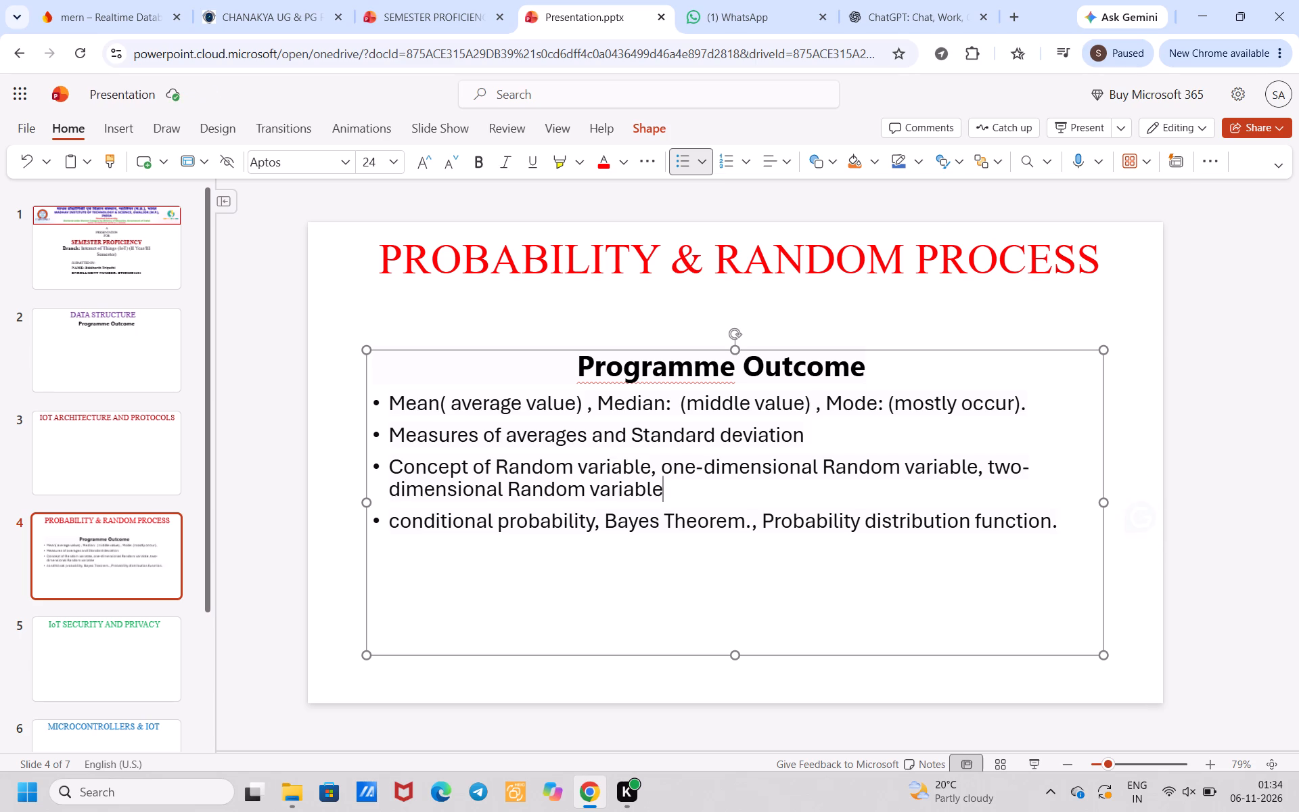
key(period)
click(810, 434)
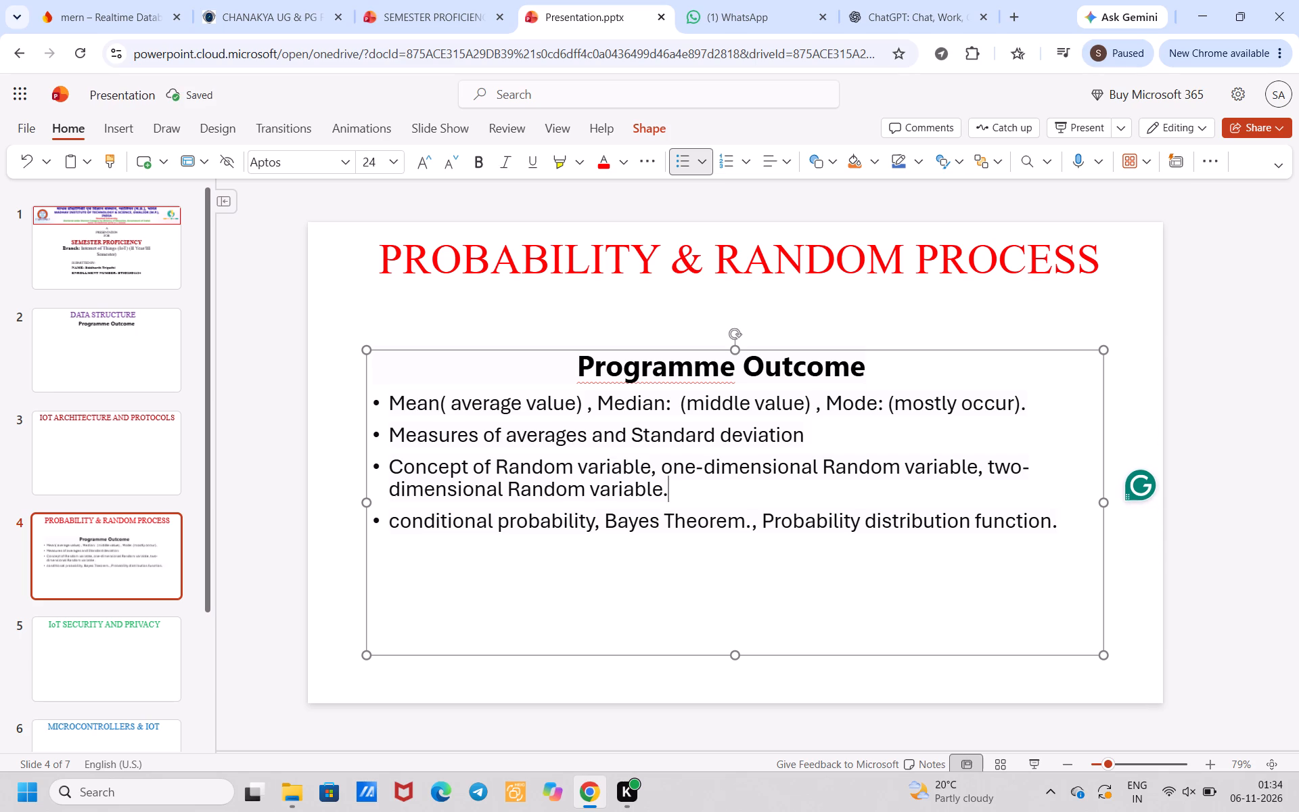
key(period)
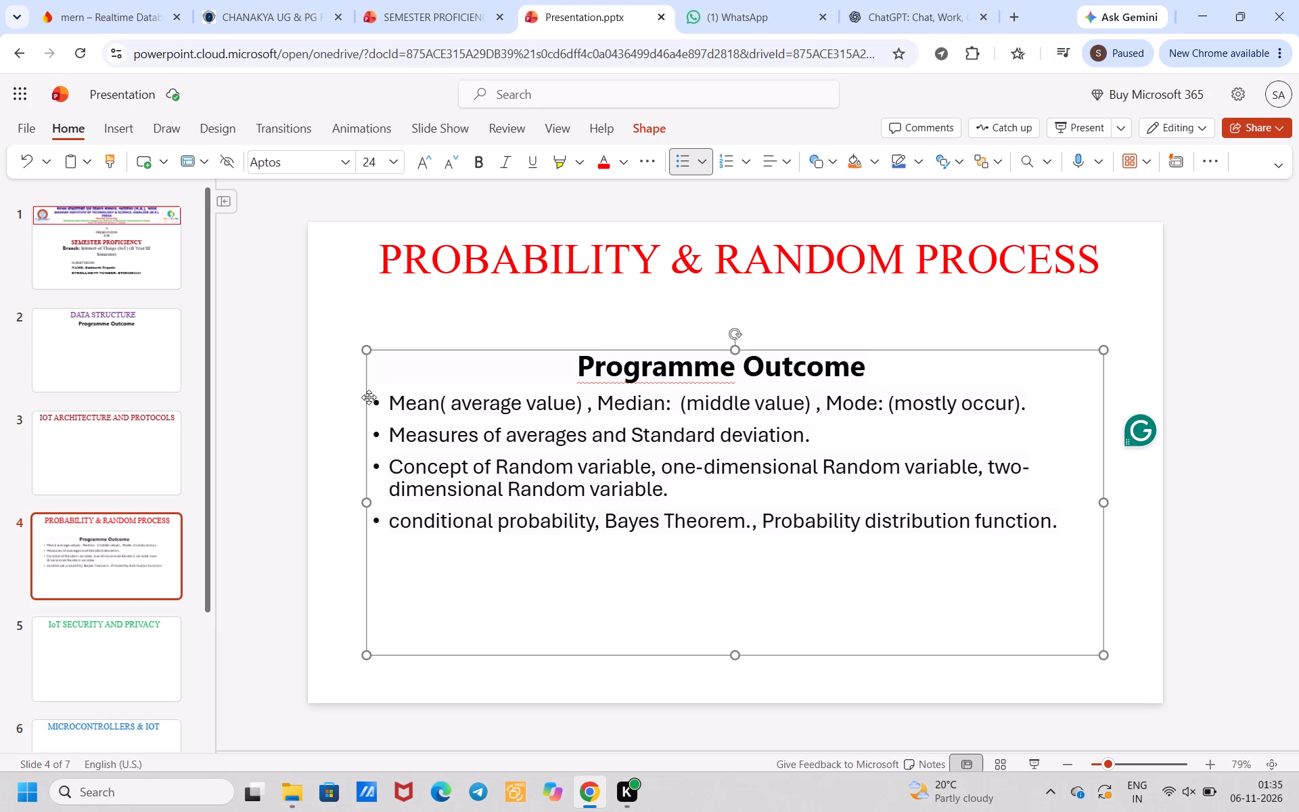
Set the font size of all four Programme Outcome bullets to 20.
drag(385, 404, 1064, 525)
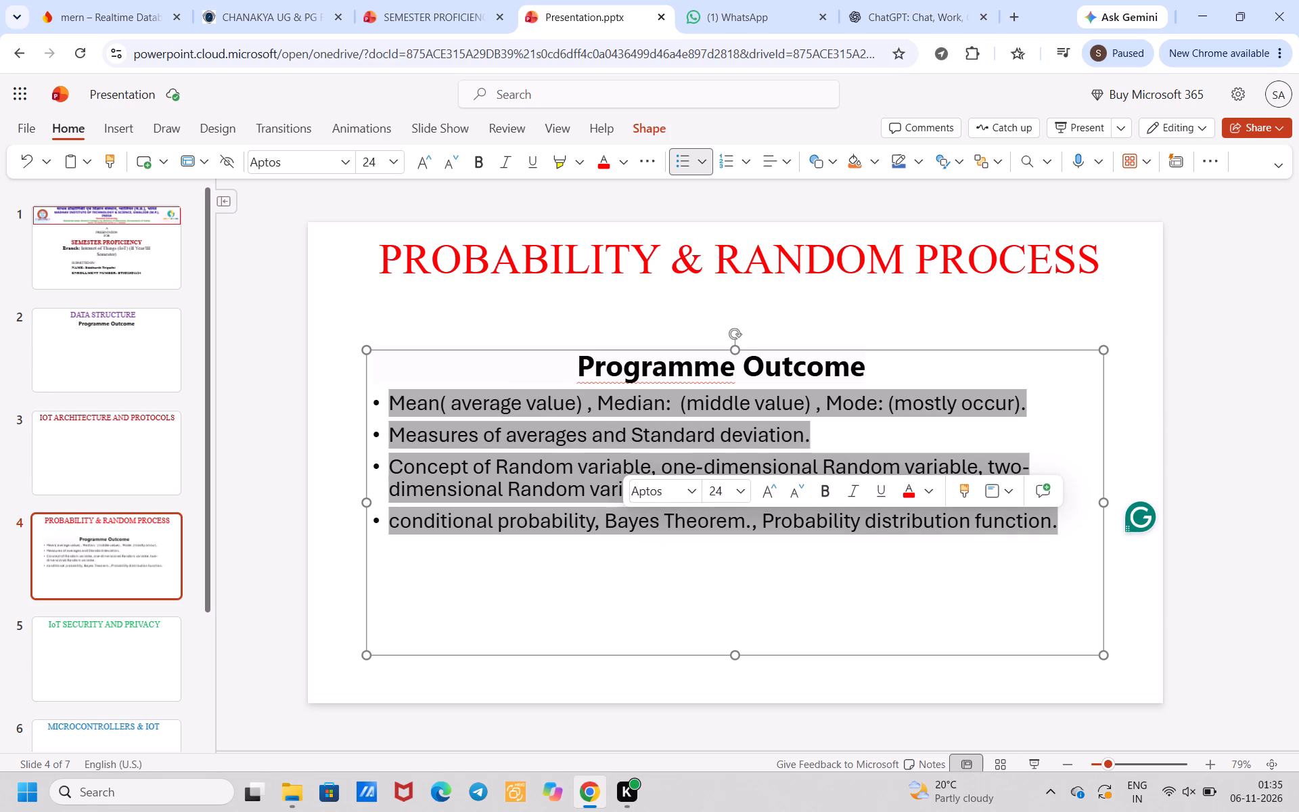
click(739, 491)
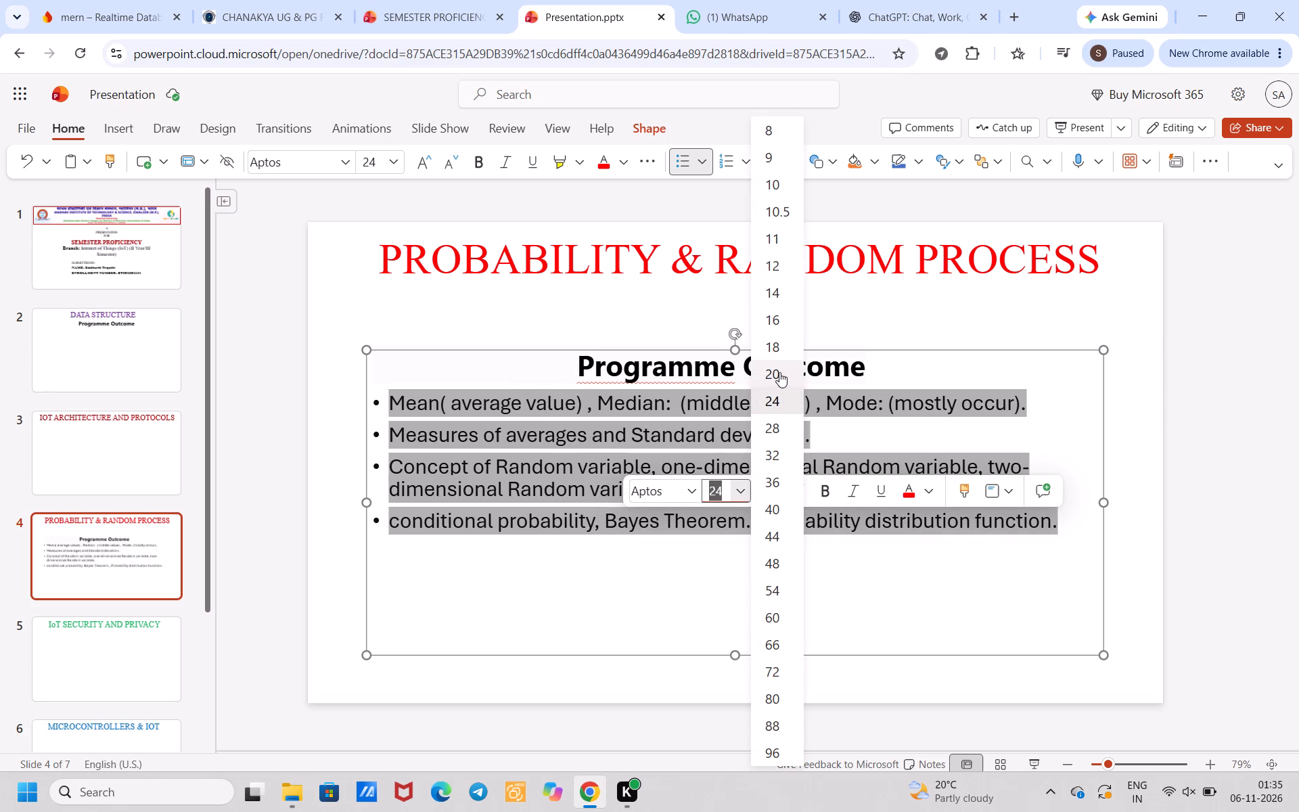
click(779, 372)
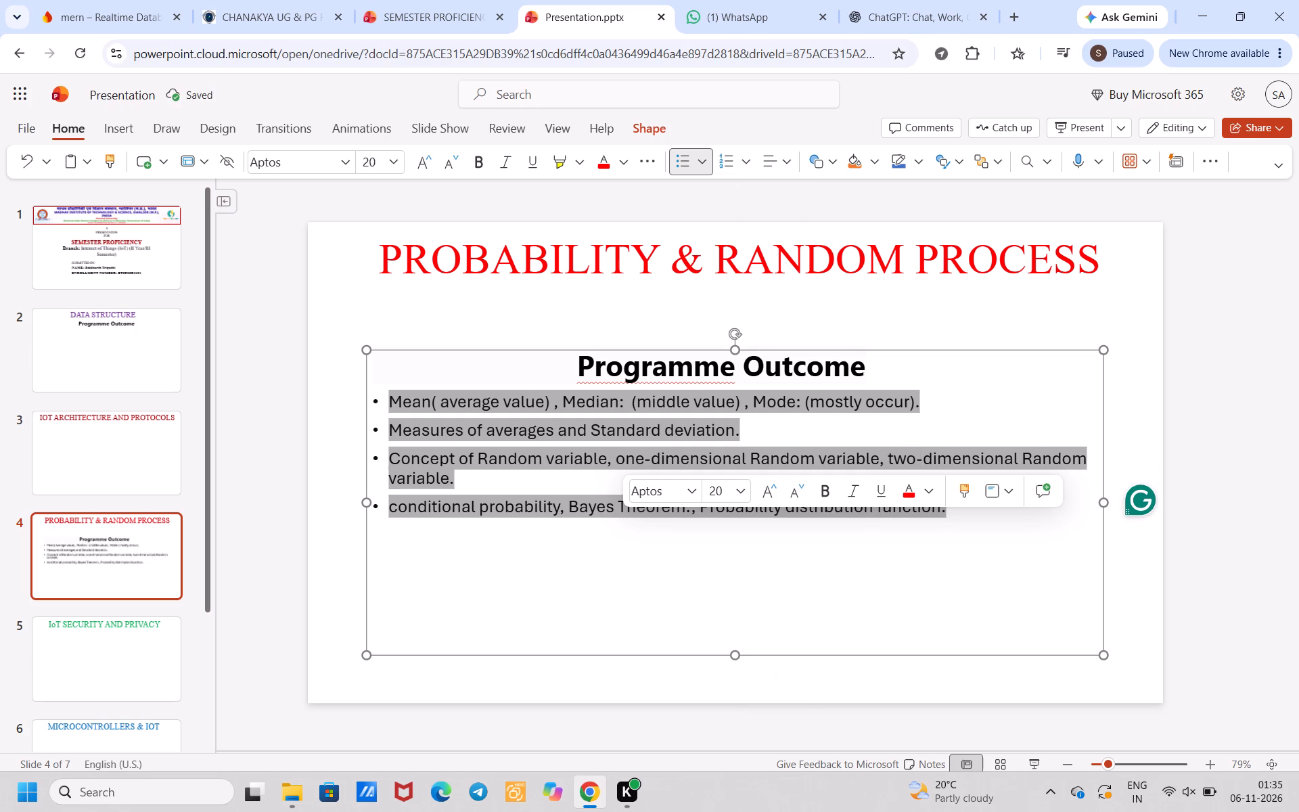
click(966, 545)
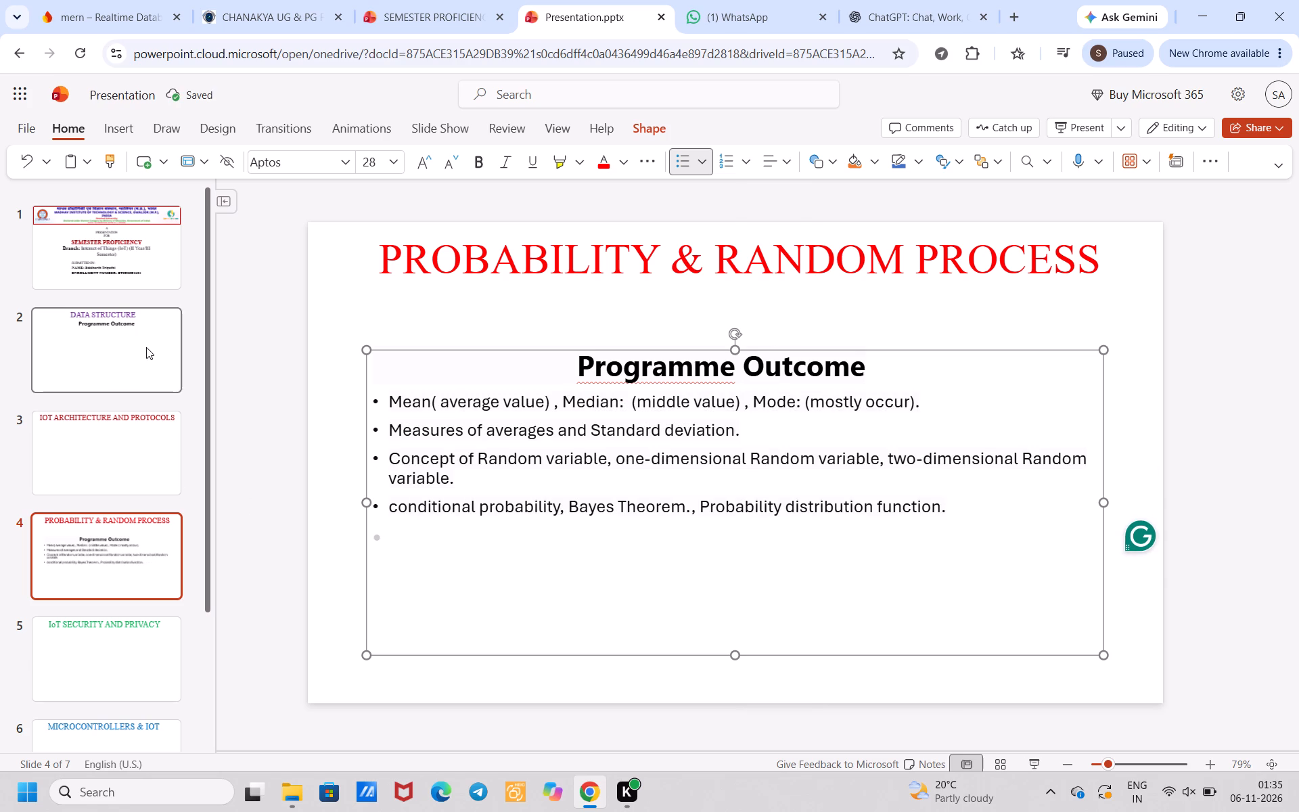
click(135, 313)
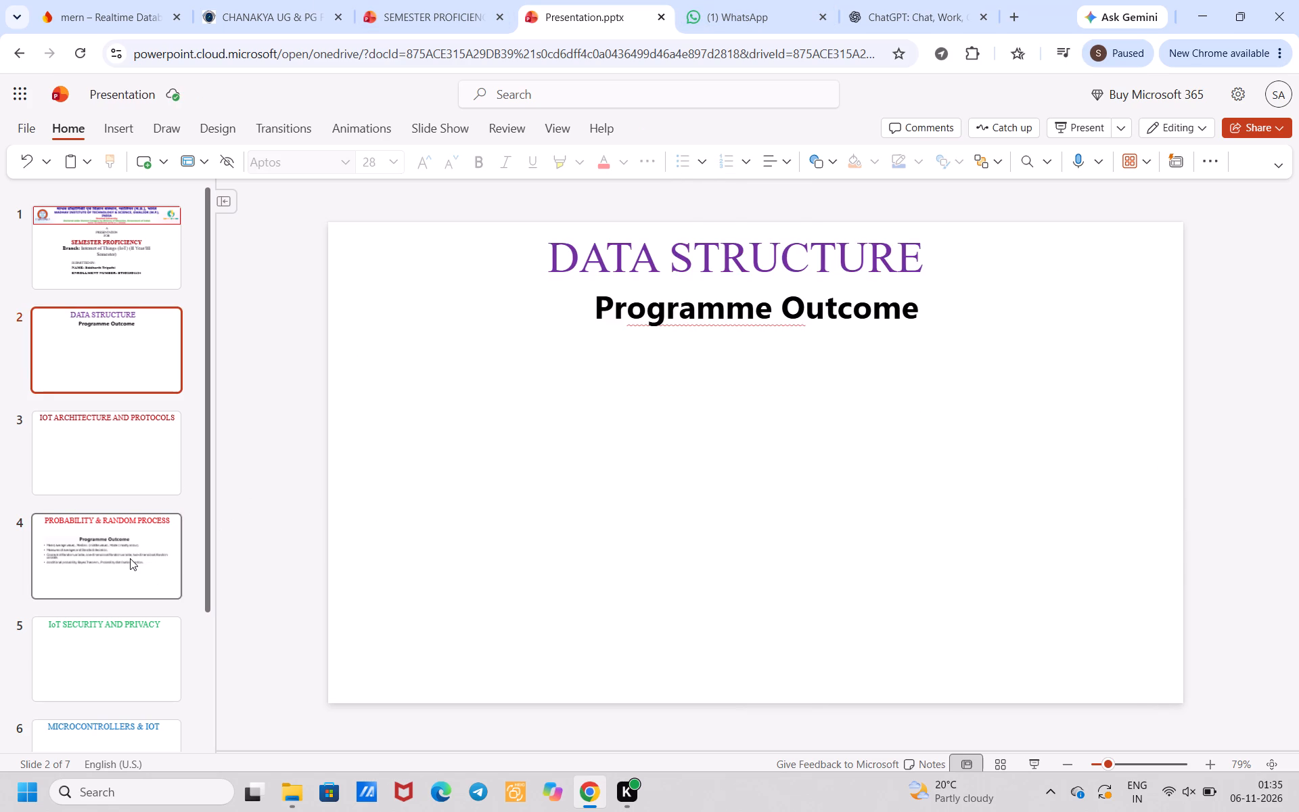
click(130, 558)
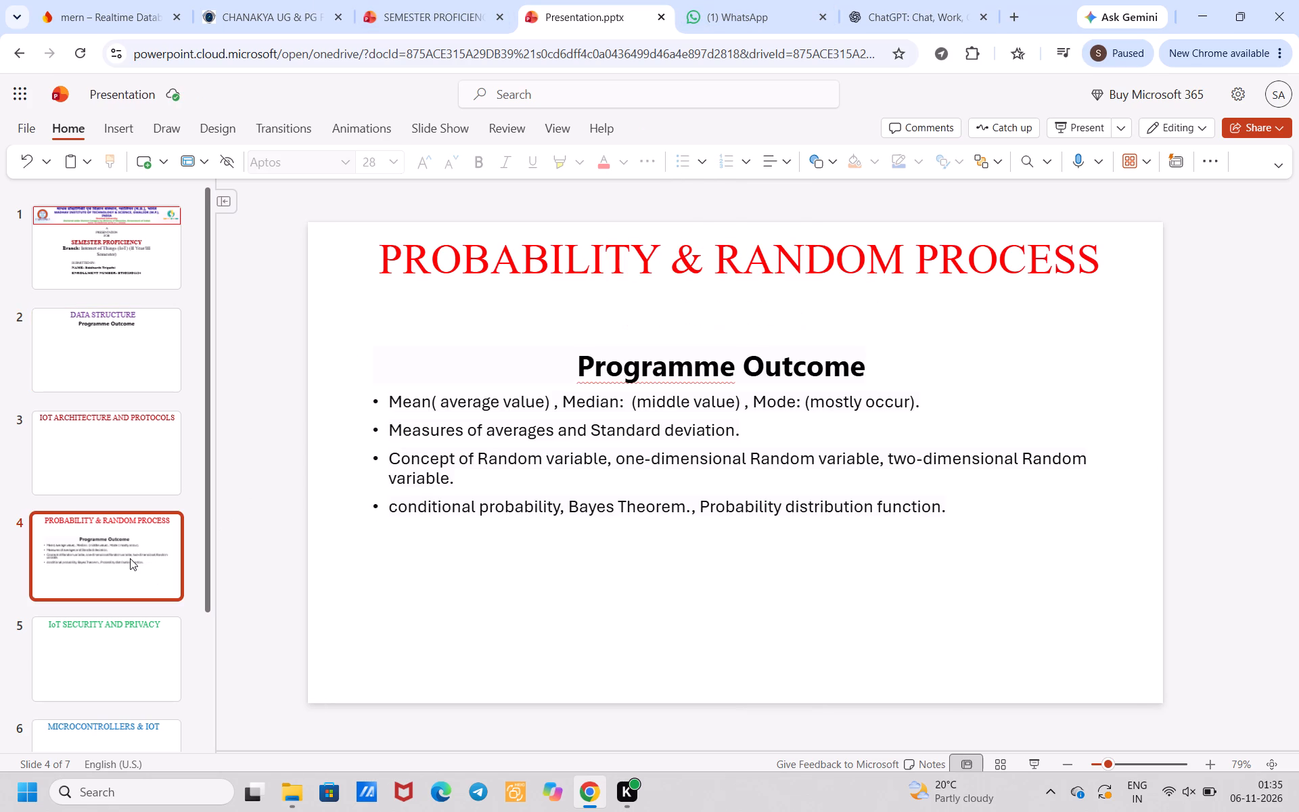
Copy the Course Outcome heading from the Probability & Random Process slide of the SEMESTER PROFICIENCY presentation.
click(403, 0)
double_click(665, 507)
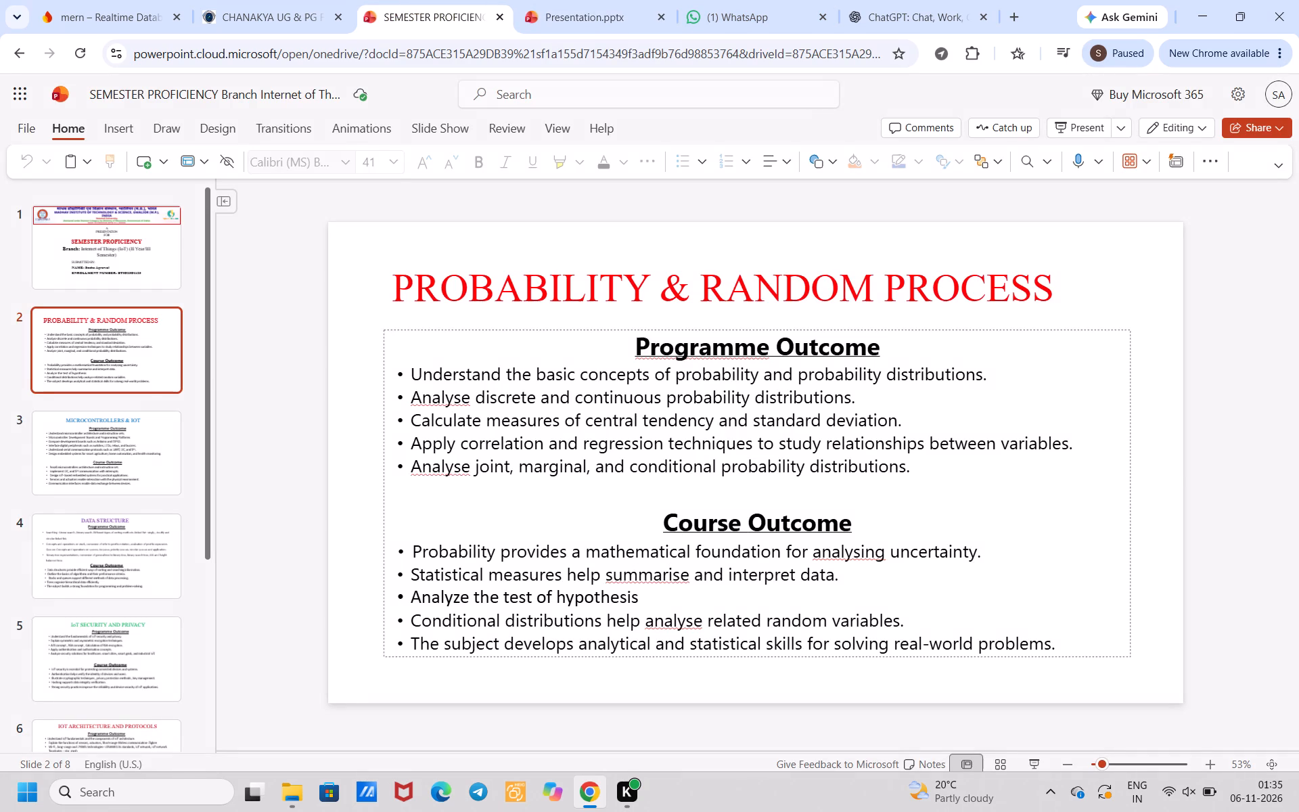
drag(667, 520, 854, 514)
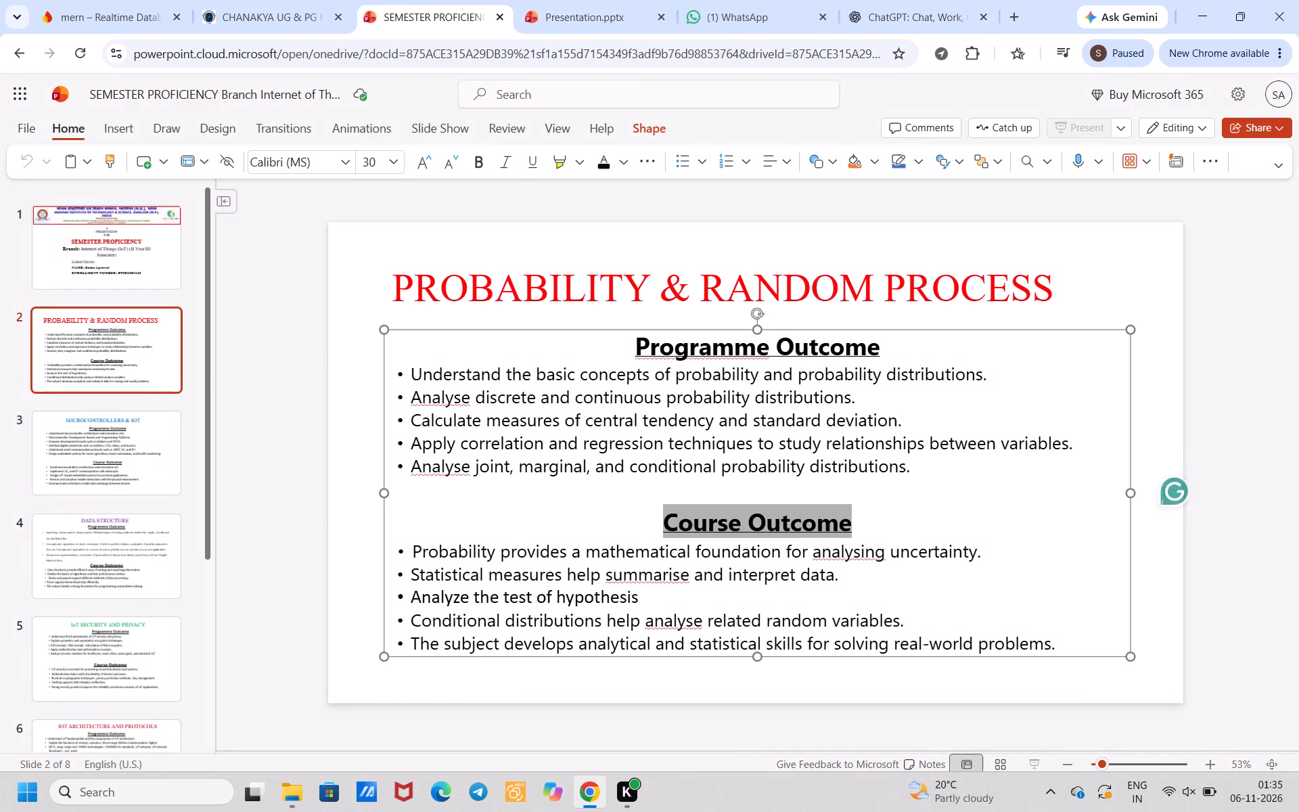
drag(854, 514, 854, 514)
key(ctrl+c)
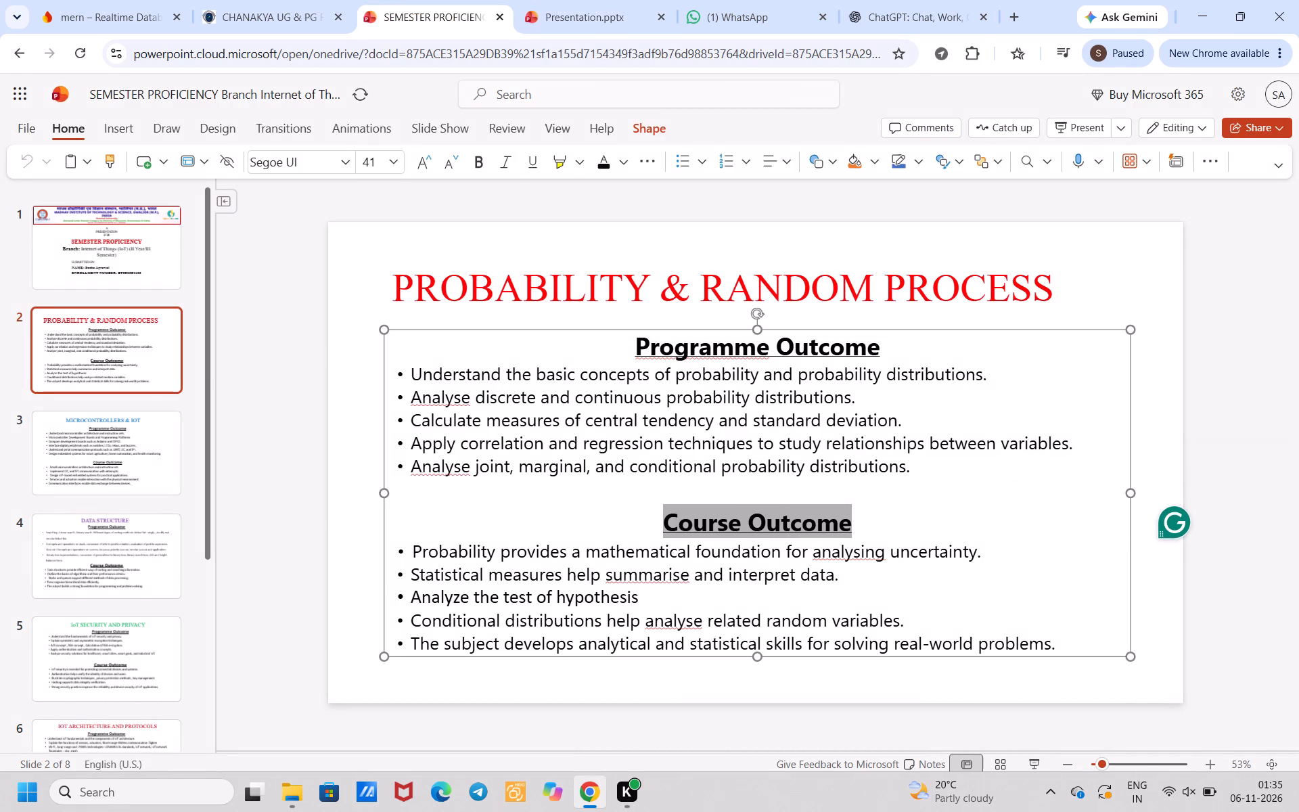
click(1218, 554)
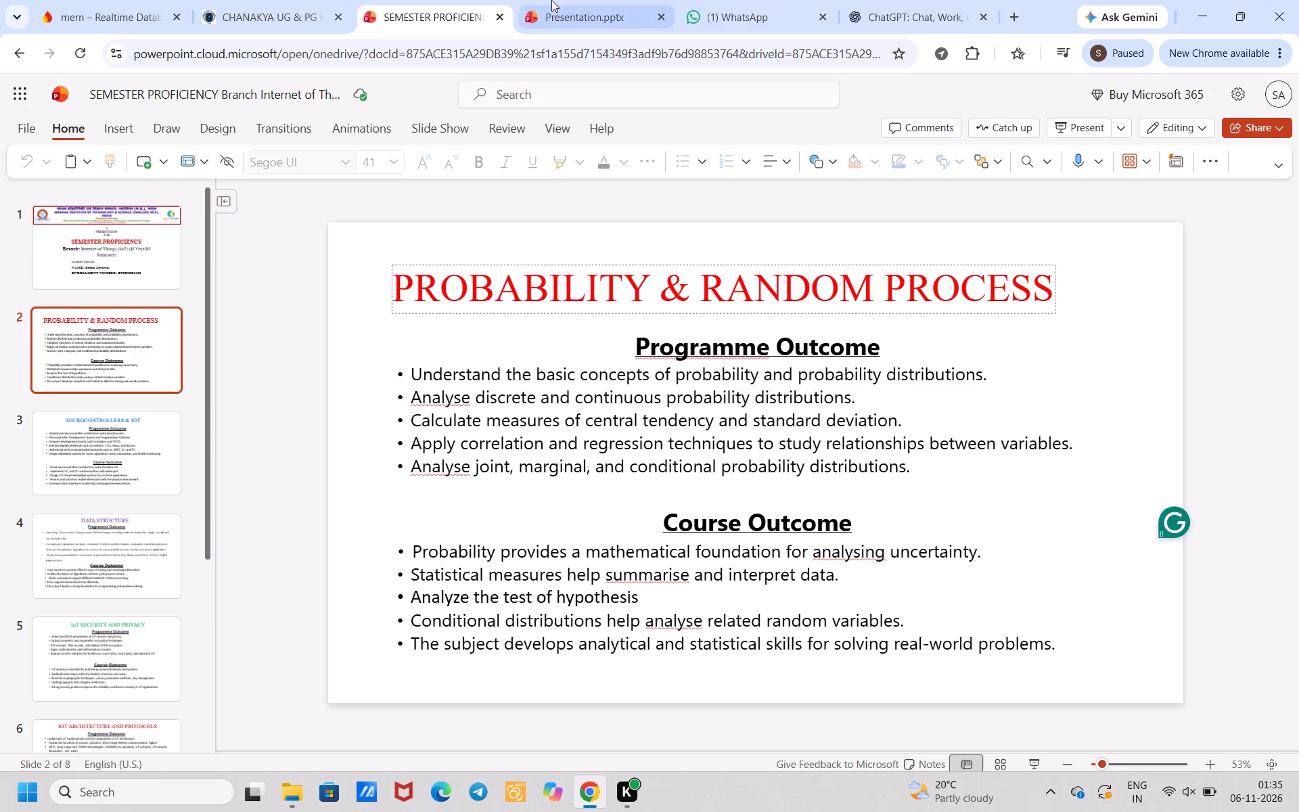
In Presentation.pptx, paste the Course Outcome heading on a new line below the last bullet, indented with spaces towards the centre.
click(551, 0)
click(902, 540)
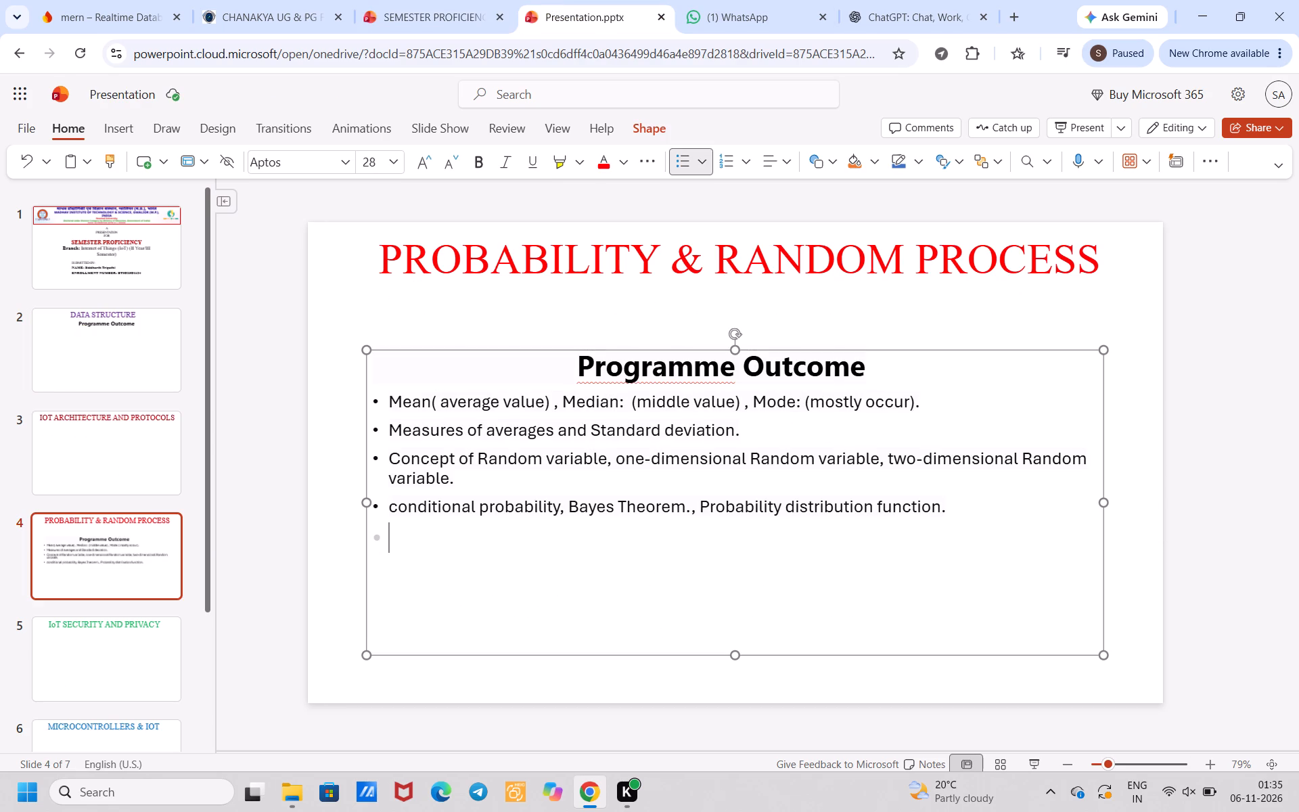
key(space)
key(space)
key(space)
key(space)
key(space)
key(space)
key(space)
key(space)
key(space)
key(space)
key(space)
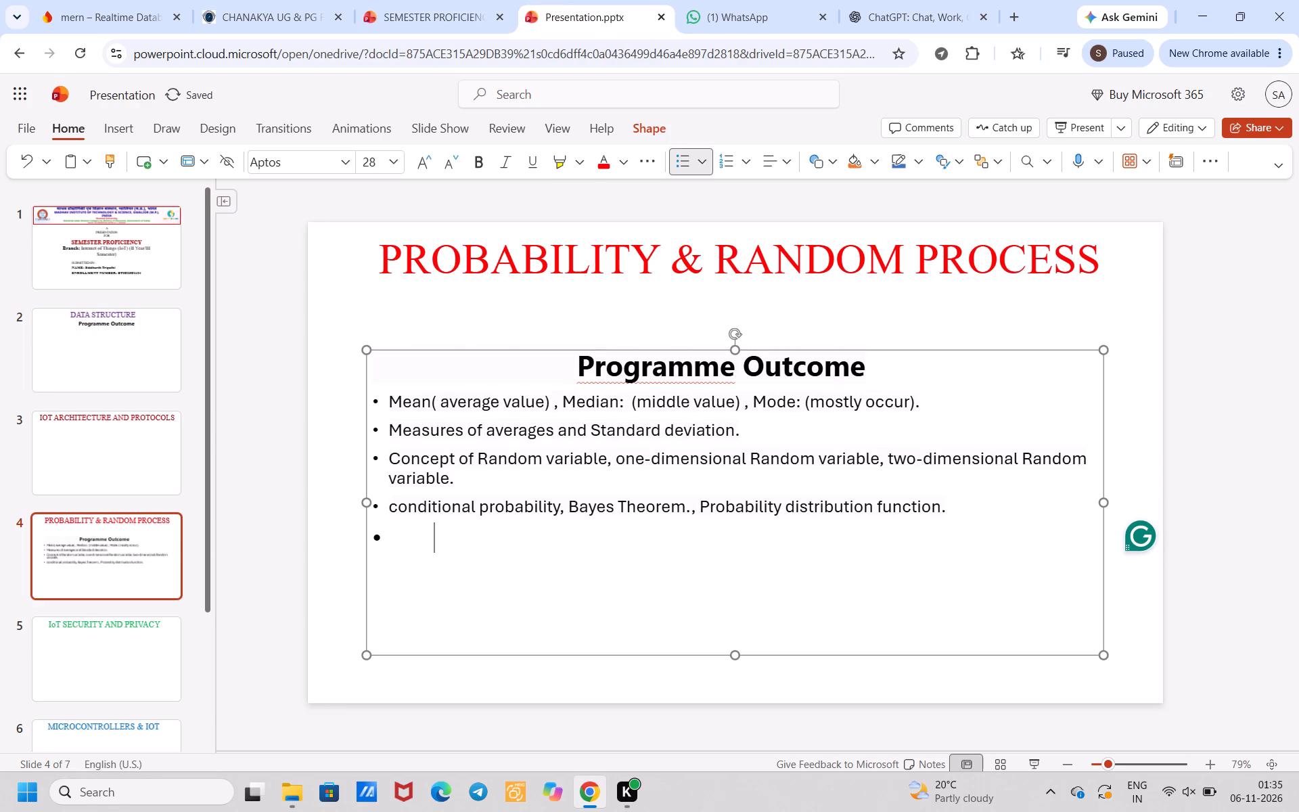
key(space)
key(space)
key(space)
key(space)
key(space)
key(space)
key(space)
key(space)
key(space)
key(space)
key(space)
key(space)
key(space)
key(space)
key(space)
key(space)
key(space)
key(space)
key(space)
key(space)
key(space)
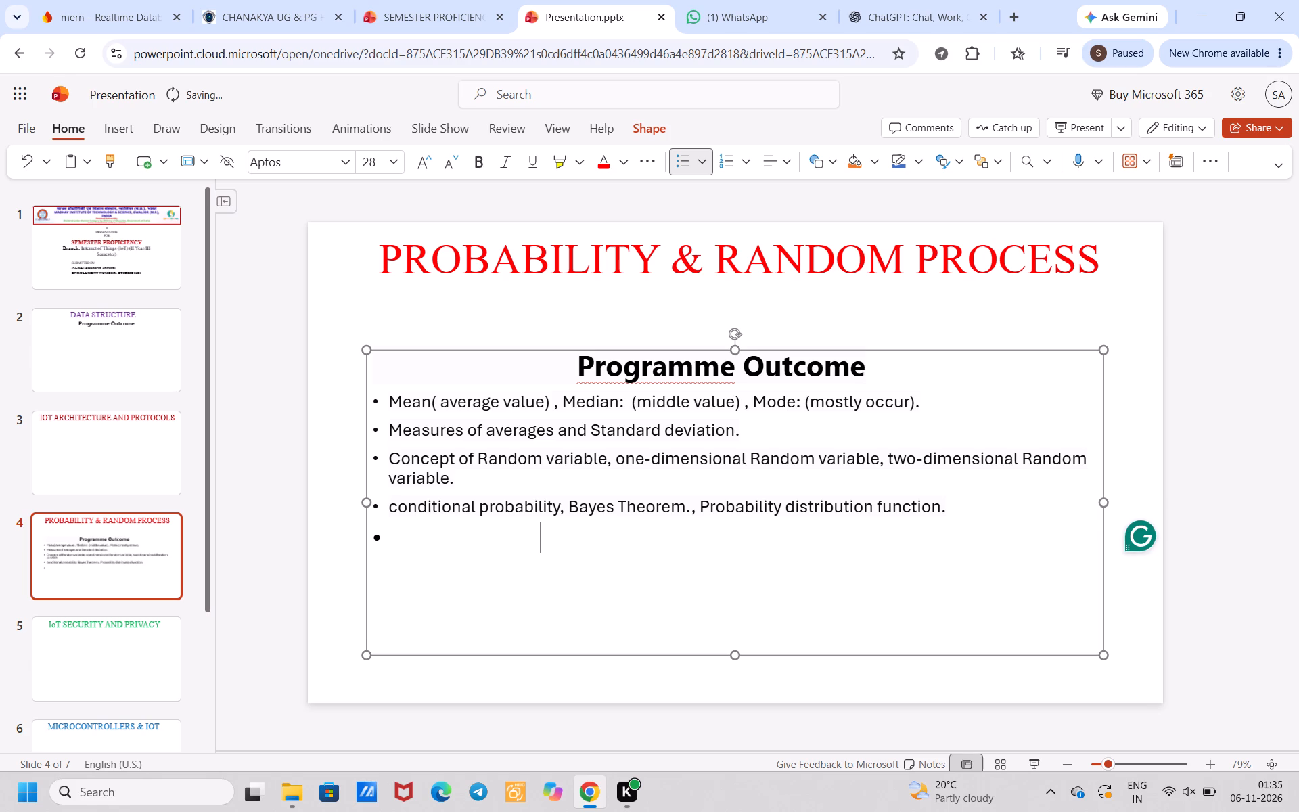
key(space)
key(space)
key(ctrl+v)
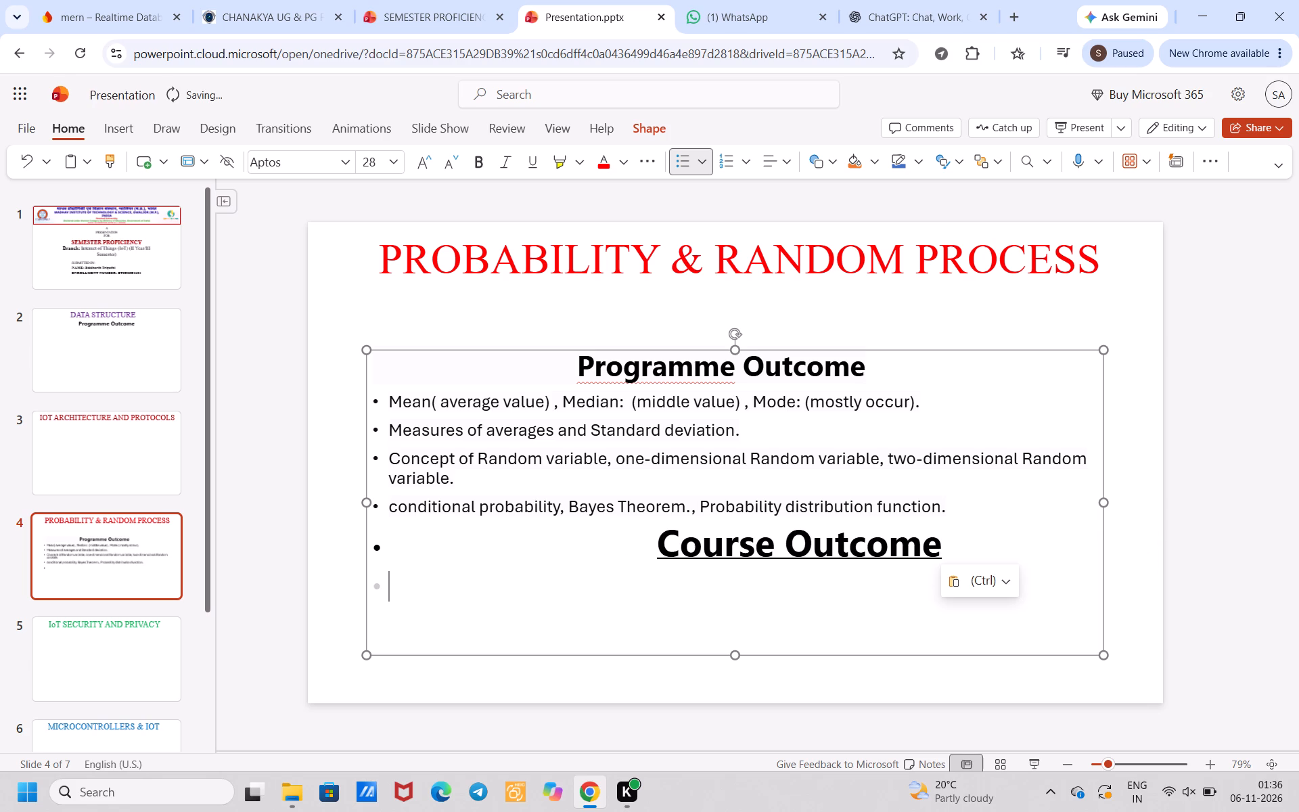
Set the Course Outcome heading's font size to 32, matching the Programme Outcome heading, and remove its underline.
click(726, 386)
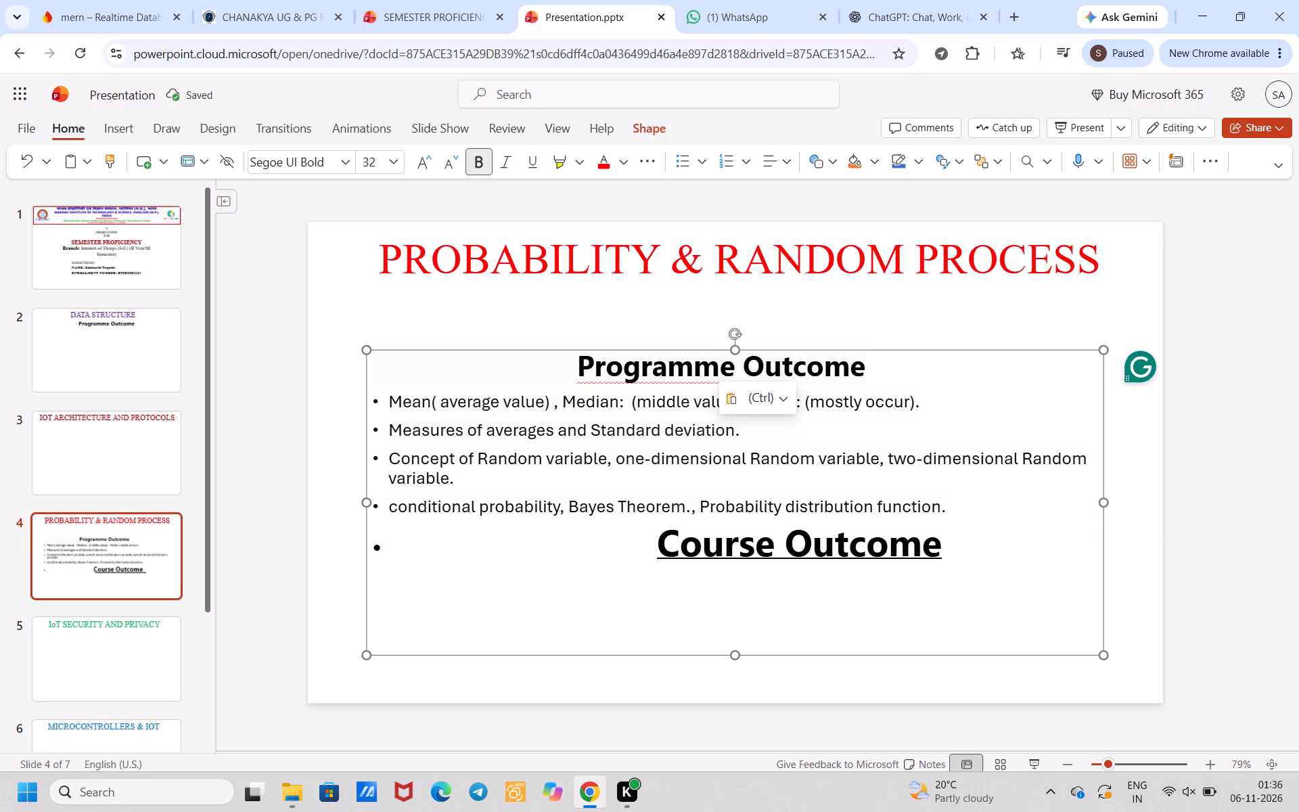
drag(659, 539, 953, 536)
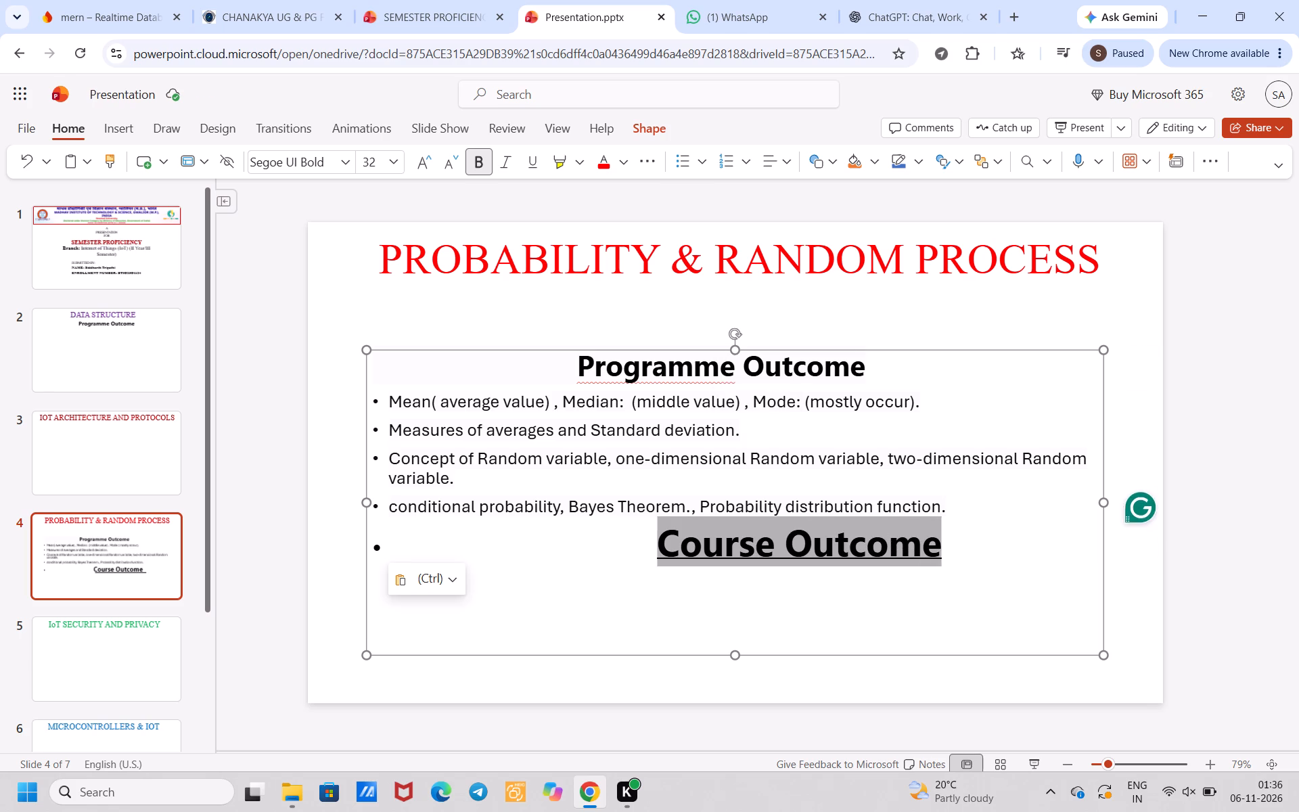
click(392, 162)
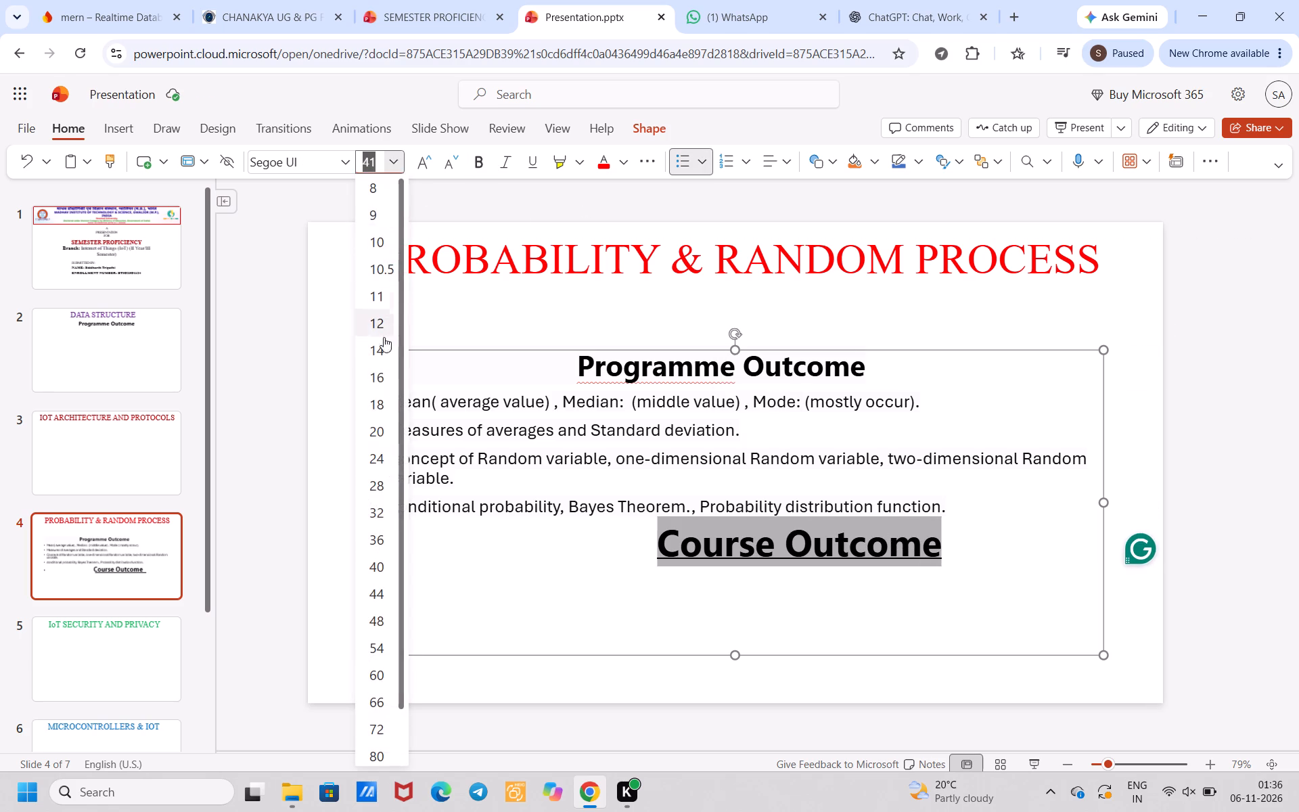
click(380, 507)
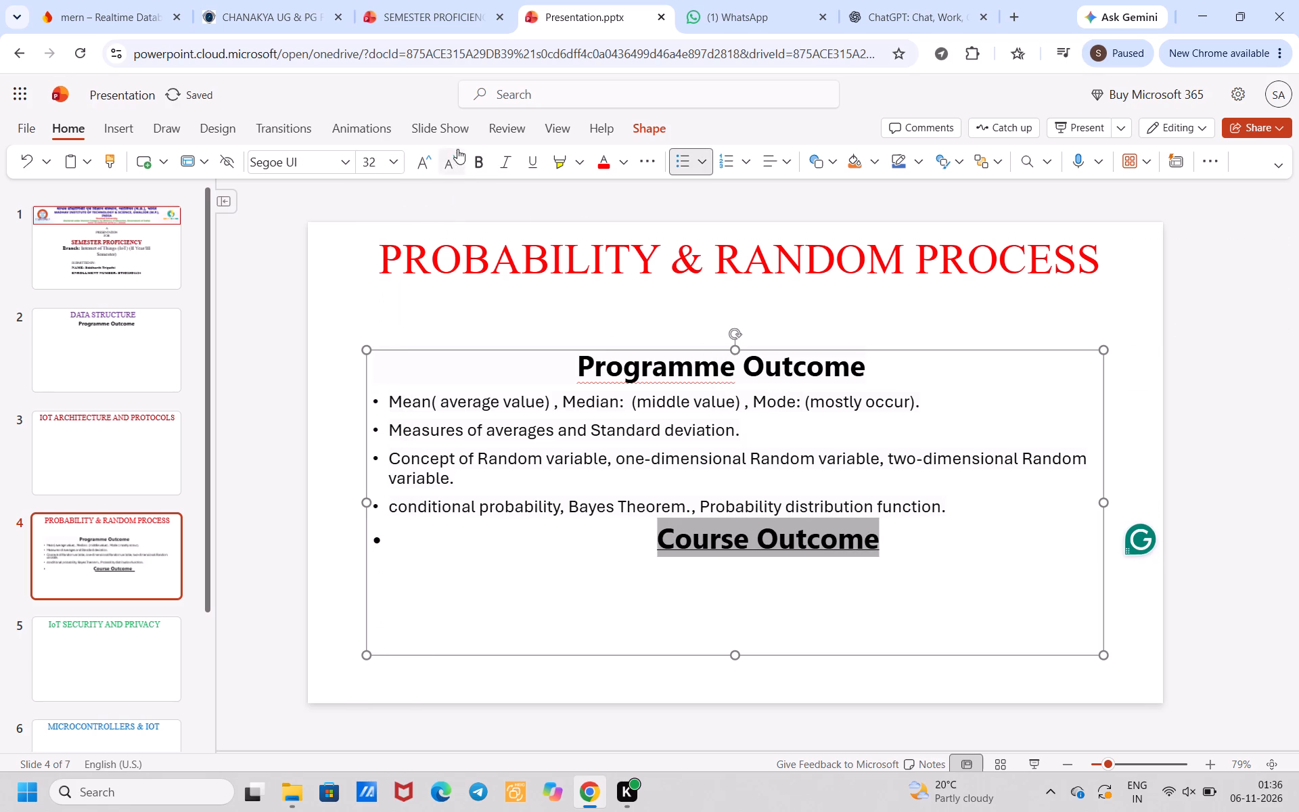
click(527, 160)
click(601, 575)
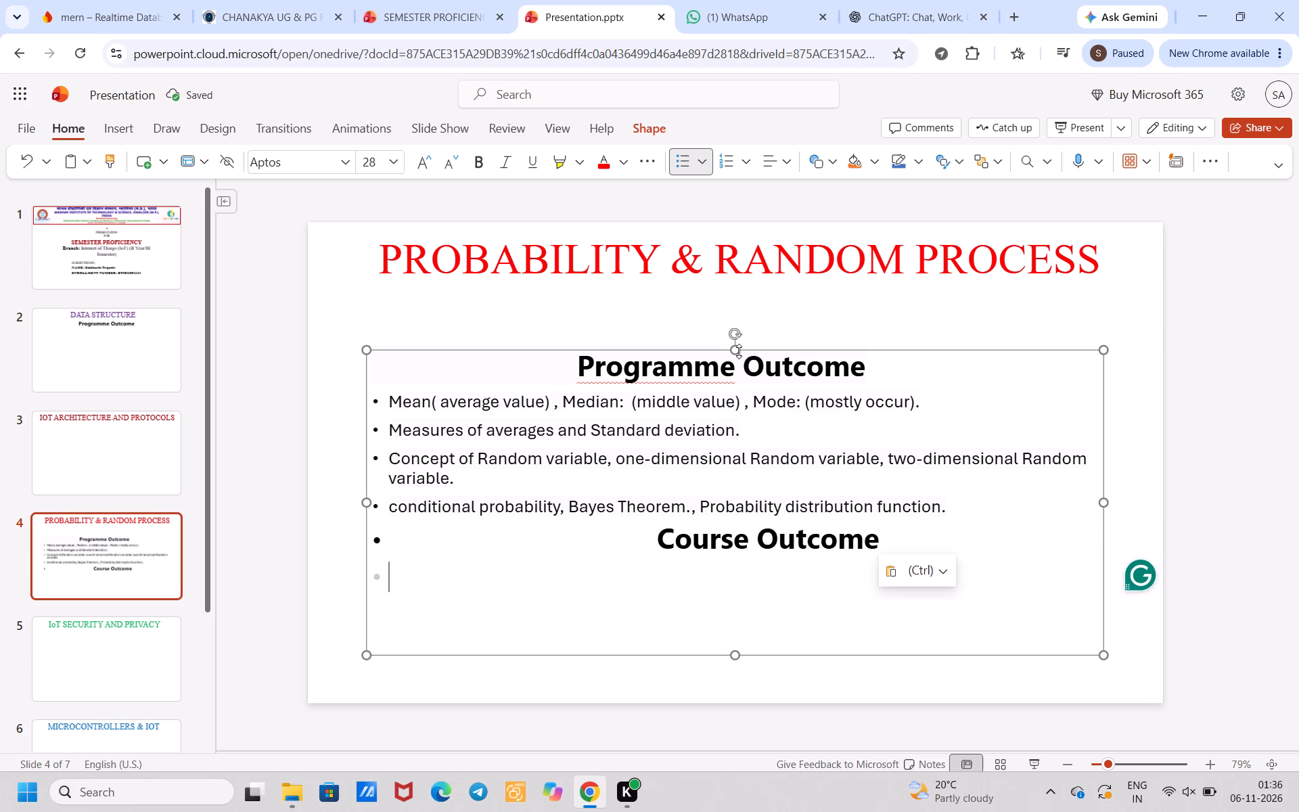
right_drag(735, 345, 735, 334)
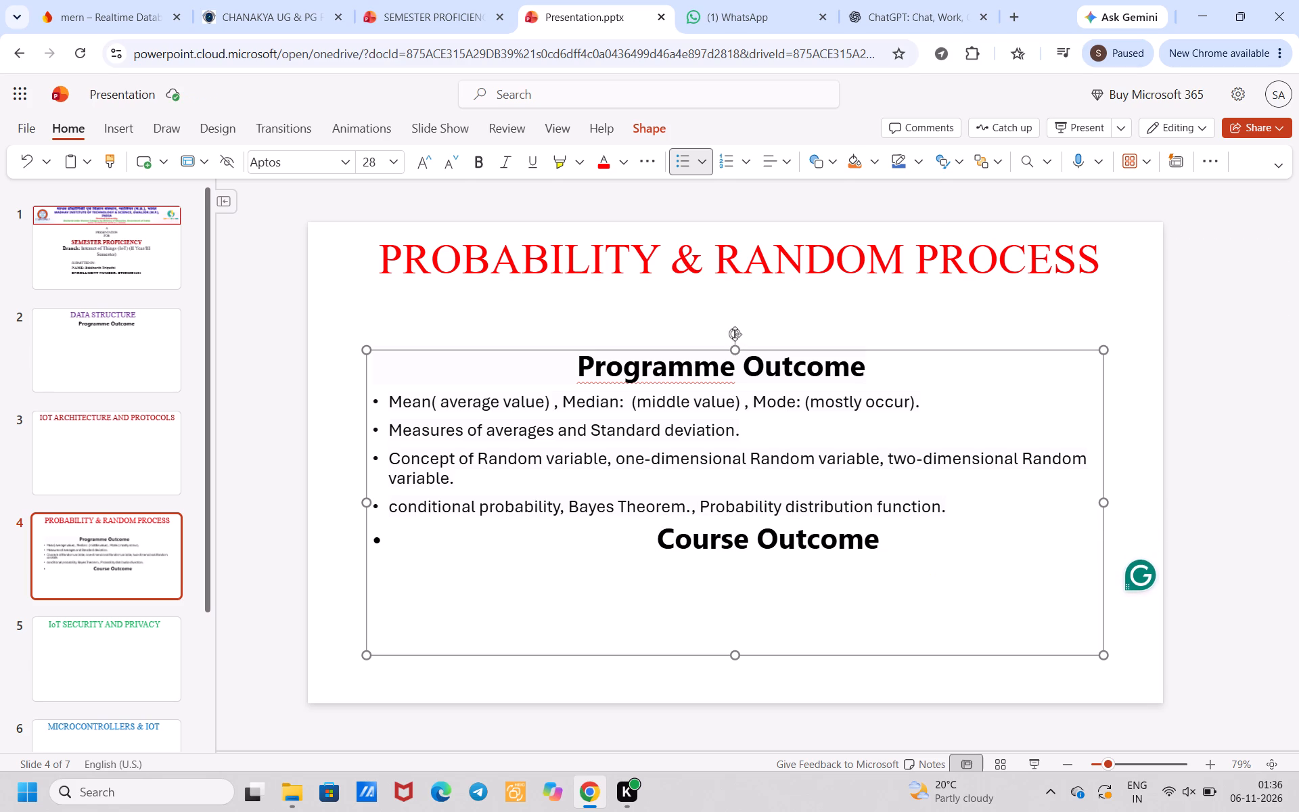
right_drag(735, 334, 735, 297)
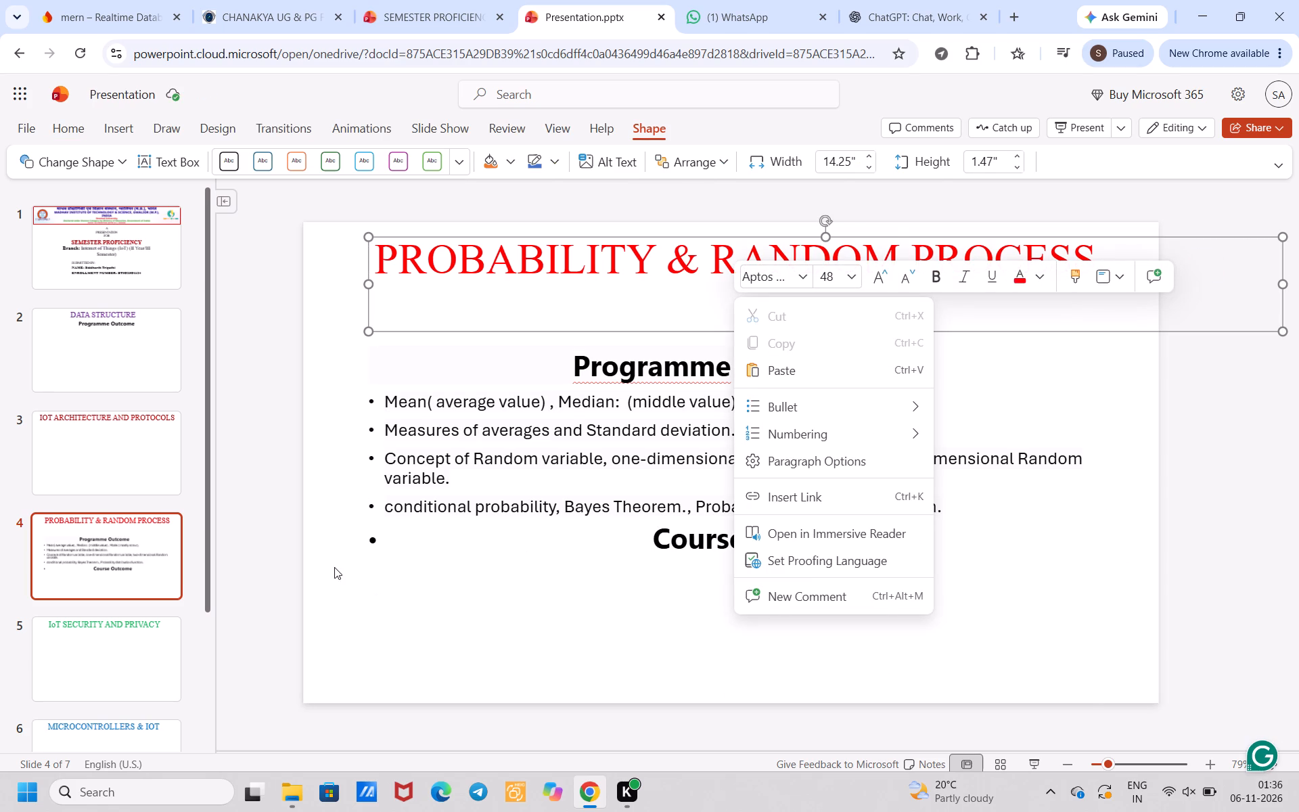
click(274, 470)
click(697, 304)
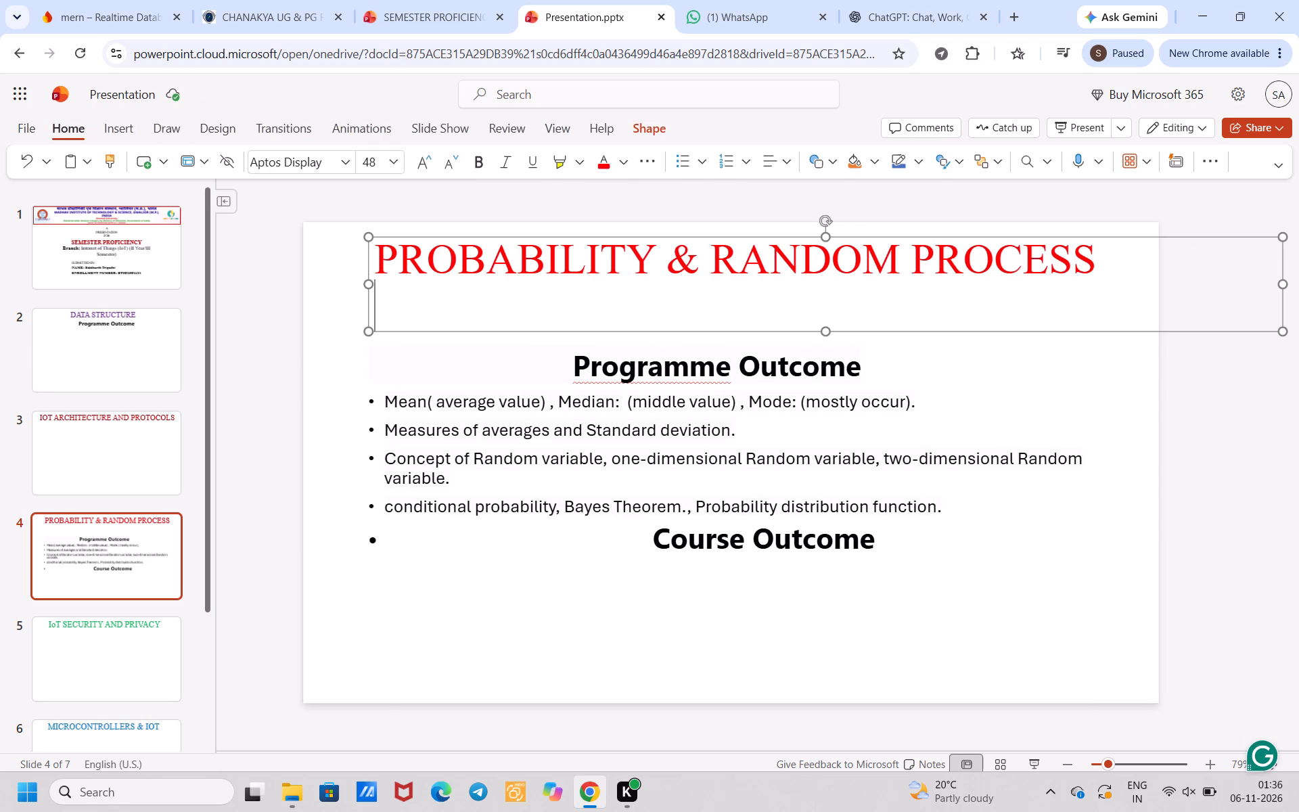
Shrink the PROBABILITY & RANDOM PROCESS title box to about 0.18" high by raising its lower edge.
drag(825, 329, 823, 320)
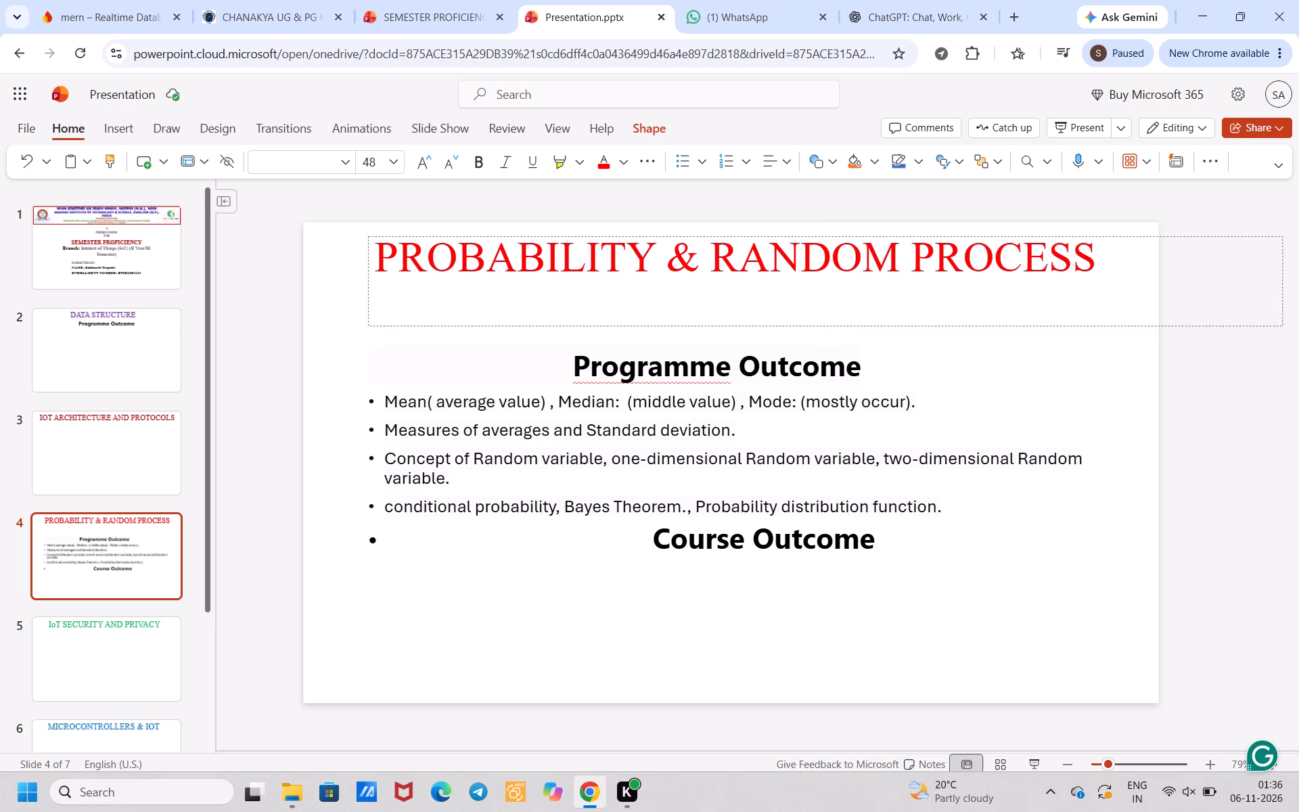
drag(823, 320, 852, 242)
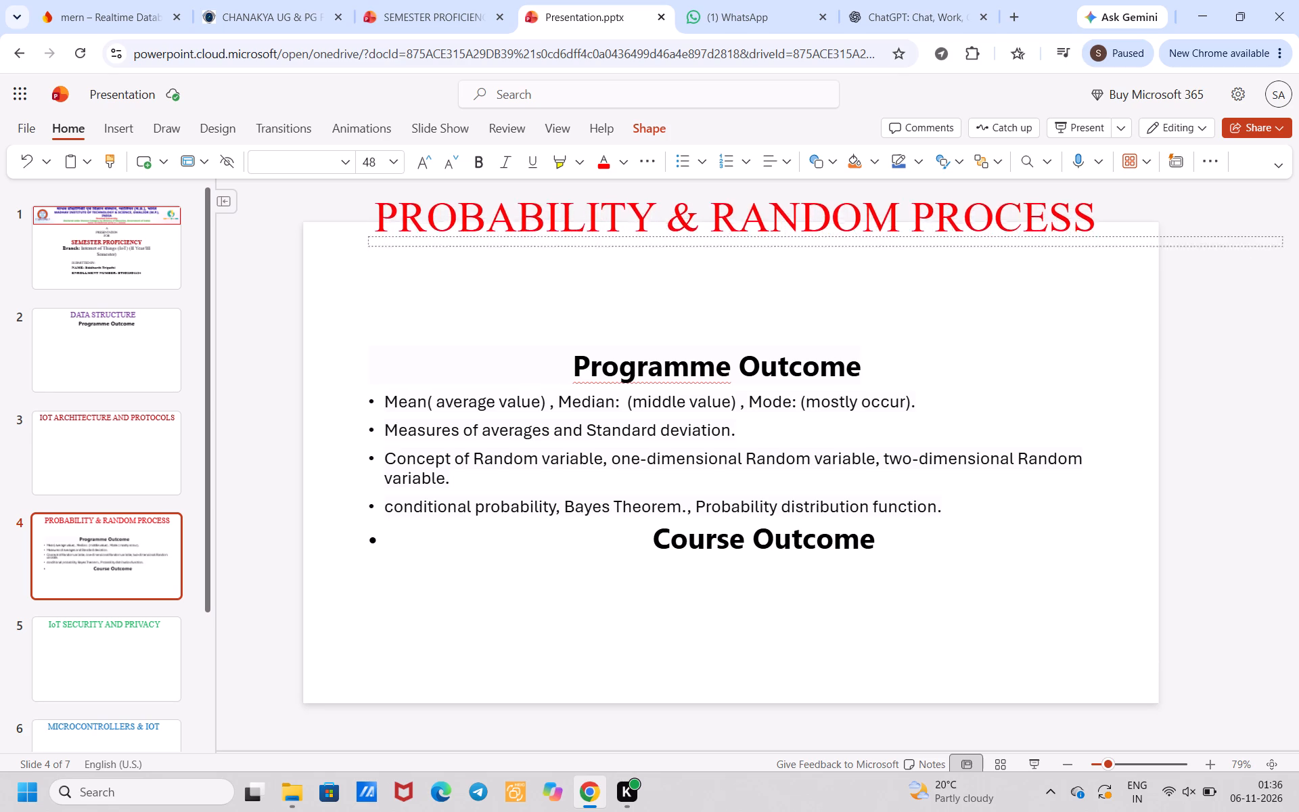
drag(852, 242, 858, 246)
click(1213, 380)
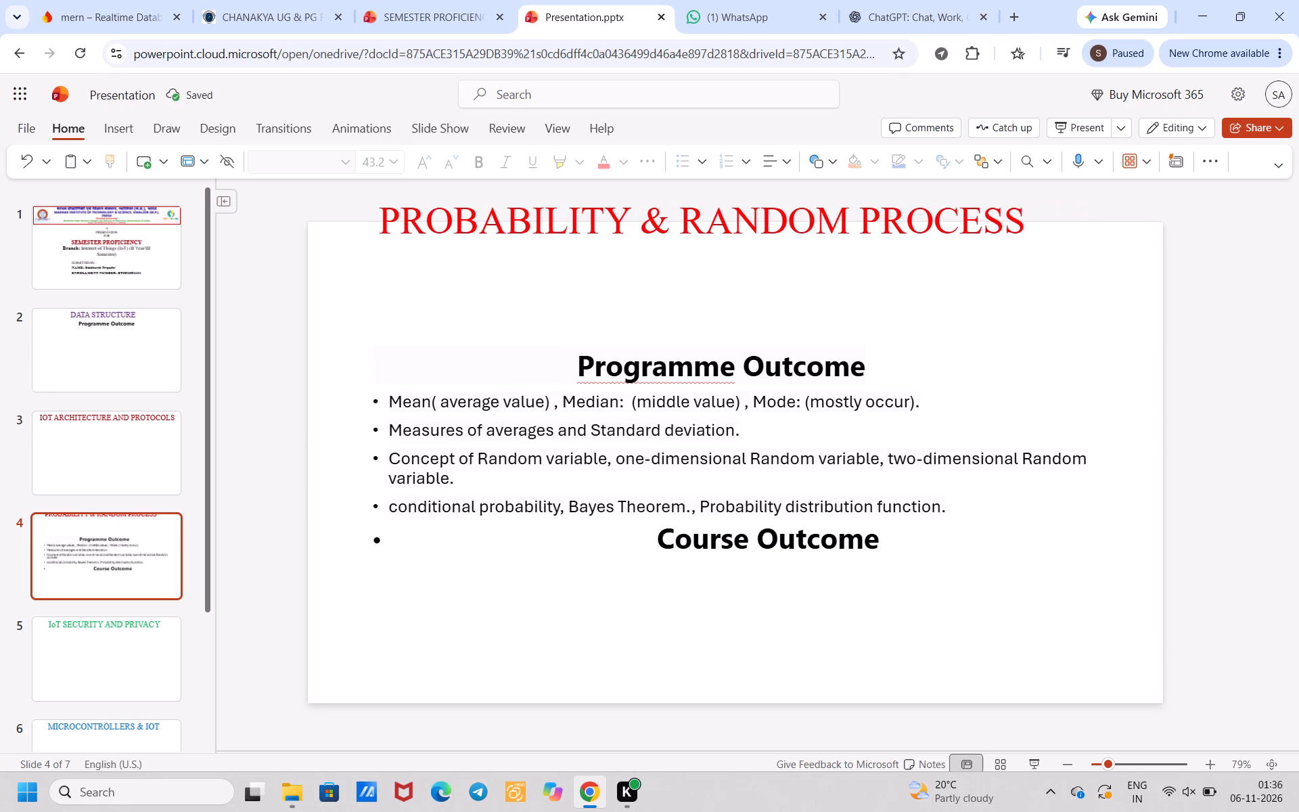
Move the PROBABILITY & RANDOM PROCESS title box down and slightly to the right so the title sits fully inside the slide's top edge.
click(885, 226)
click(733, 221)
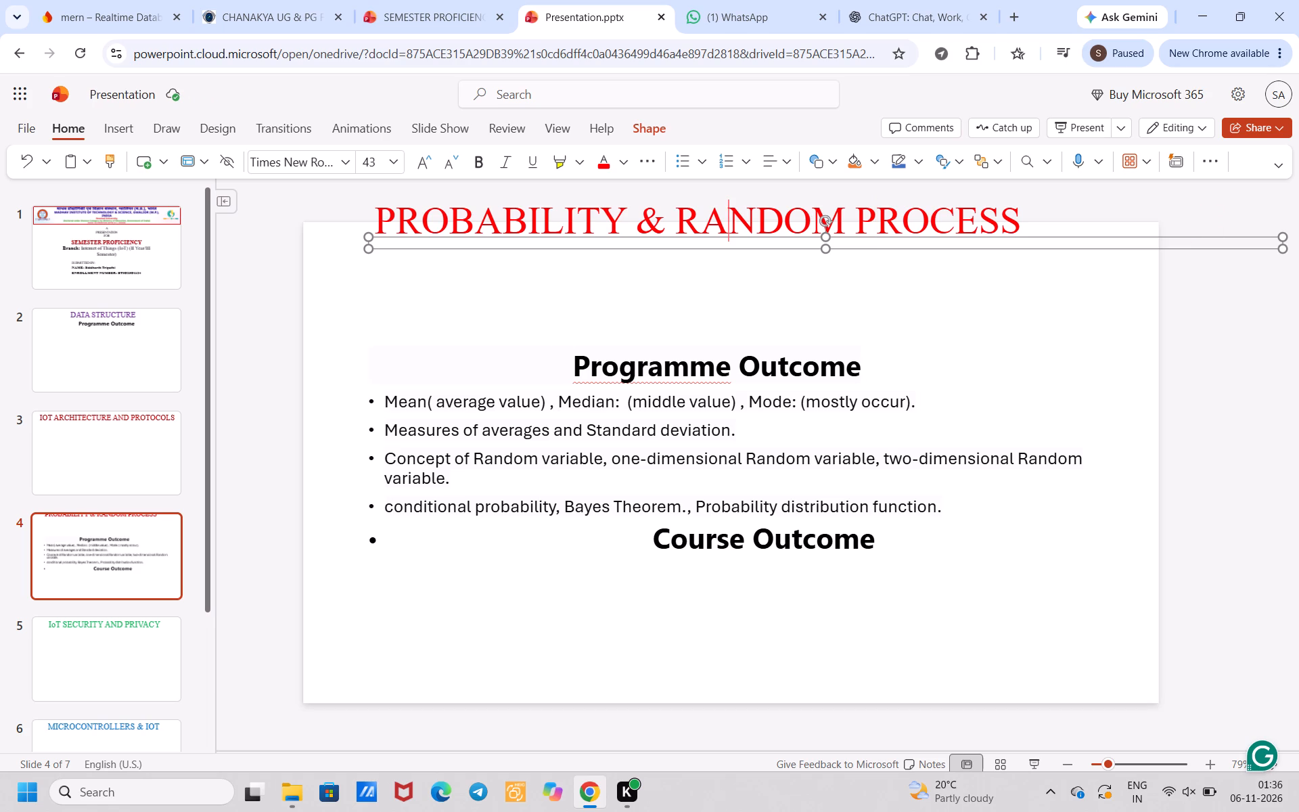
click(311, 321)
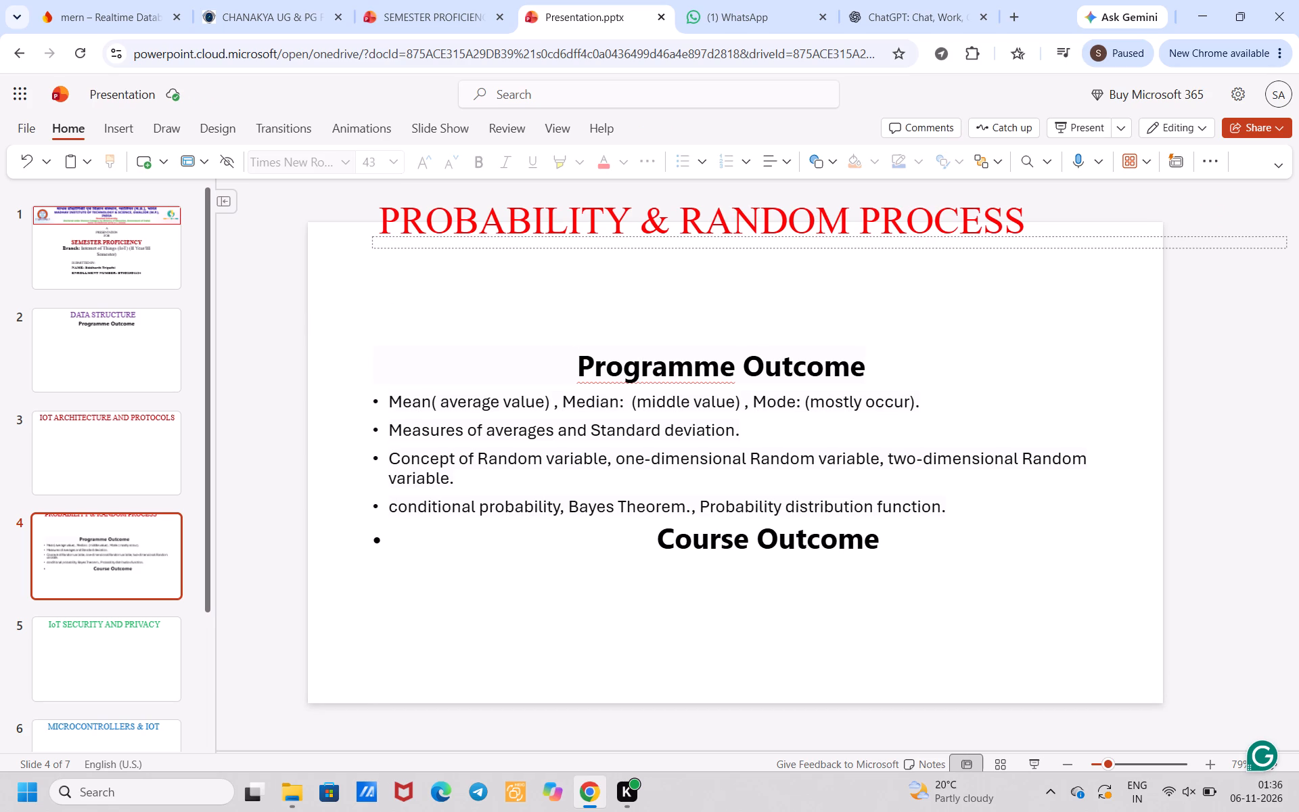
drag(599, 248, 629, 272)
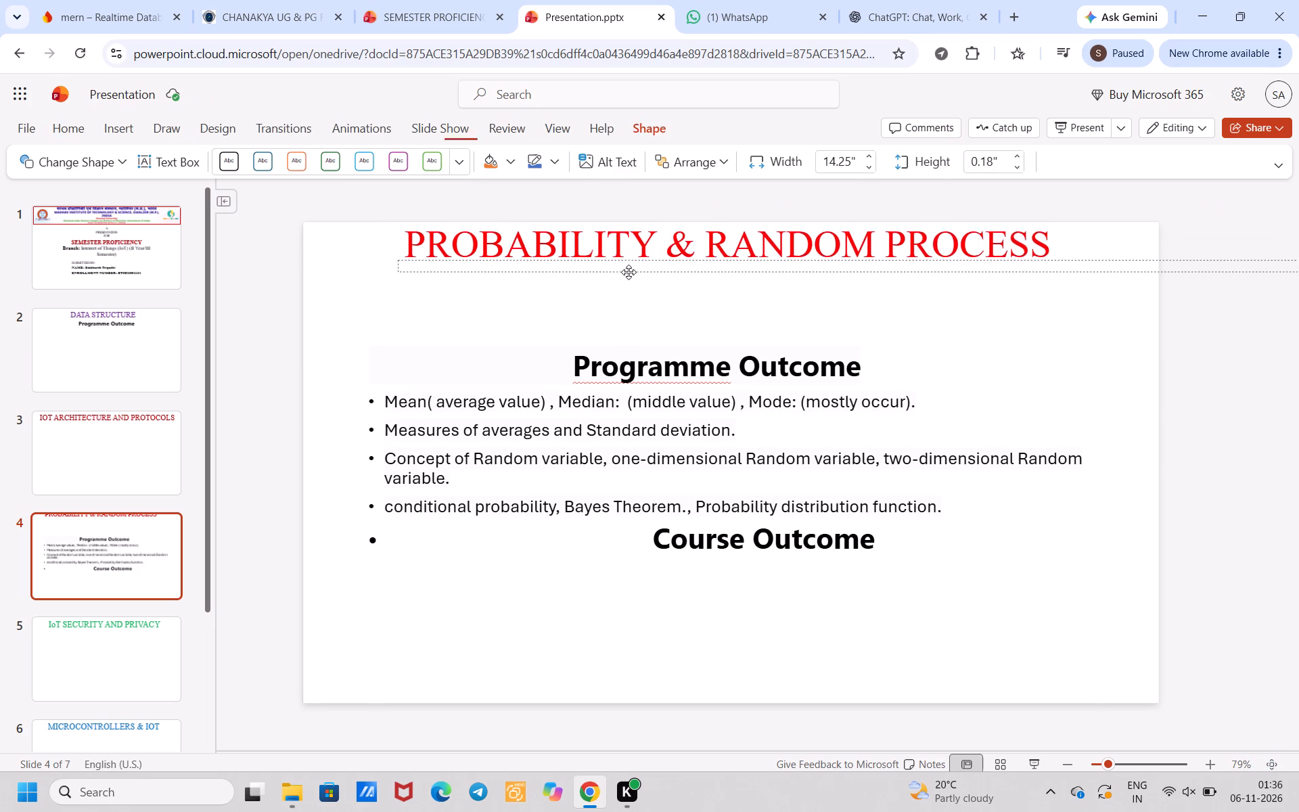
drag(629, 272, 642, 278)
click(250, 455)
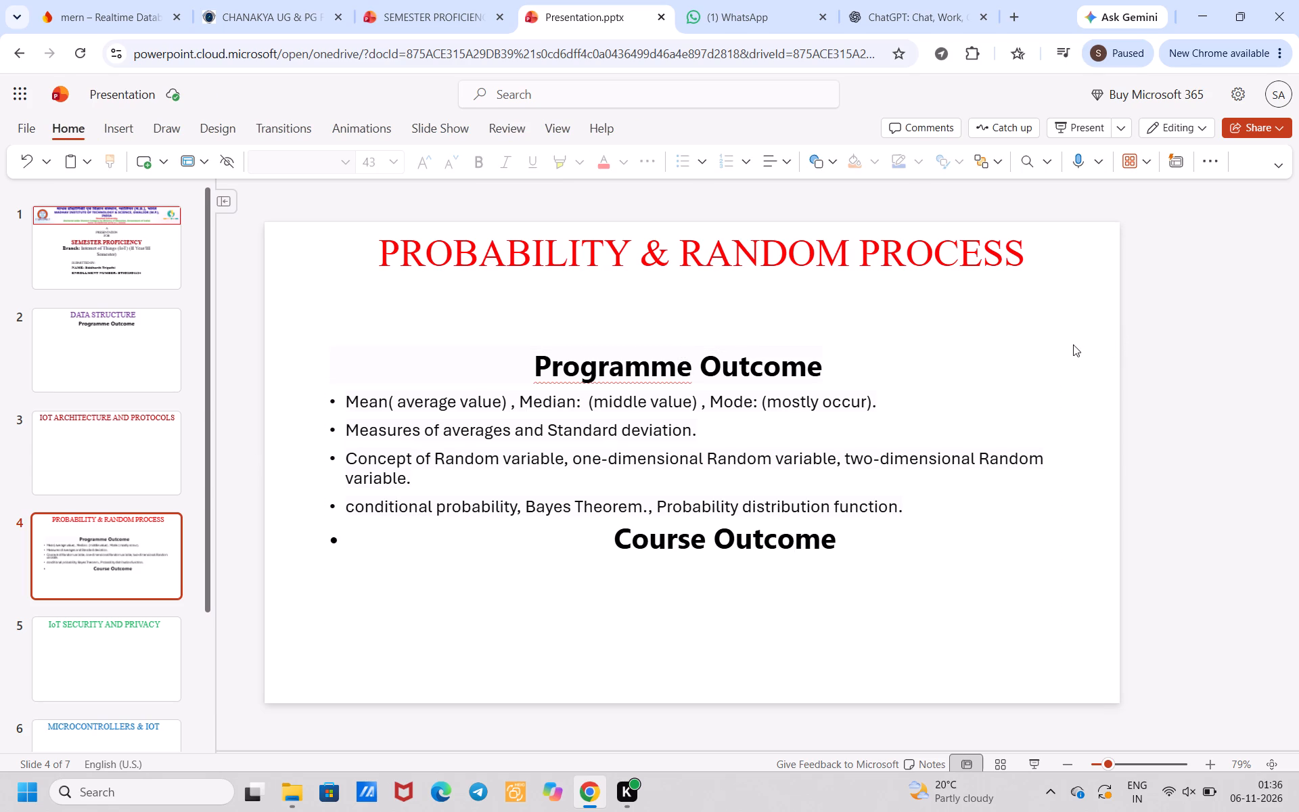
Extend the content box upward so the Programme Outcome heading starts directly beneath the slide title, leaving more room below Course Outcome.
click(1001, 383)
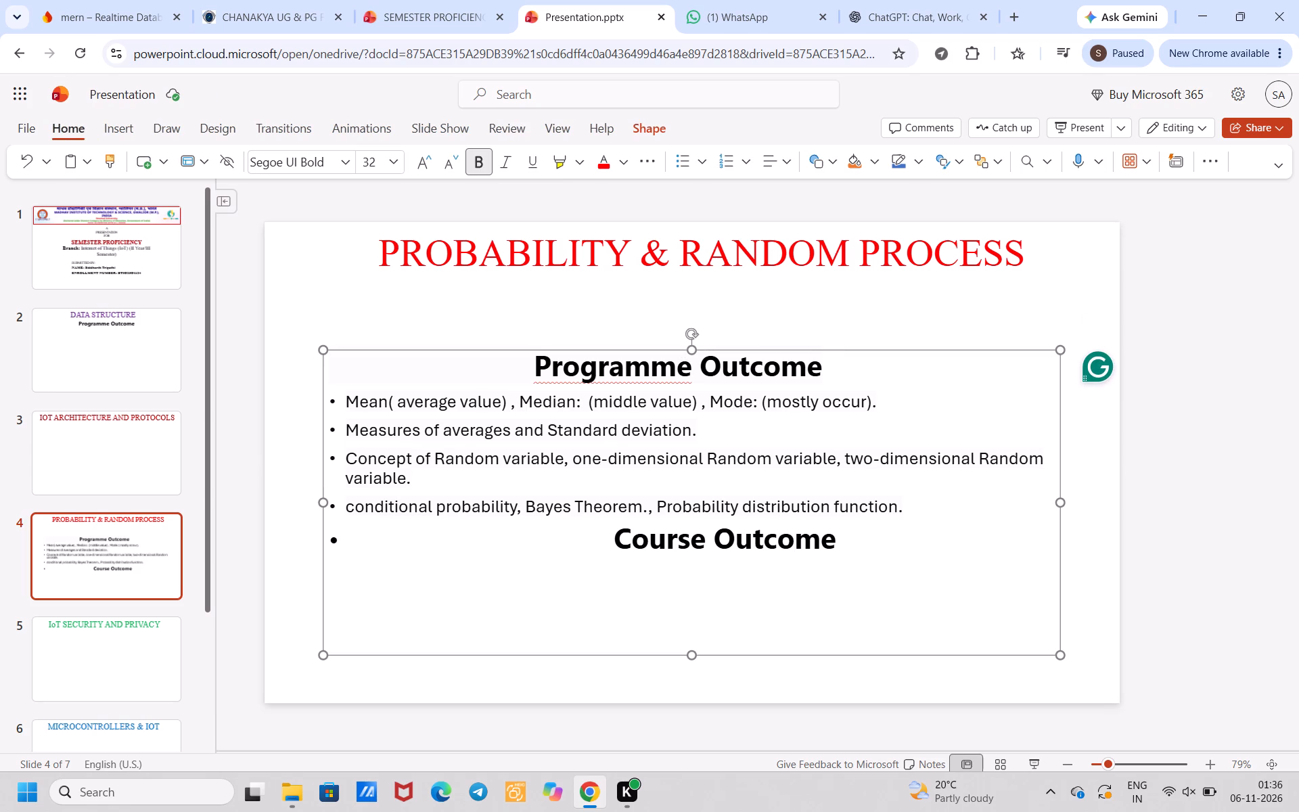
drag(692, 346, 692, 292)
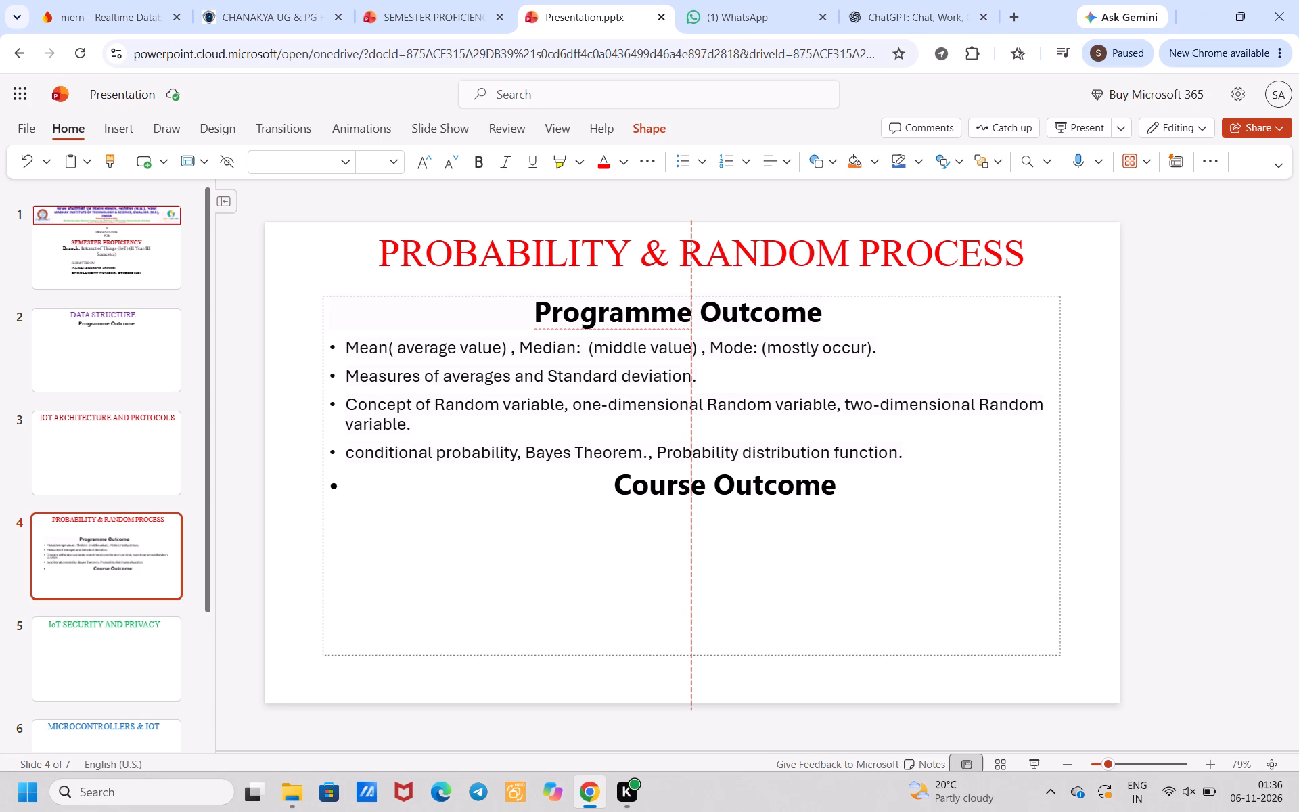
drag(692, 292, 694, 281)
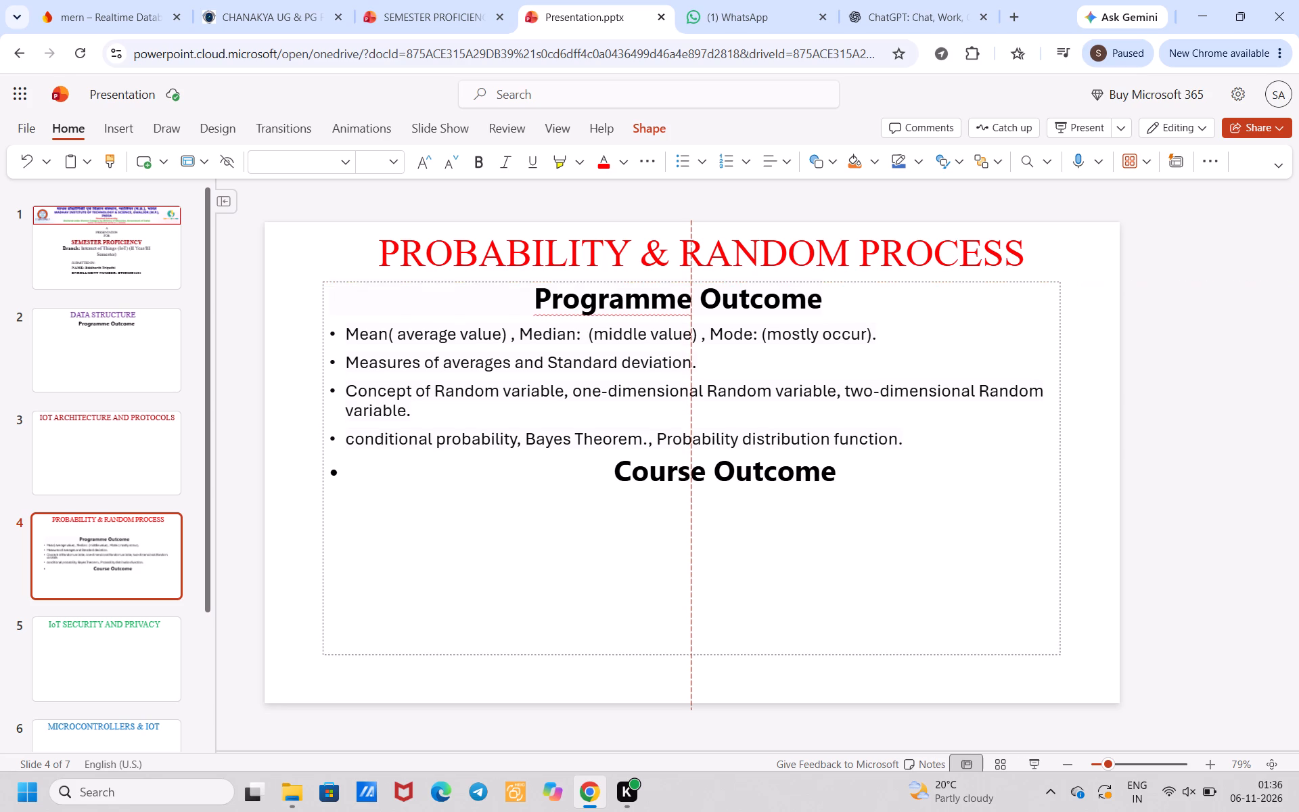
drag(694, 281, 694, 281)
click(578, 612)
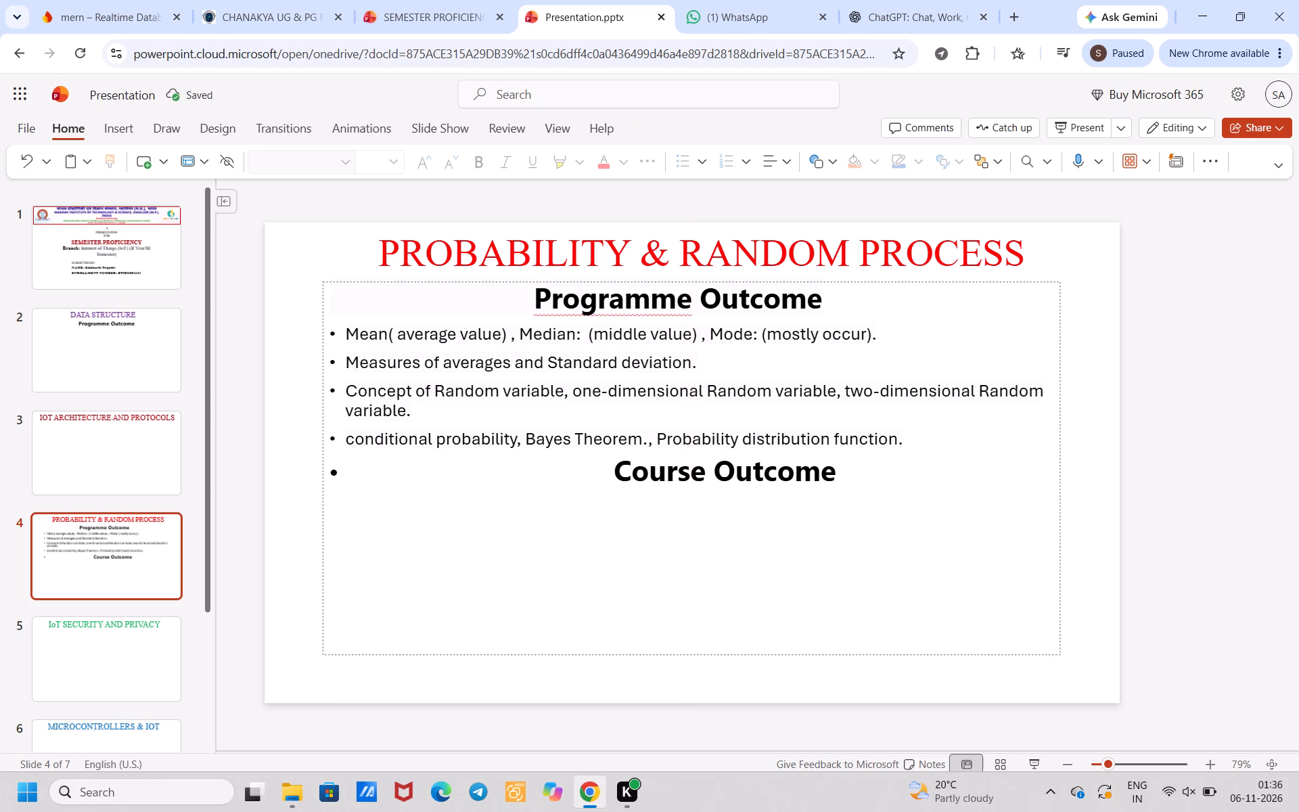
Remove the bullet from the Course Outcome heading.
click(346, 476)
key(BackSpace)
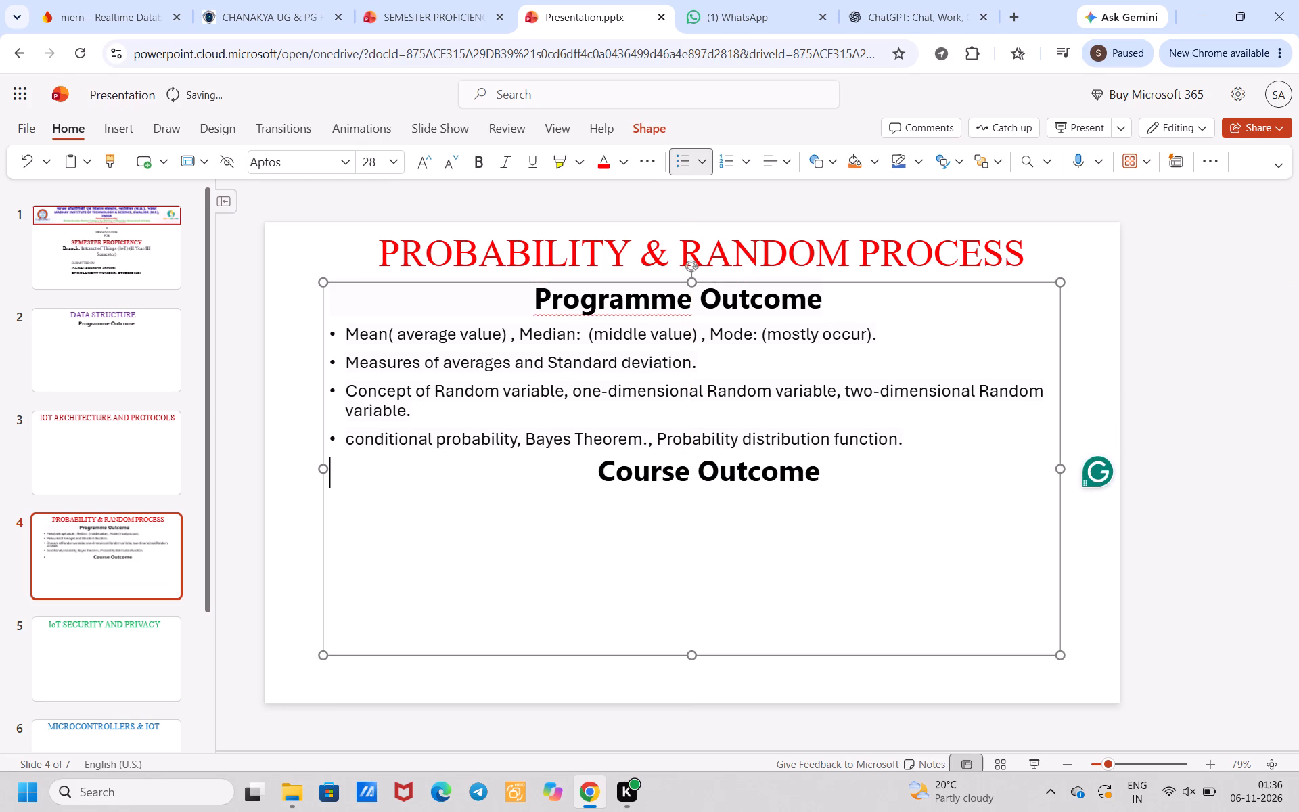
Align the two outcome headings by adding three spaces before Programme Outcome and deleting two spaces before Course Outcome.
click(533, 299)
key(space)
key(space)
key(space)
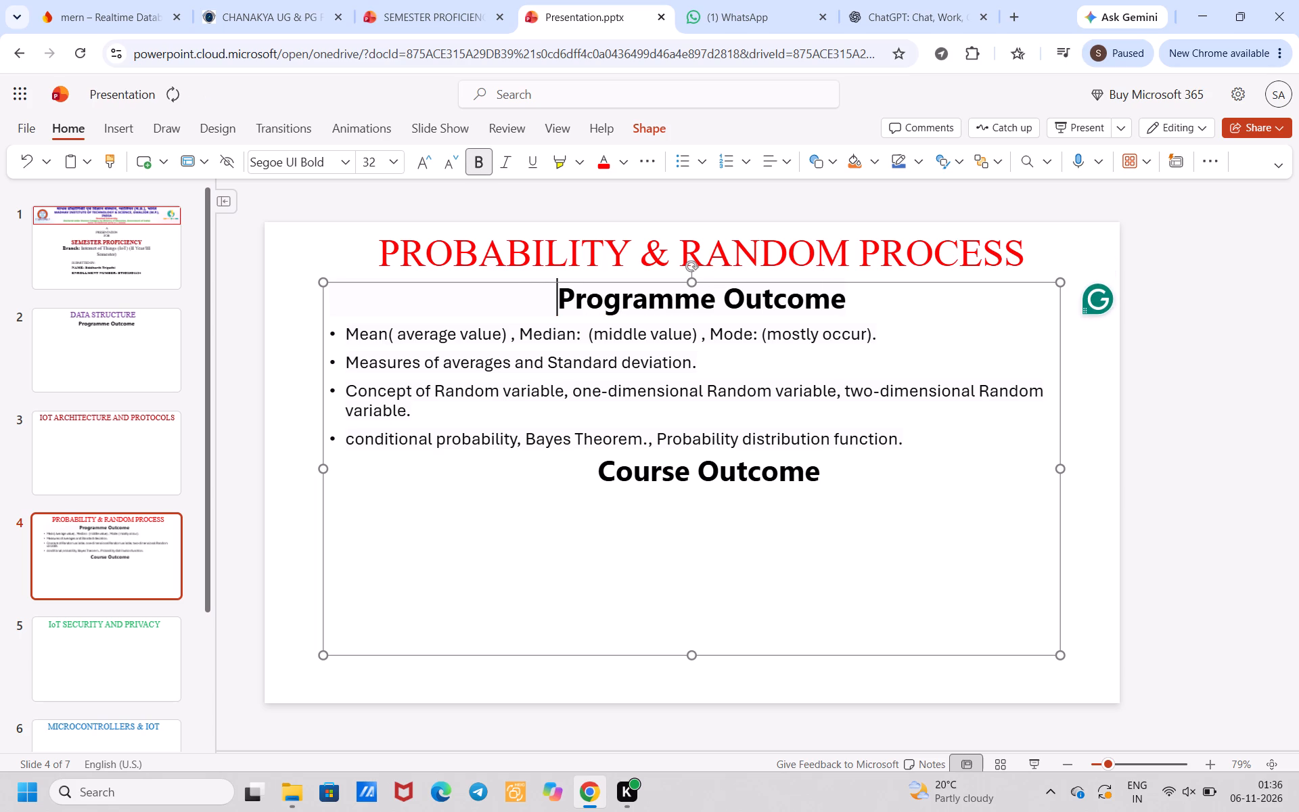
click(595, 472)
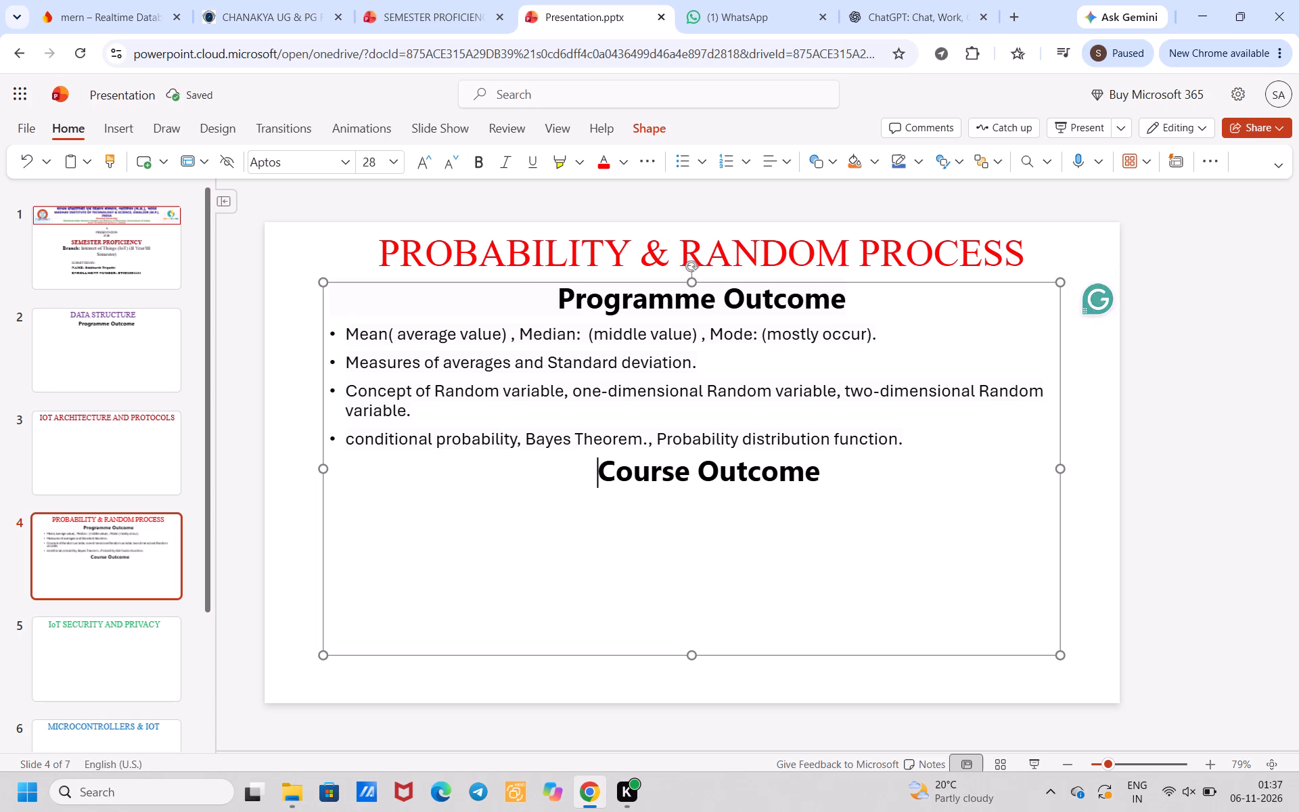
key(BackSpace)
key(BackSpace)
click(1259, 565)
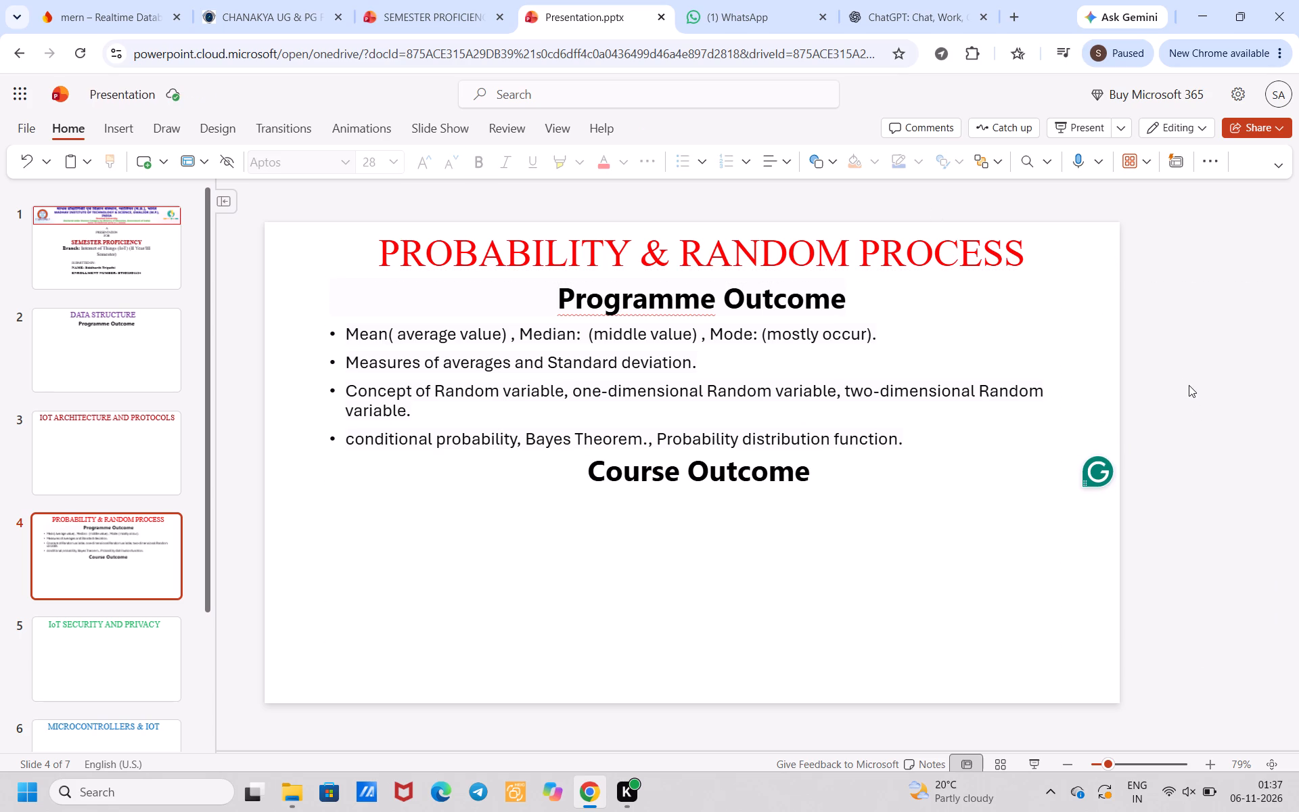
click(803, 564)
Switch to the sem 3 folder in File Explorer.
click(308, 794)
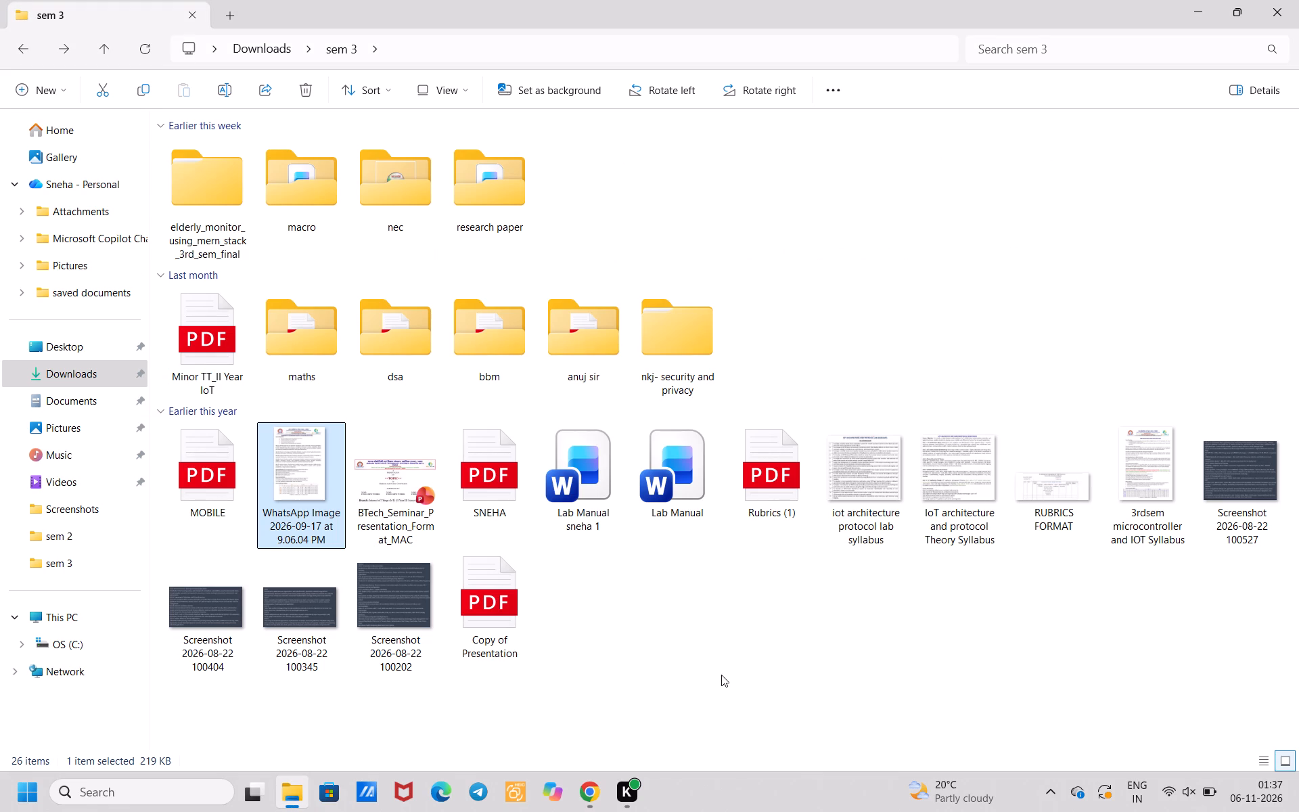
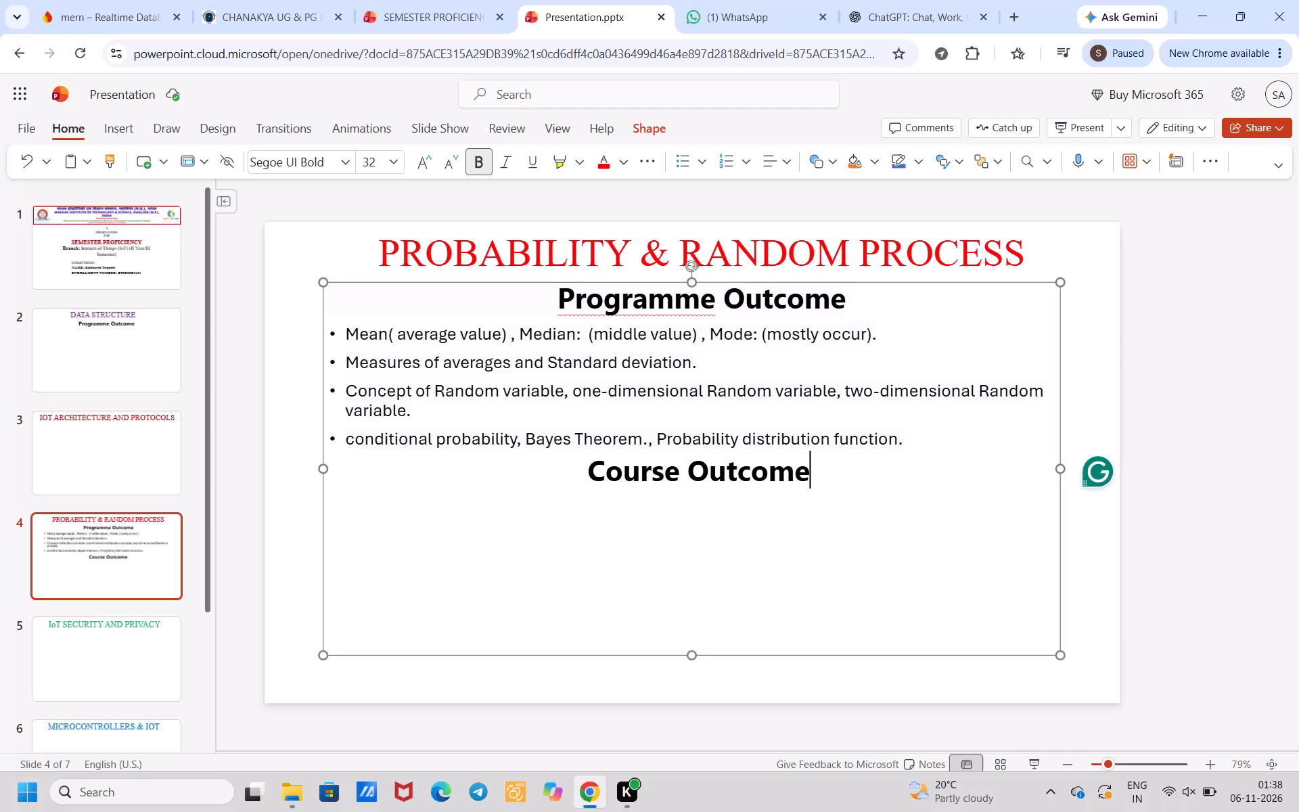
Start a bulleted list at font size 28 beneath the Course Outcome heading and paste the copied course outcomes into it.
key(Return)
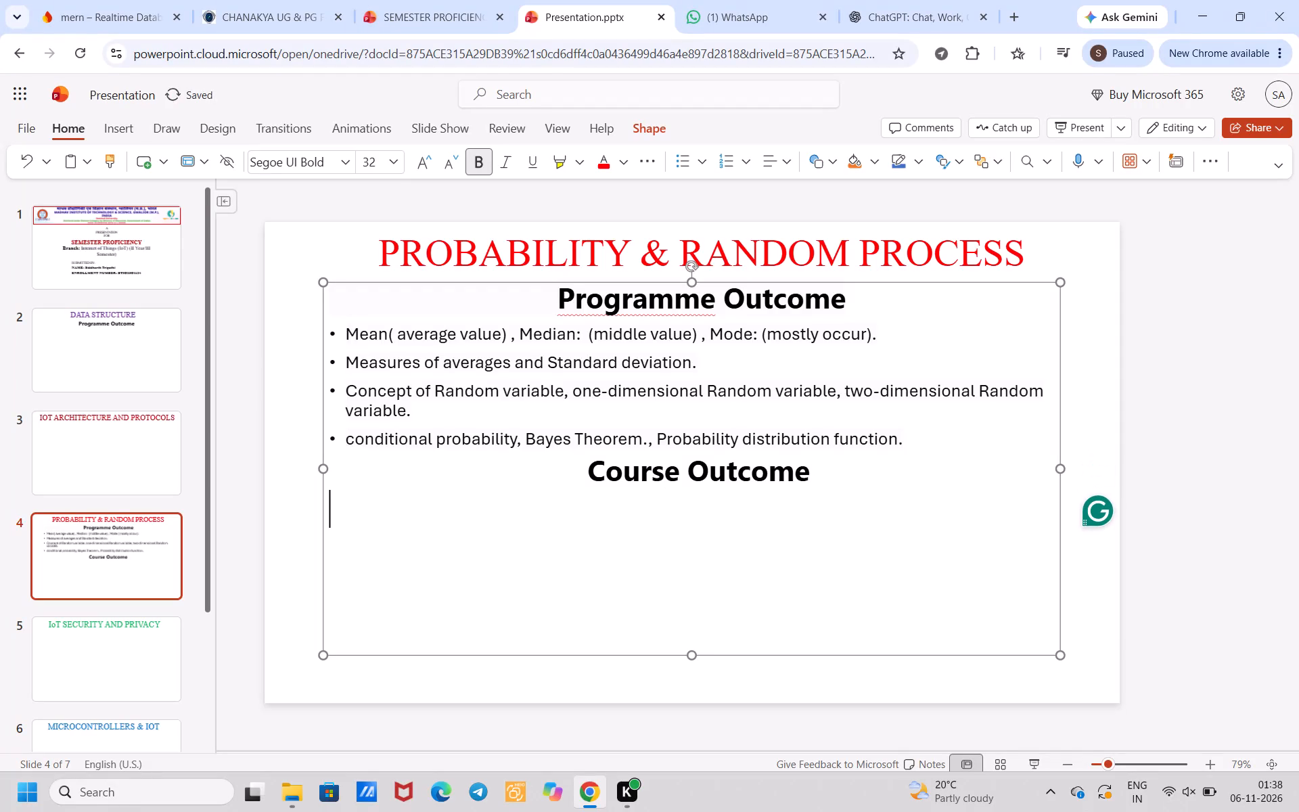
click(679, 166)
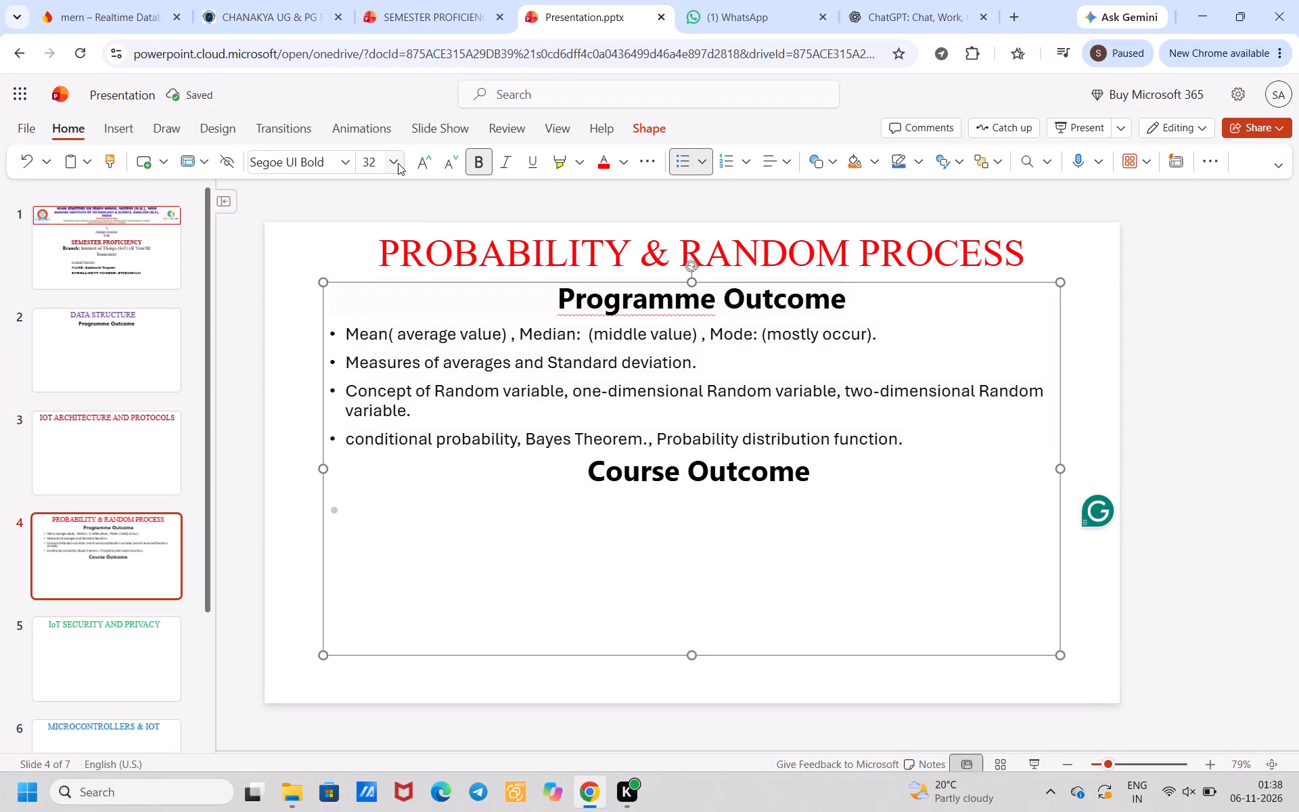
click(437, 355)
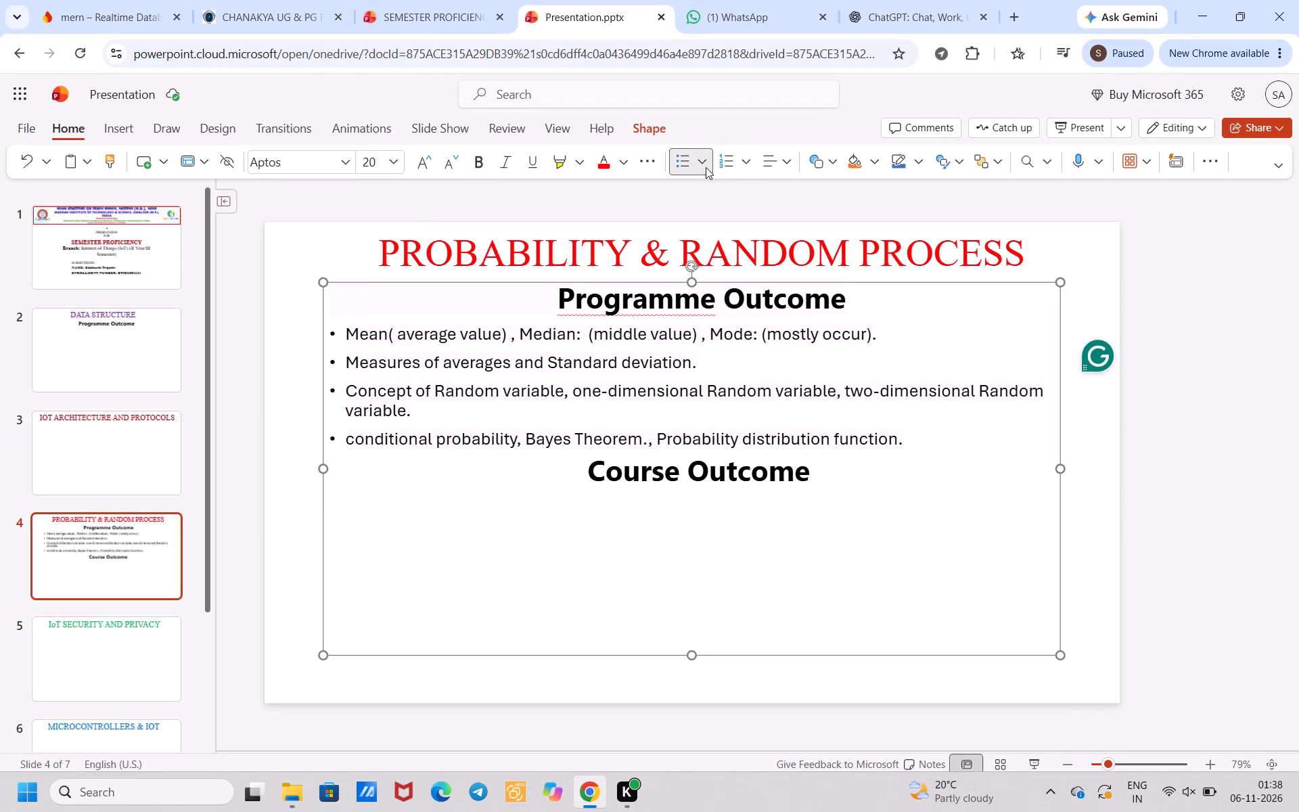
click(830, 484)
key(Return)
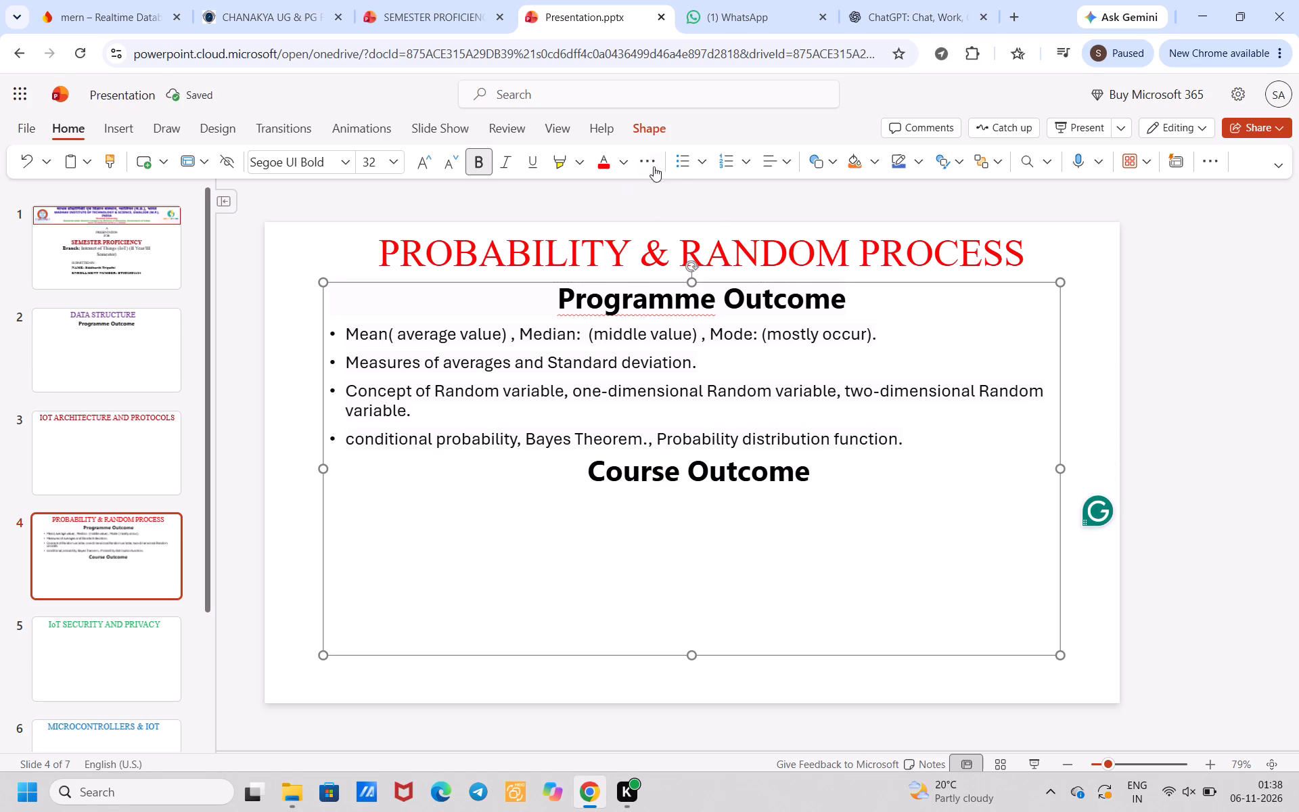
click(673, 162)
click(392, 165)
click(382, 478)
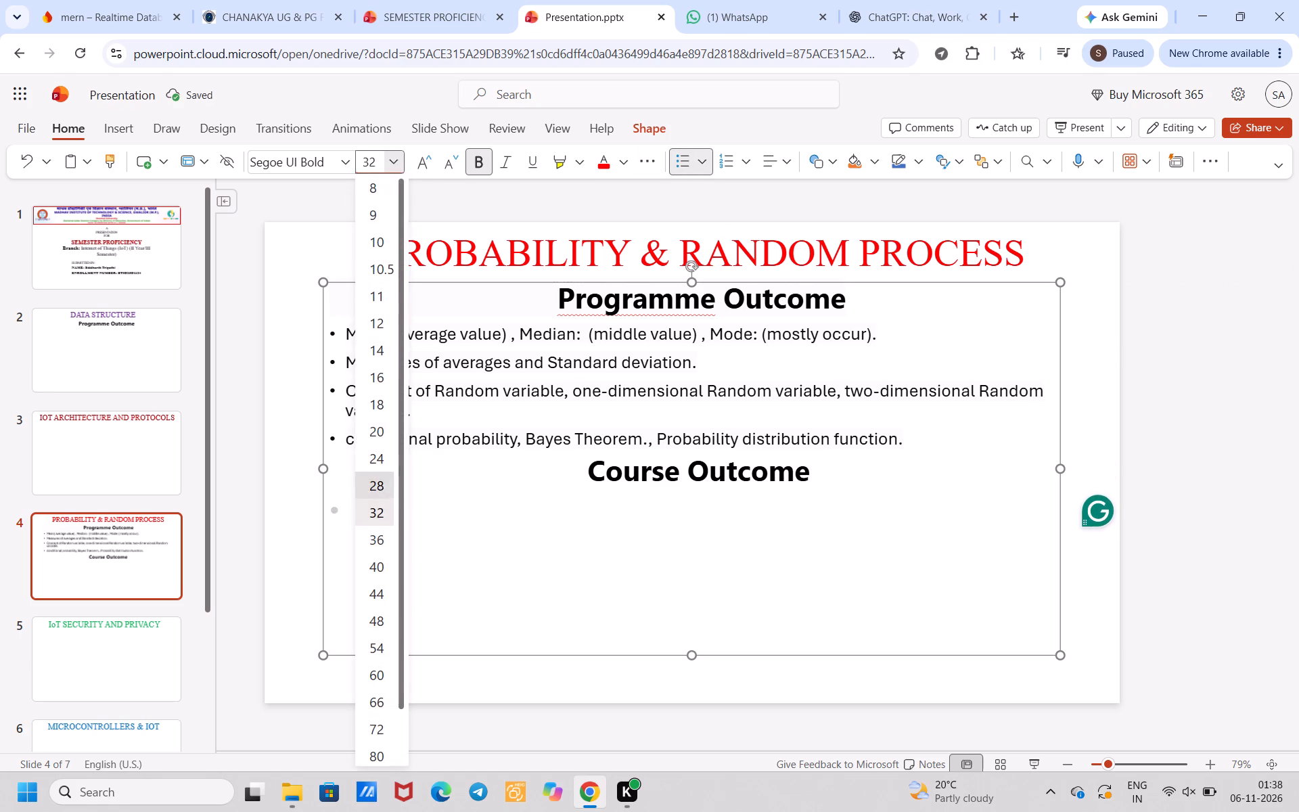
key(ctrl+v)
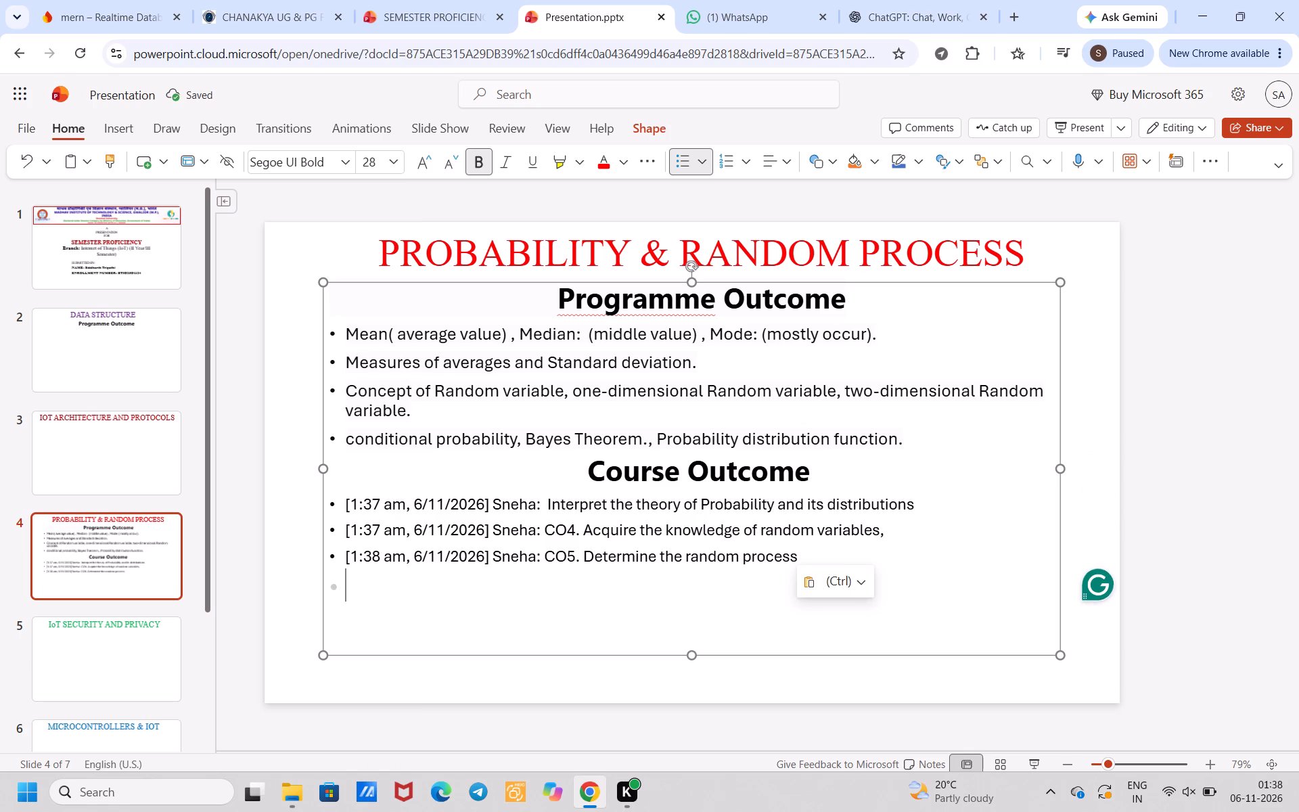
drag(343, 501, 543, 502)
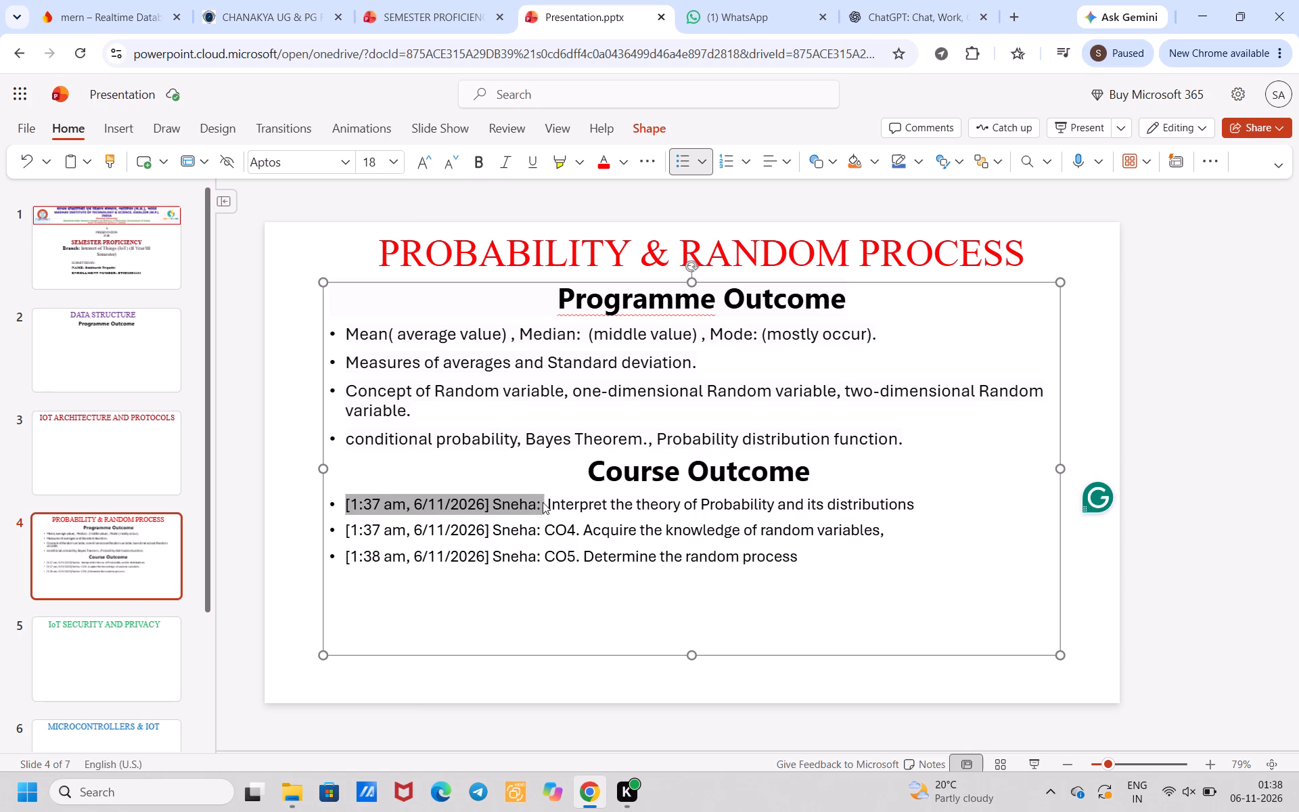
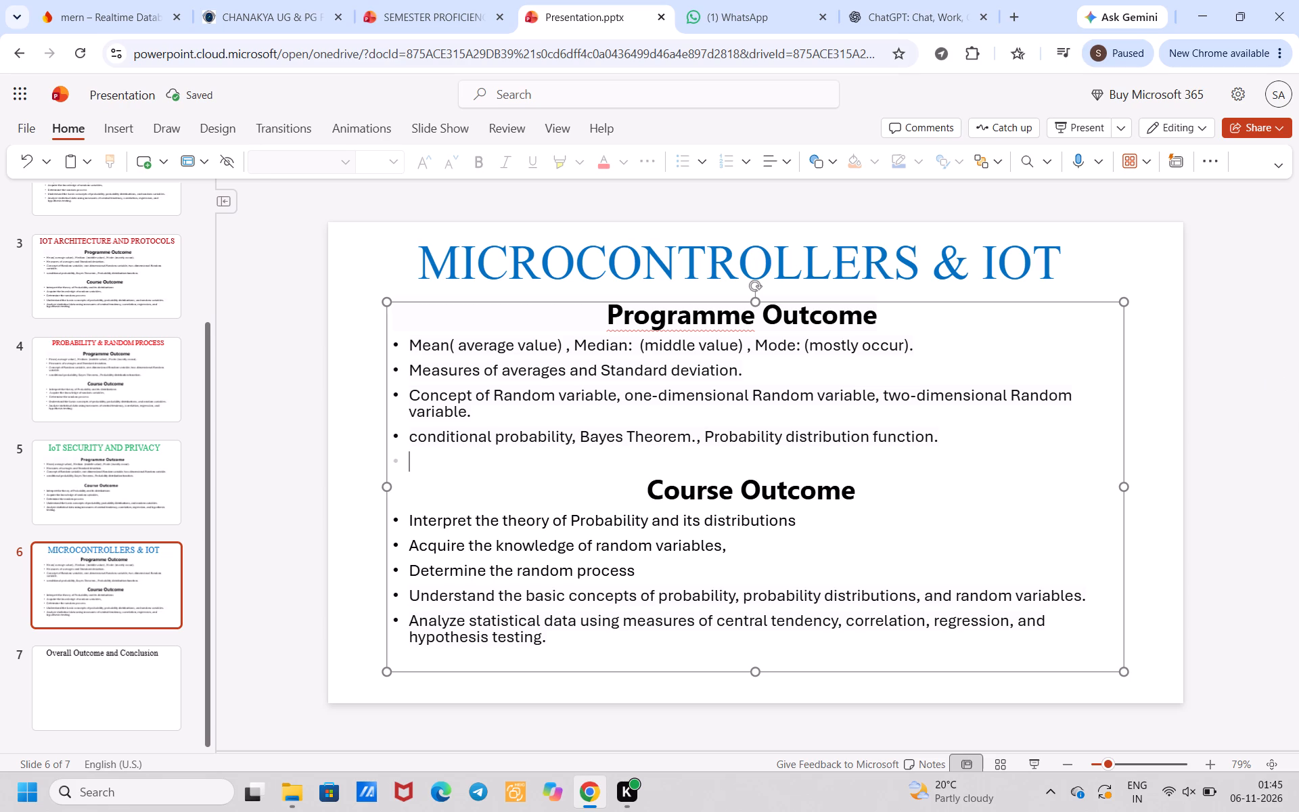
Place the text cursor at the start of the Programme Outcome heading on the Microcontrollers & IoT slide.
click(608, 317)
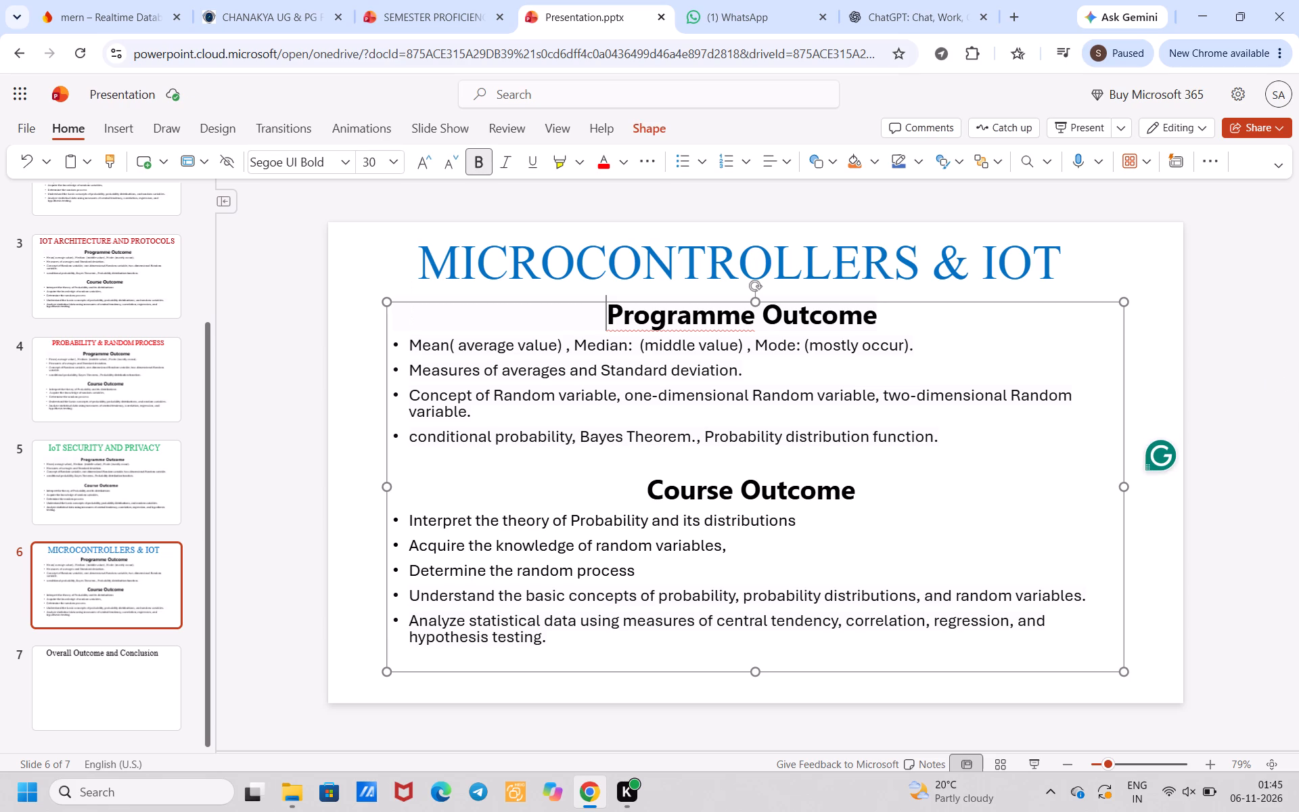
Centre the Programme Outcome heading on the Microcontrollers & IoT slide by adding two more leading spaces.
key(space)
key(space)
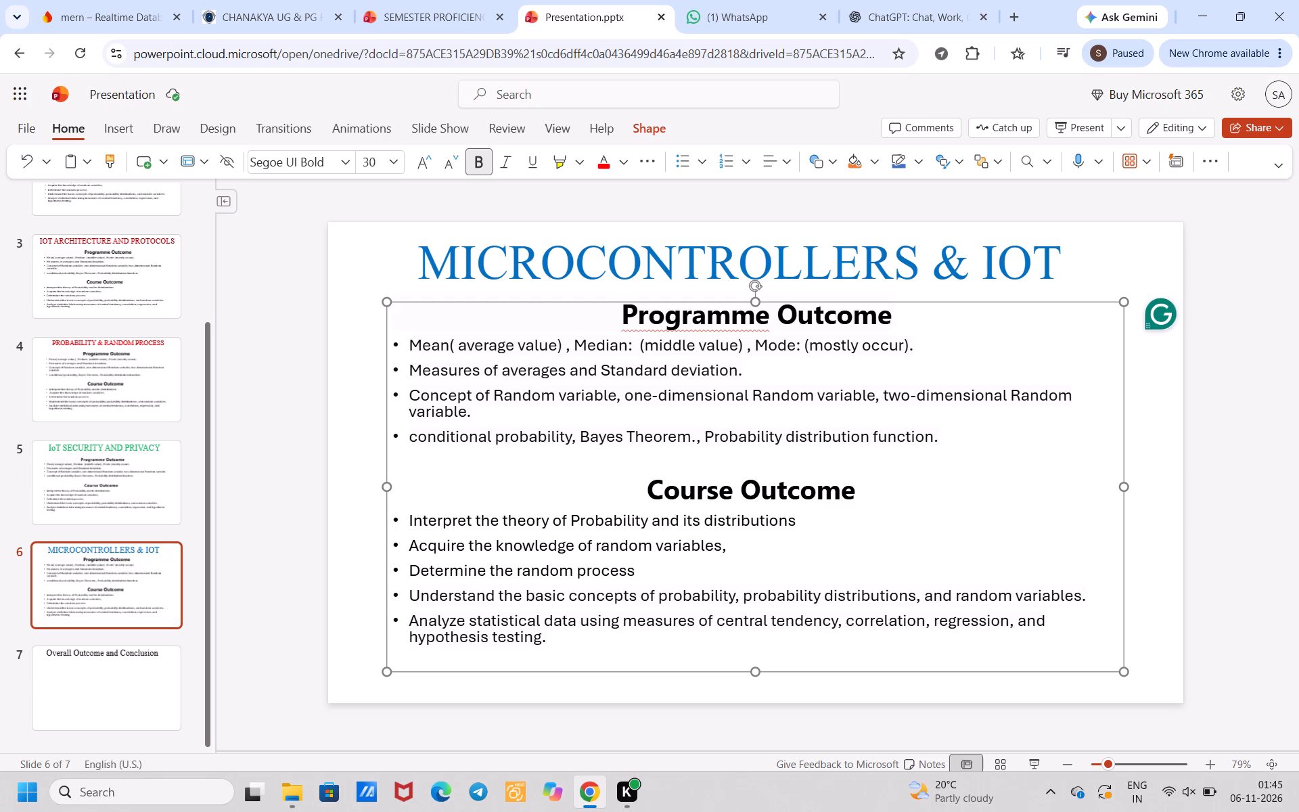
Paste the copied Programme Outcome and Course Outcome content into the empty body of the Overall Outcome and Conclusion slide.
click(94, 706)
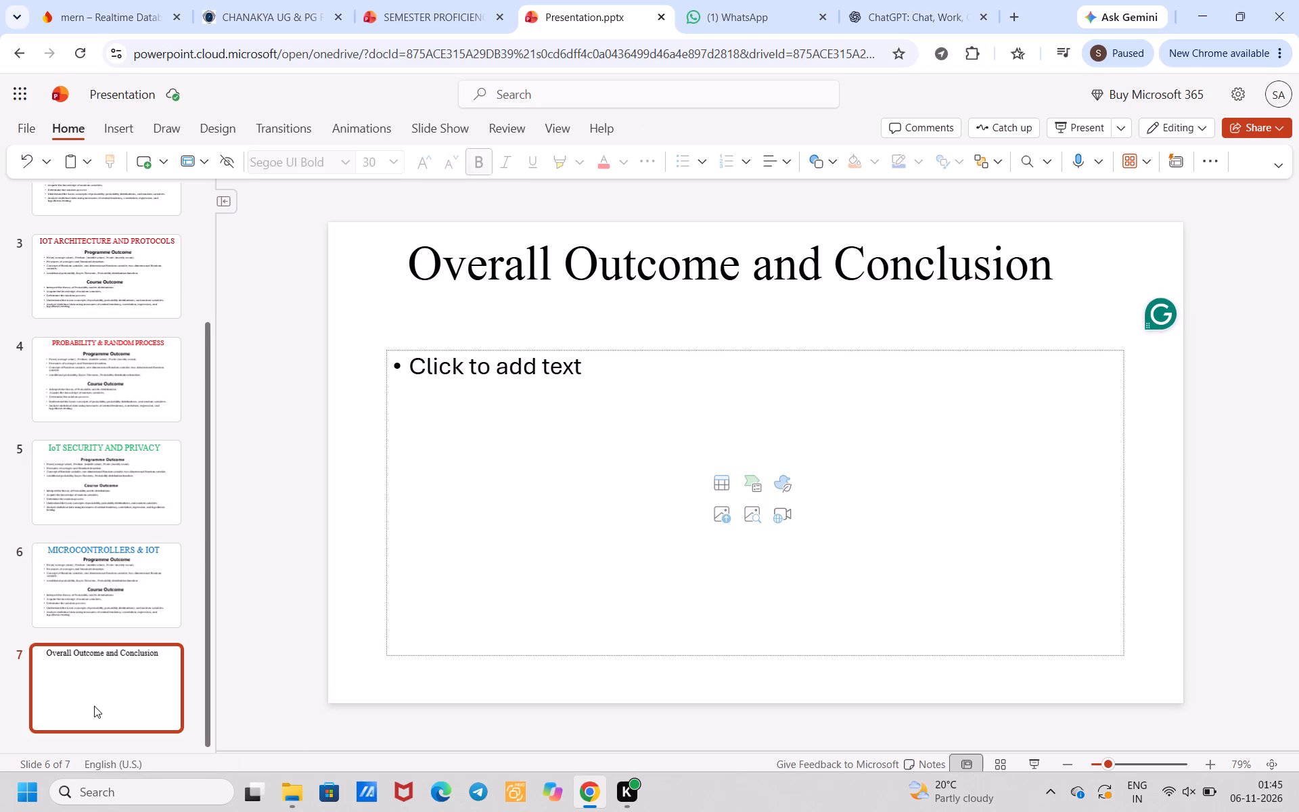
click(643, 390)
key(ctrl+v)
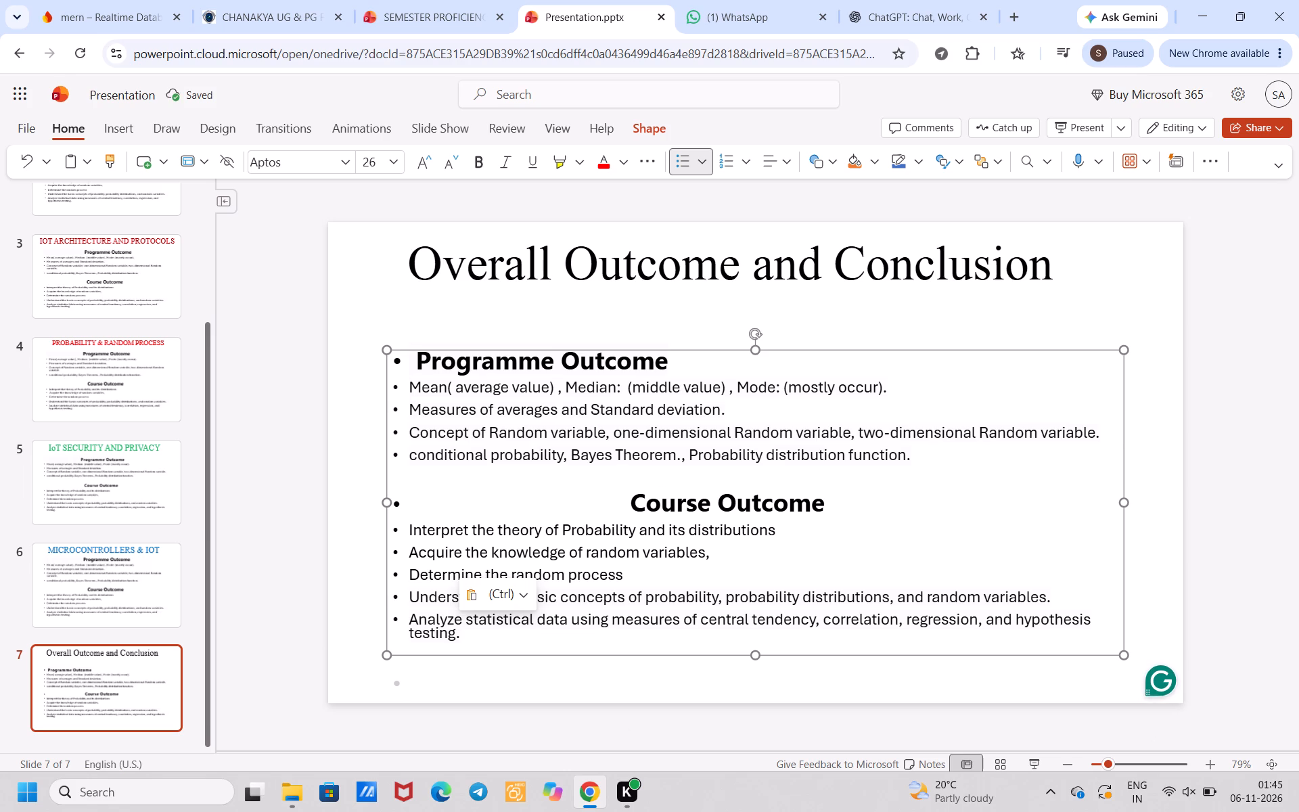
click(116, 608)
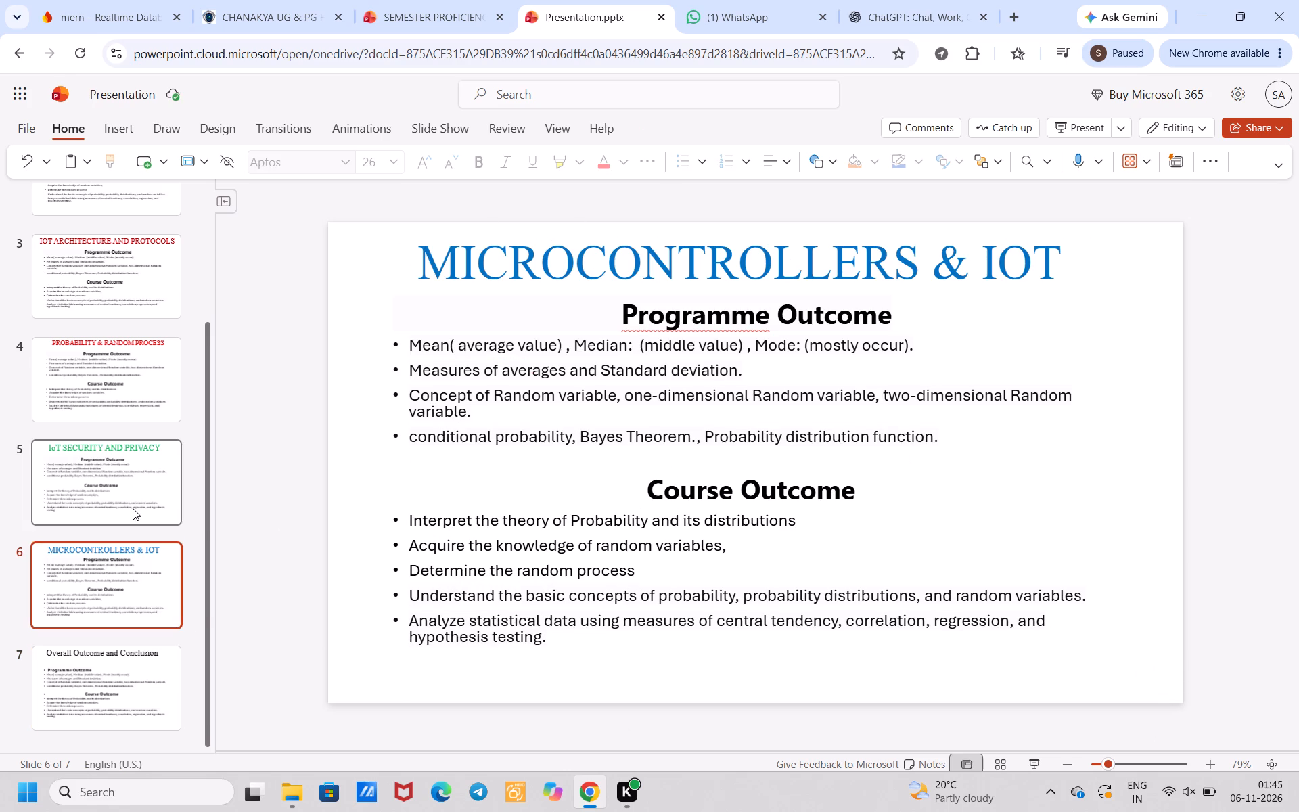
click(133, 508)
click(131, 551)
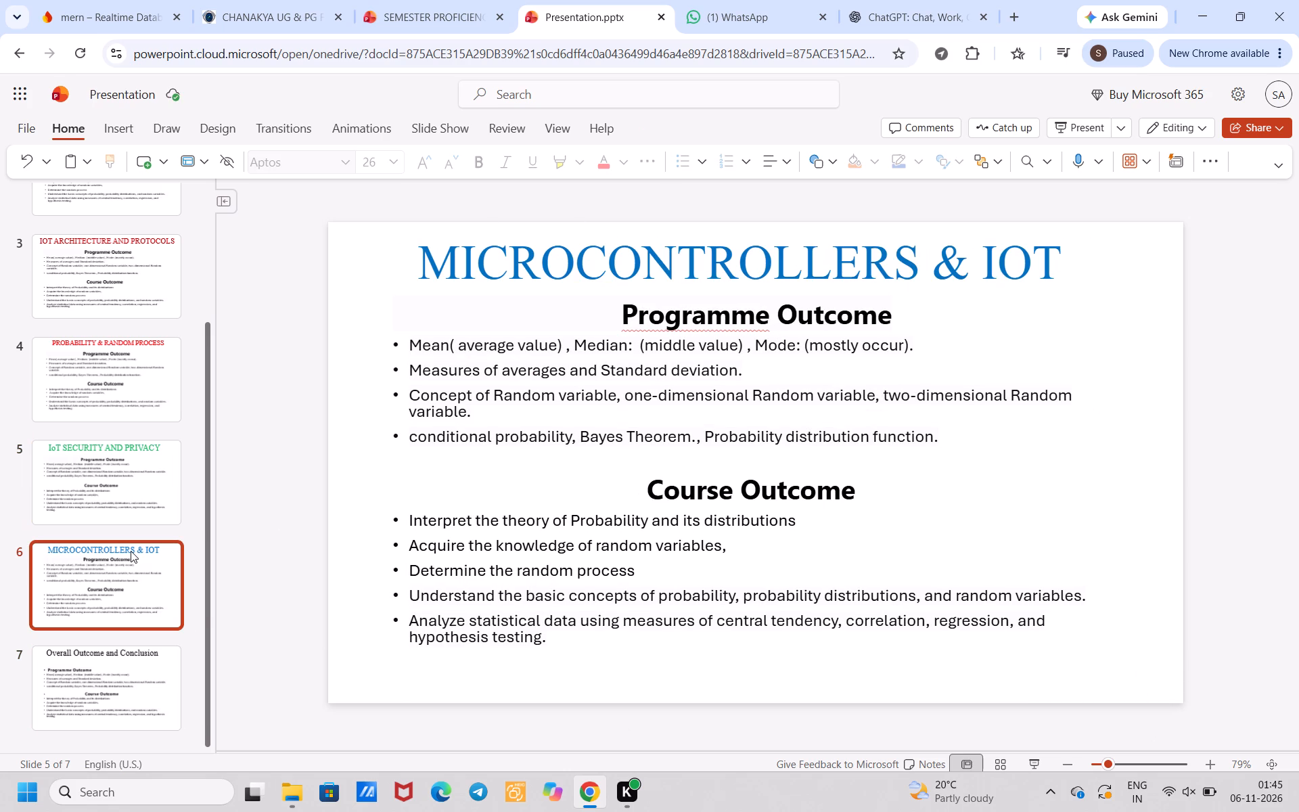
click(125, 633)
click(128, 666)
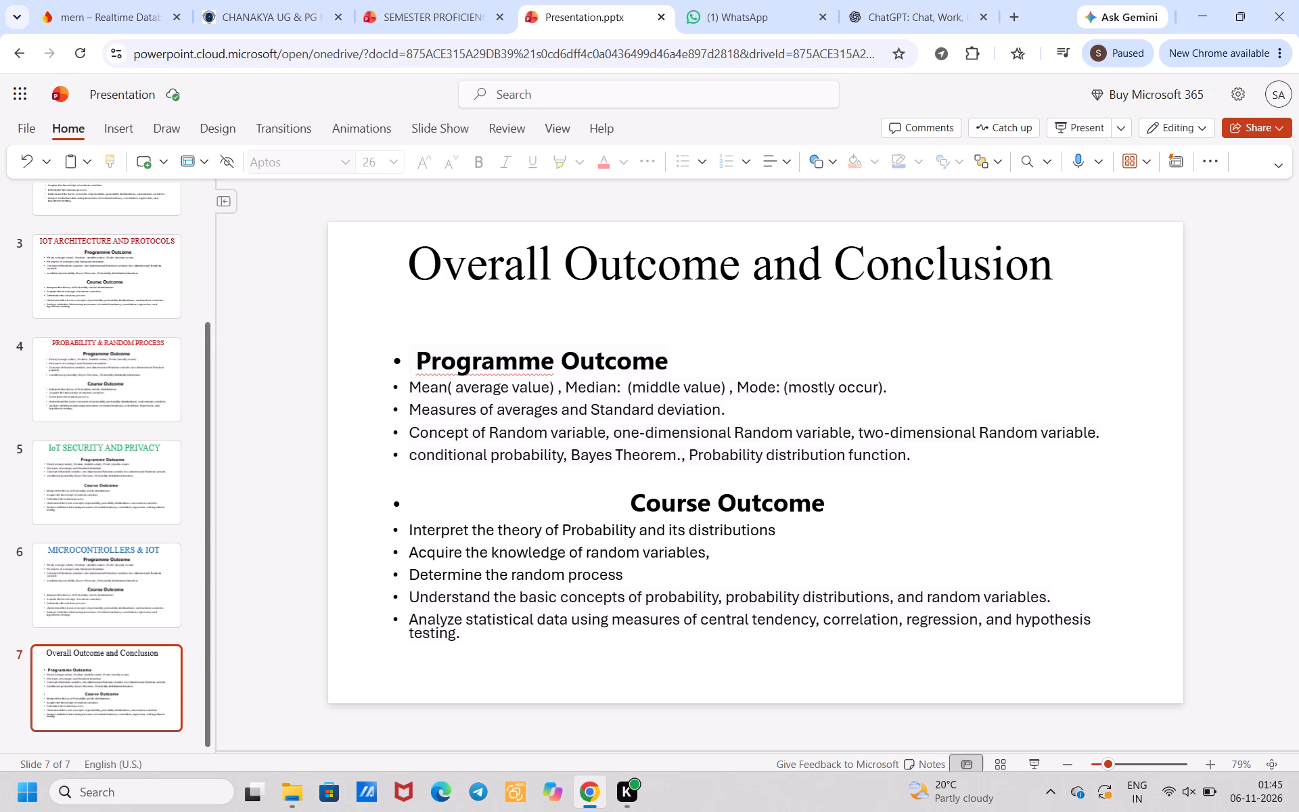
Remove the bullet from slide 7's Programme Outcome heading and shift the heading to the middle of the line with leading spaces.
click(411, 364)
key(BackSpace)
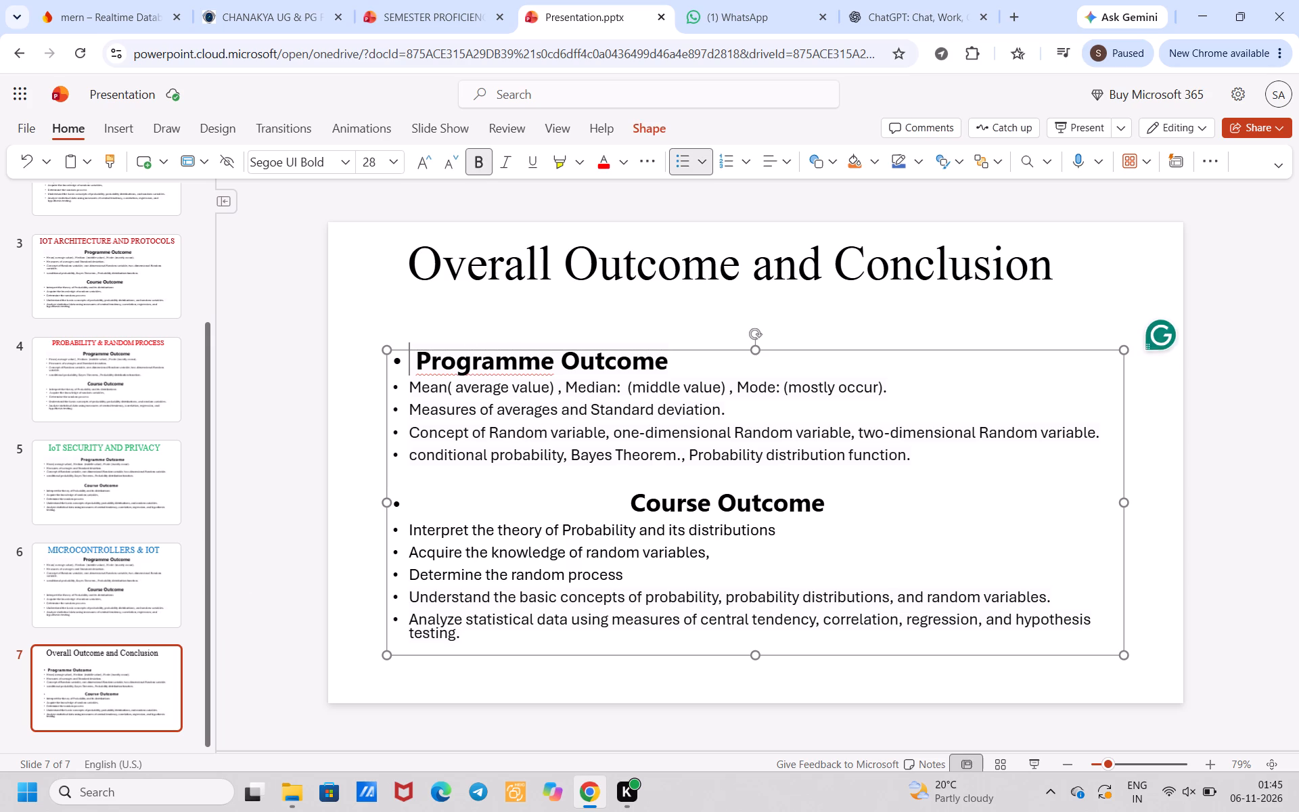
key(space)
key(space)
key(space)
key(space)
key(space)
key(space)
key(space)
key(space)
key(space)
key(space)
key(space)
key(space)
key(space)
key(space)
key(space)
key(space)
key(space)
key(space)
key(space)
key(space)
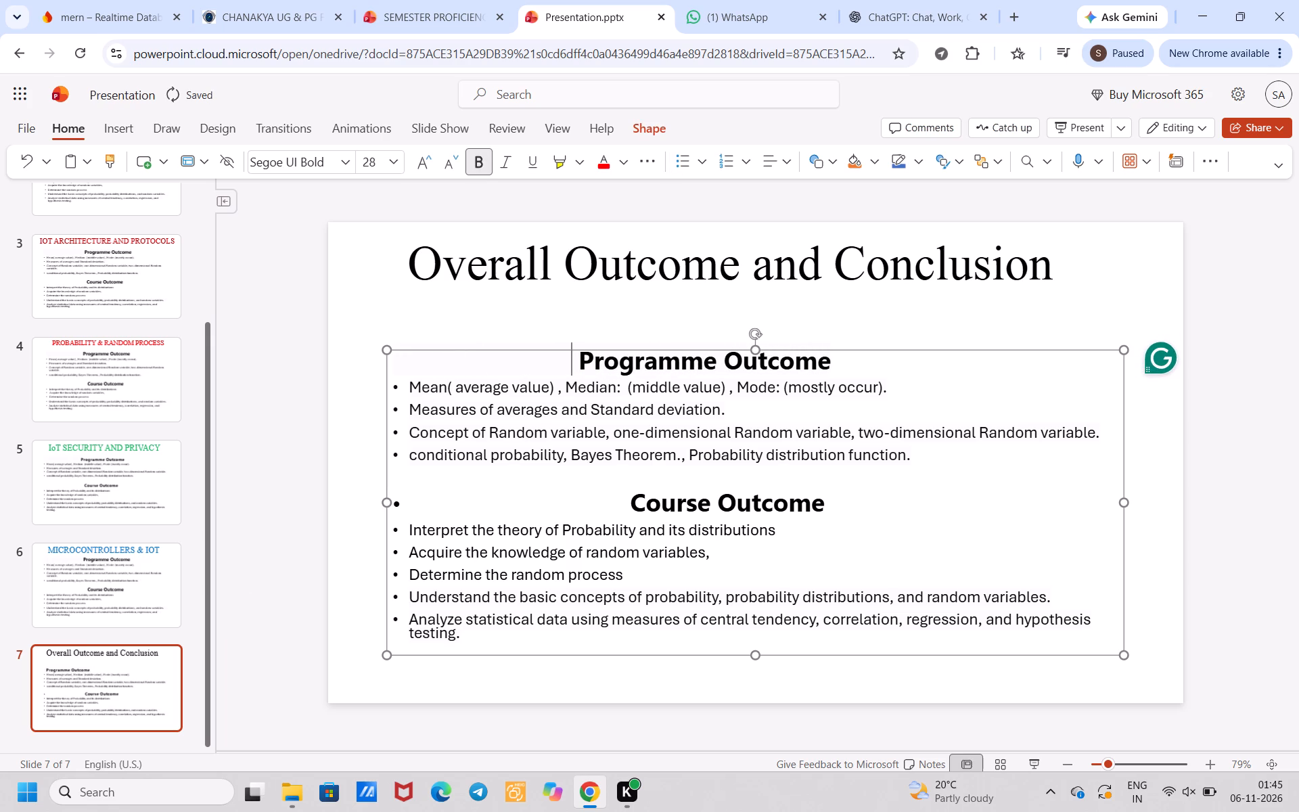
key(space)
key(space)
key(space)
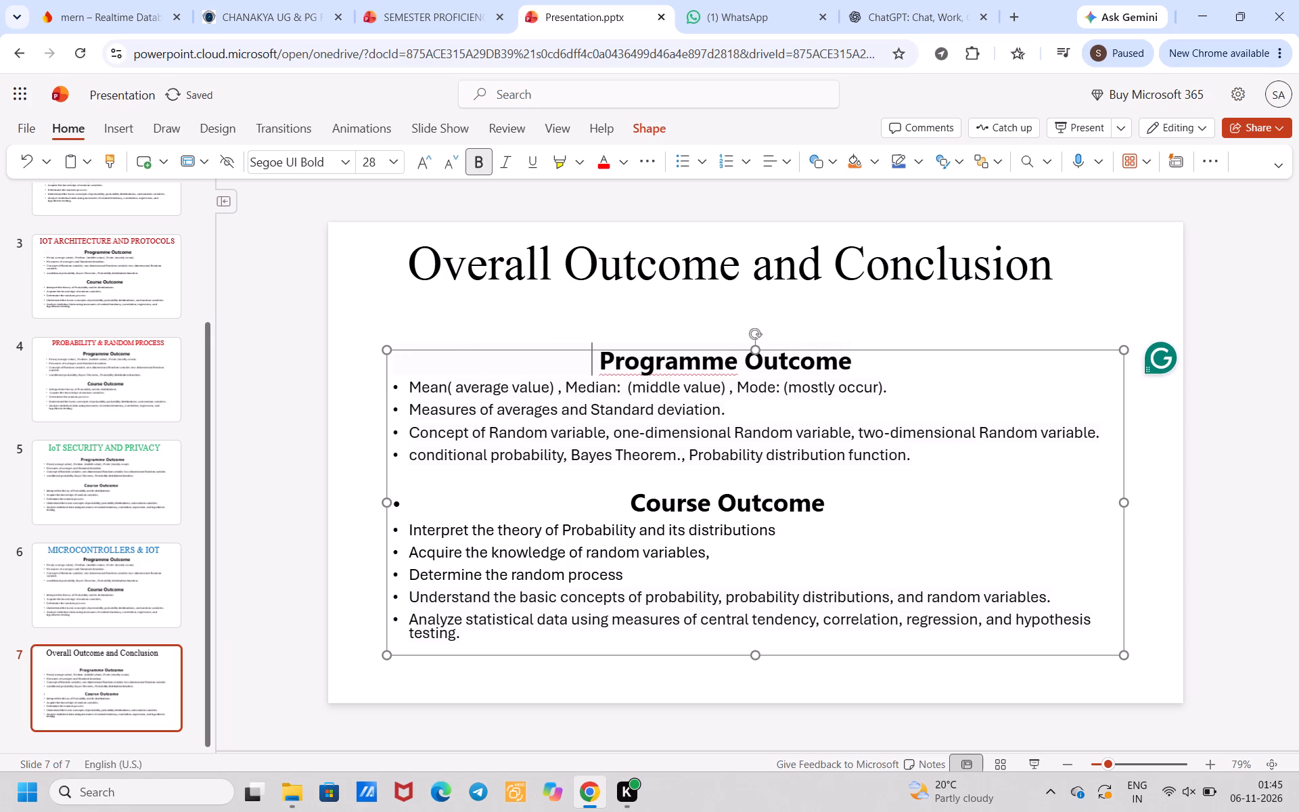
key(BackSpace)
Remove the bullet from slide 7's Course Outcome heading and add one leading space before it.
click(400, 502)
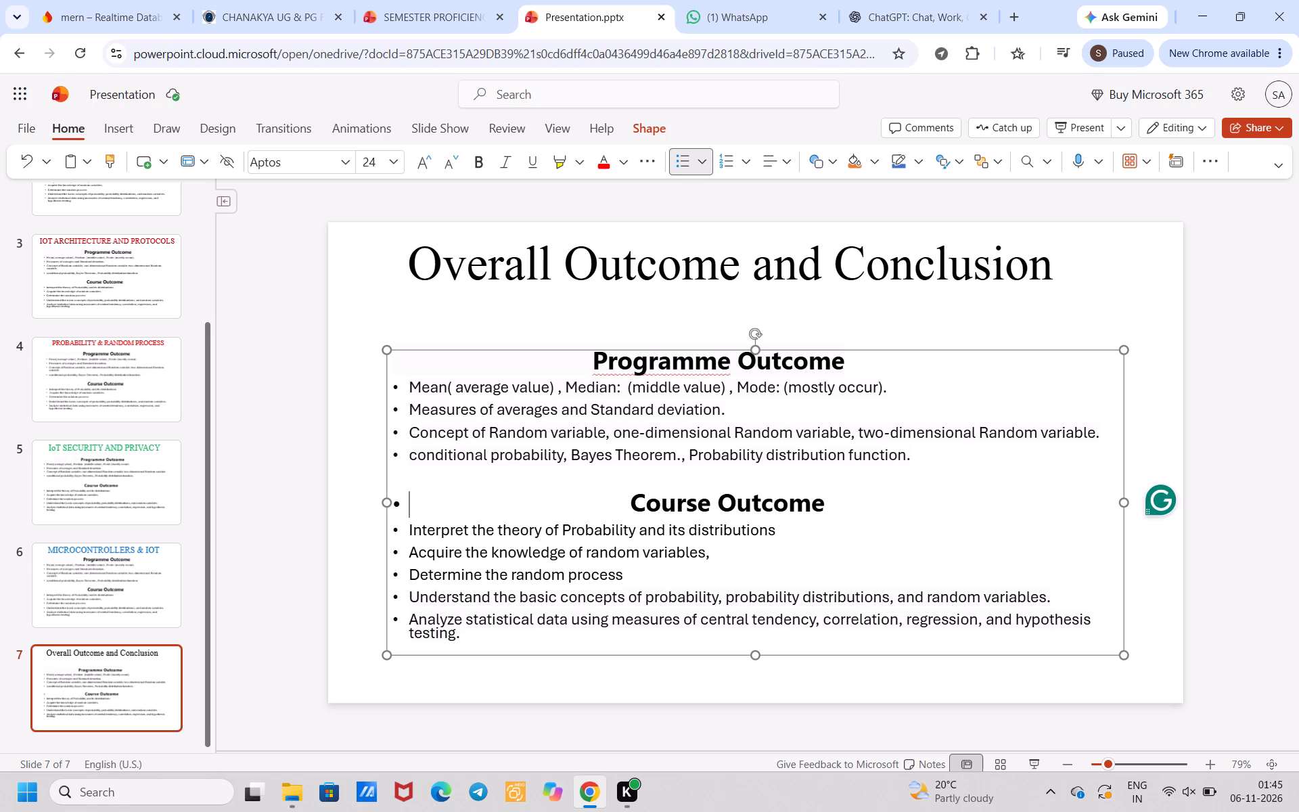
key(BackSpace)
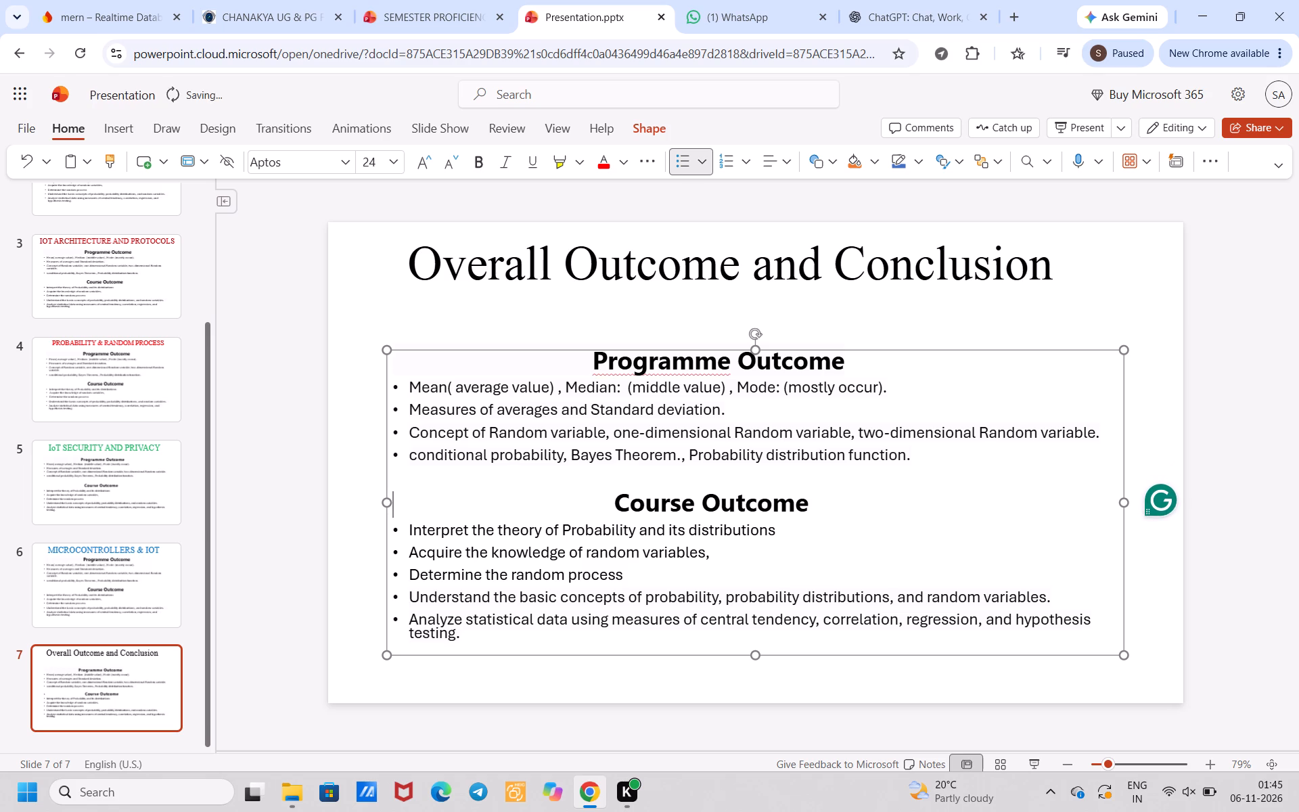
key(space)
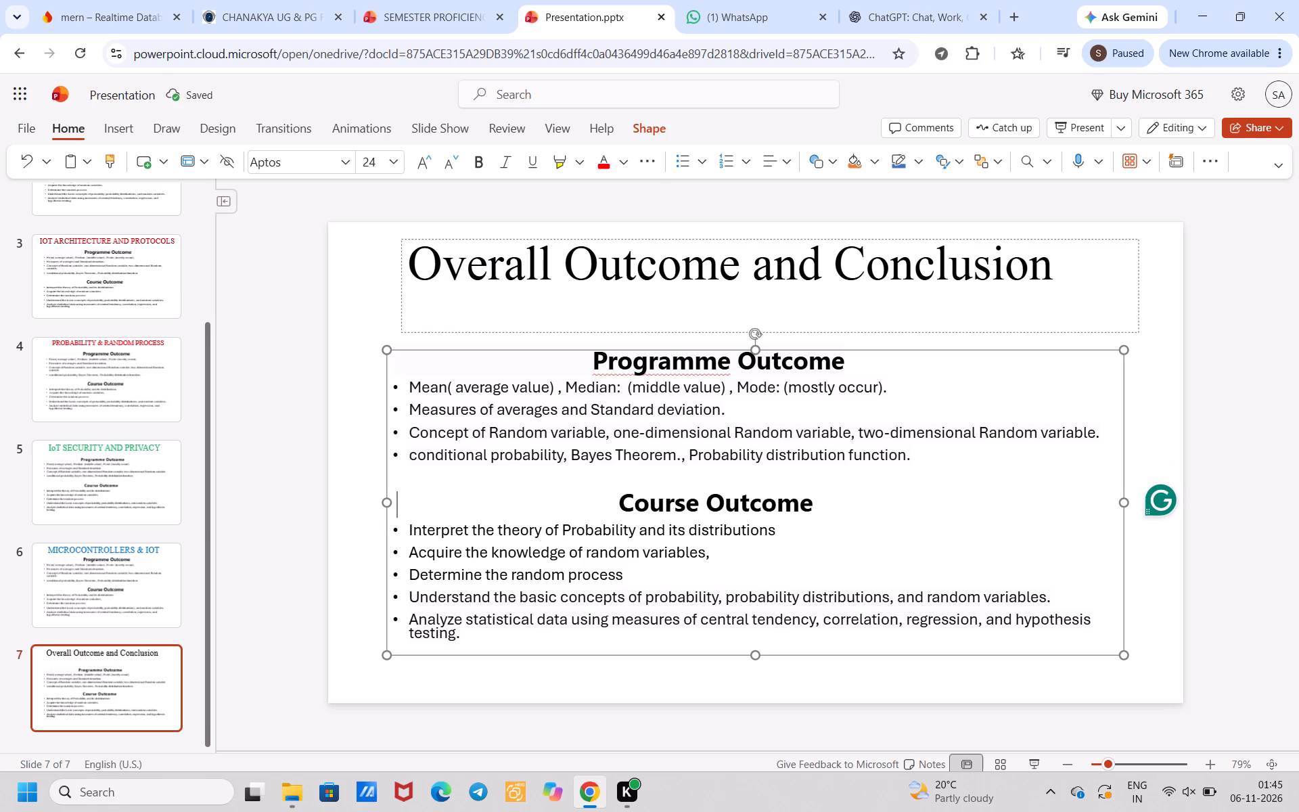
Enlarge slide 7's body text box upward to just beneath the title and slightly downward, then deselect it.
drag(757, 346, 761, 306)
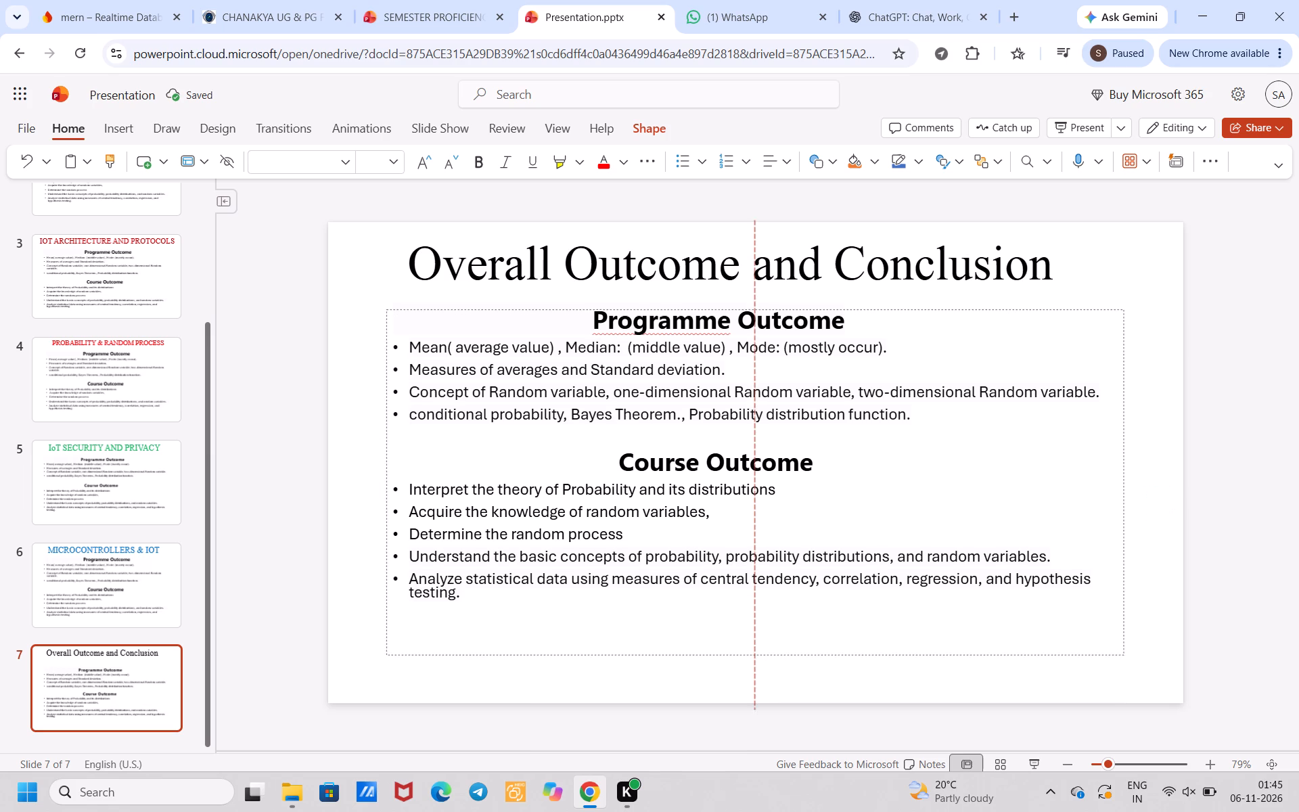
drag(761, 306, 762, 306)
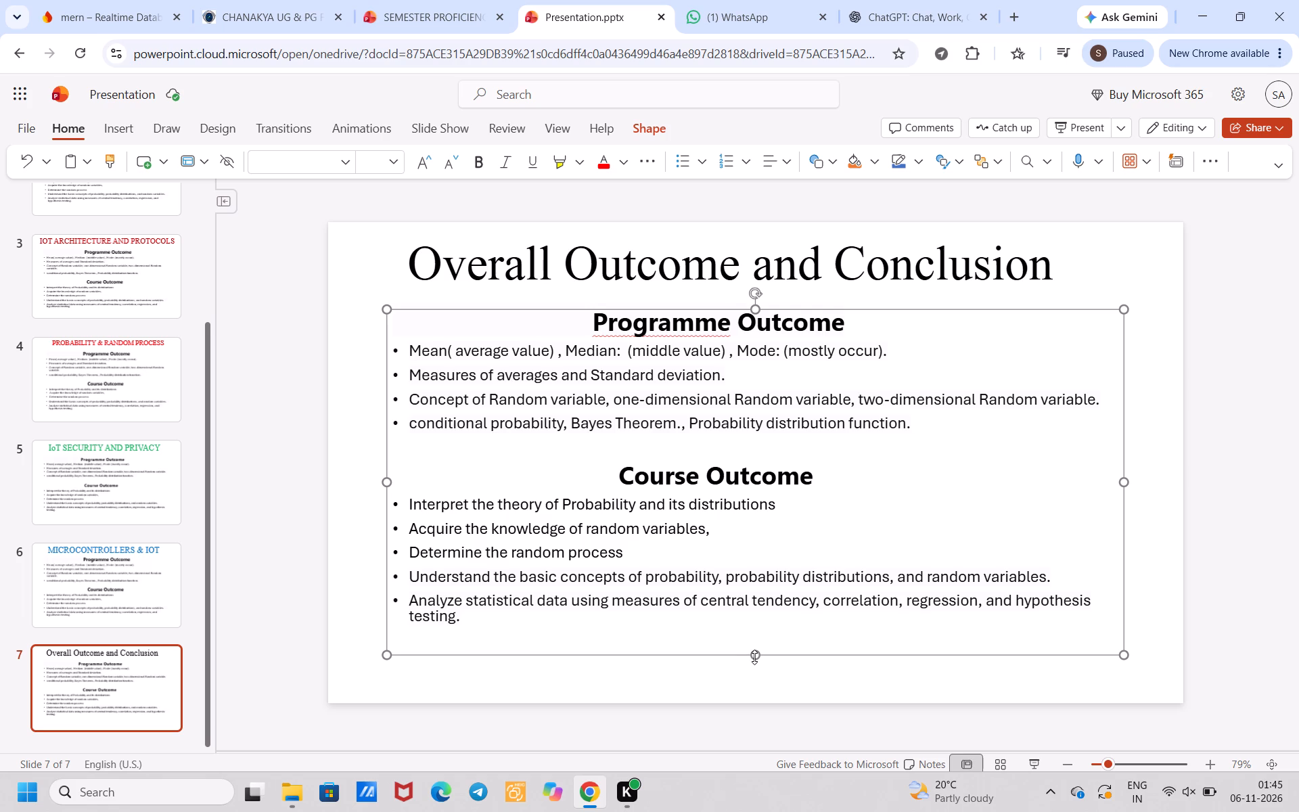
drag(754, 657, 755, 669)
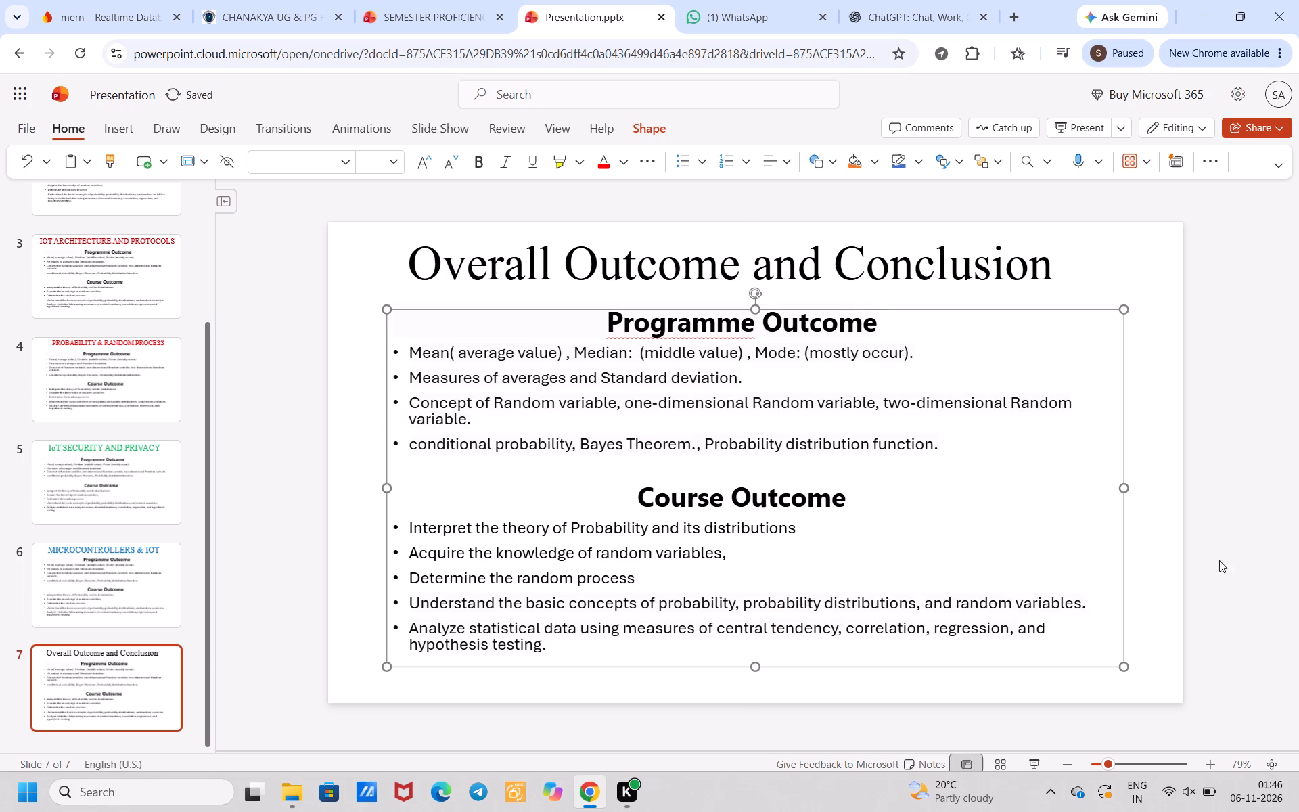
click(1206, 553)
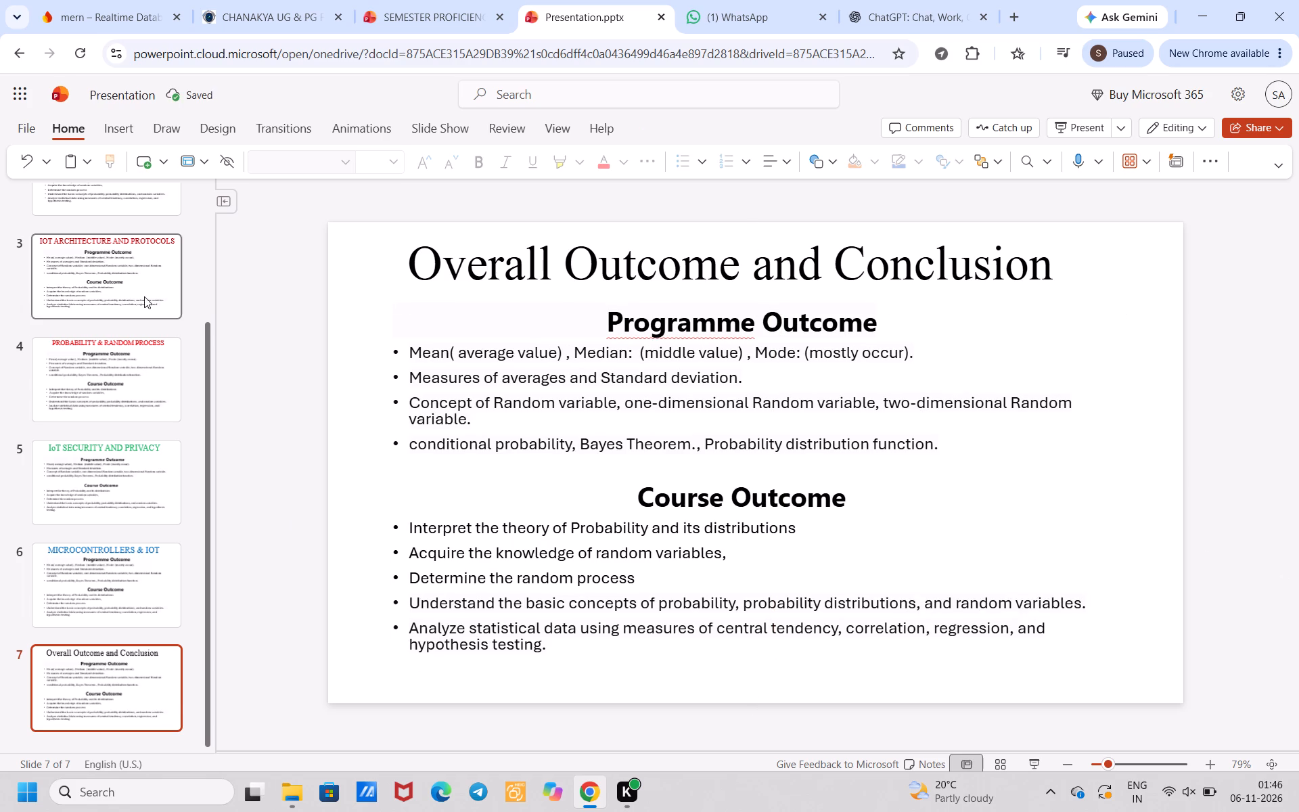
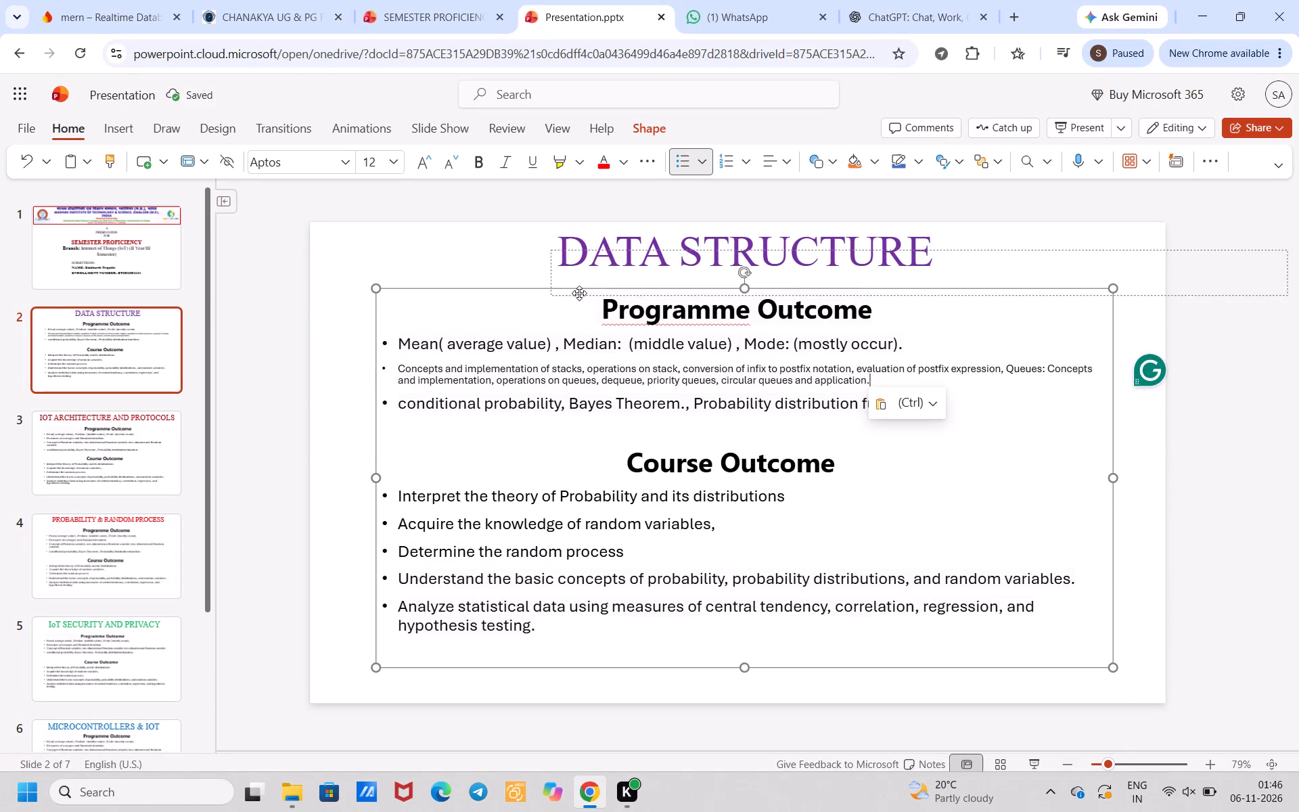
Set the font size of the Data Structure slide's pasted stacks and queues bullet to 20.
drag(401, 365, 722, 383)
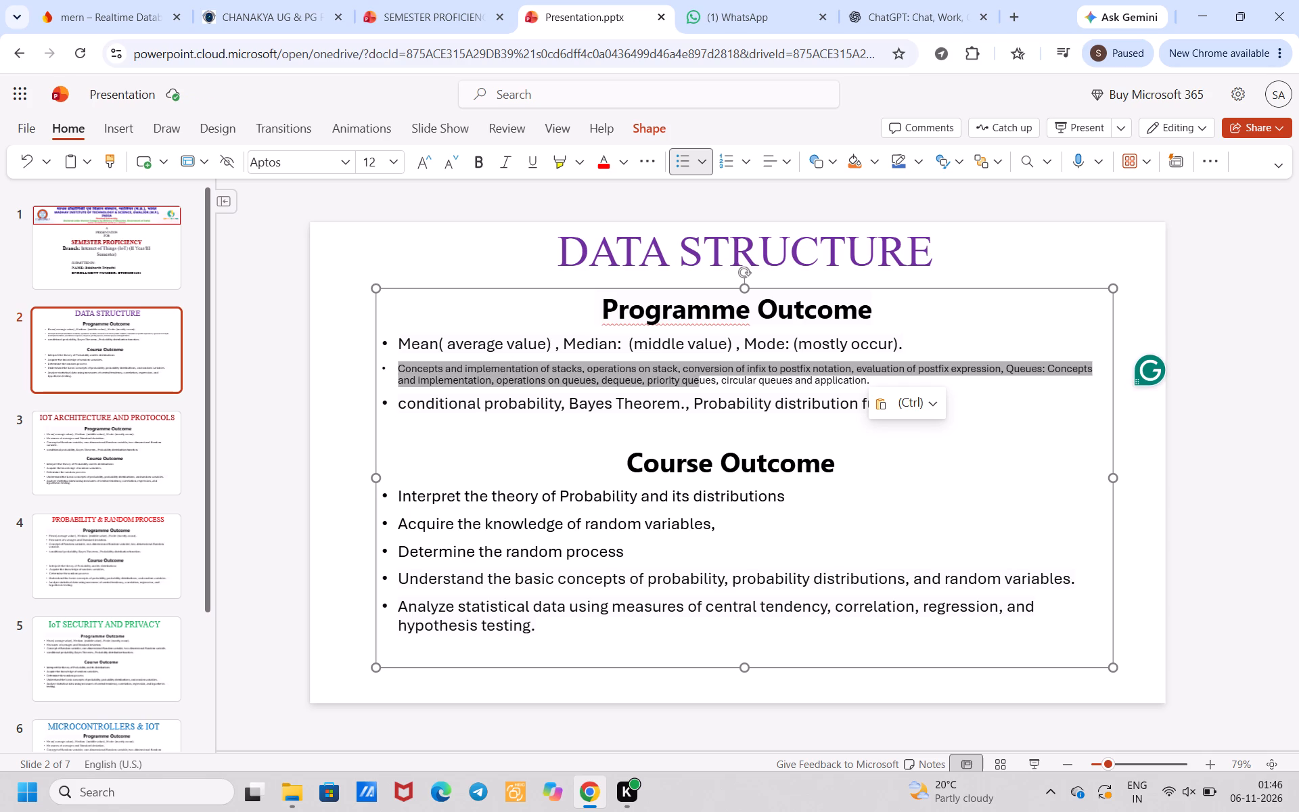
drag(722, 383, 880, 380)
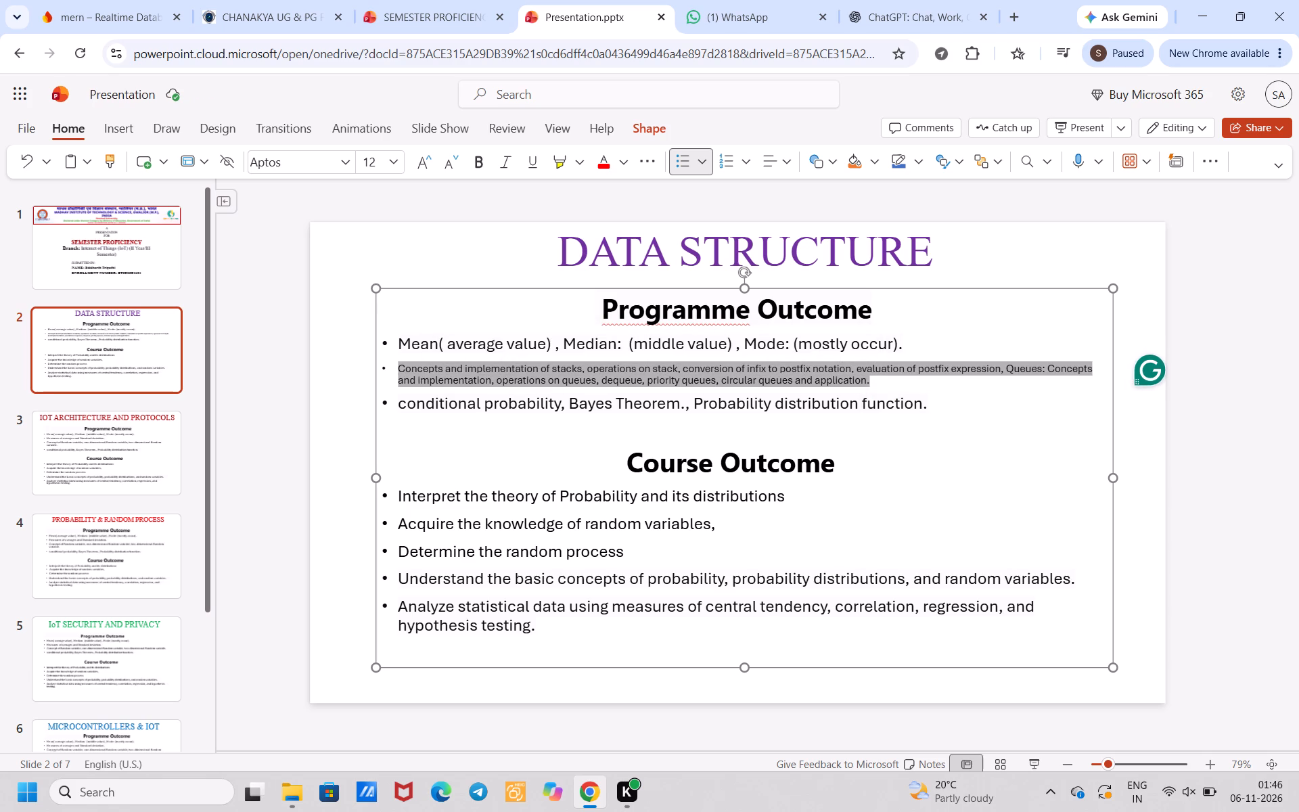
click(393, 162)
click(380, 419)
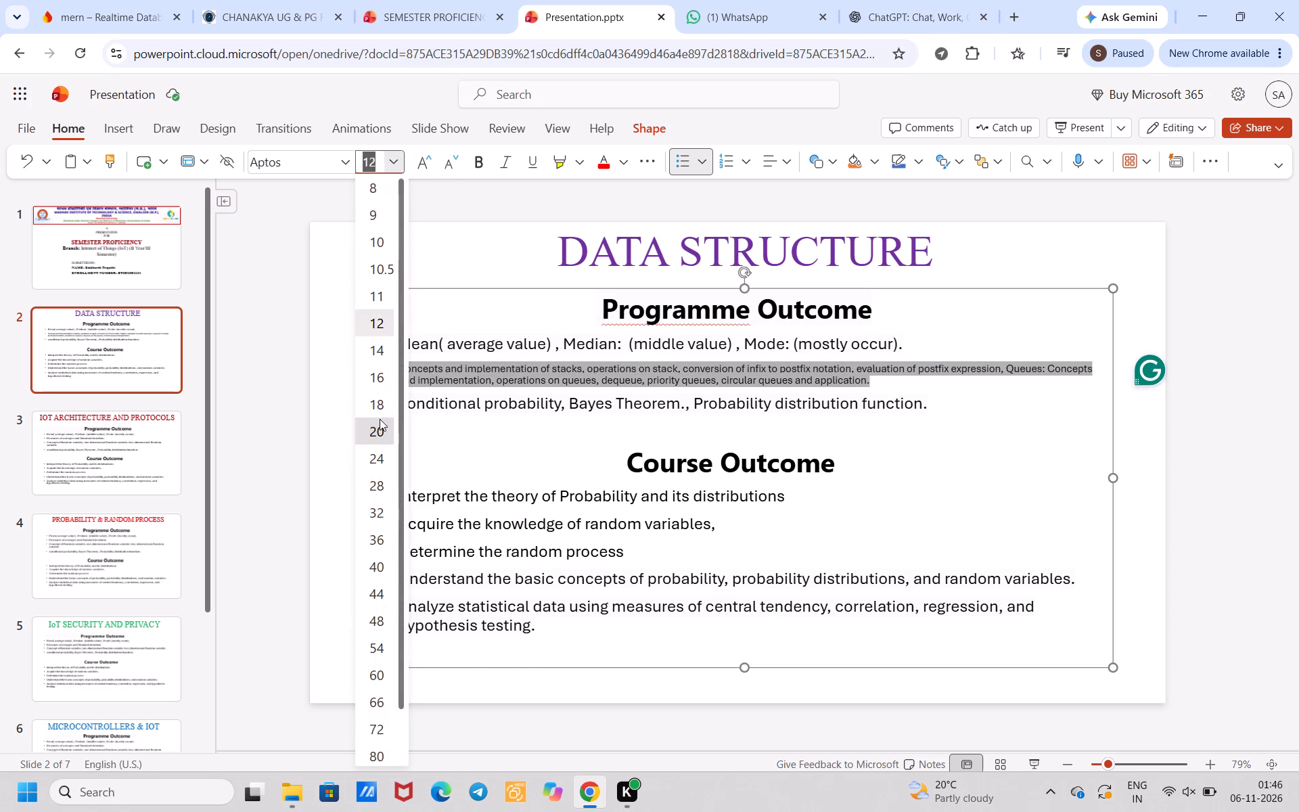
click(815, 408)
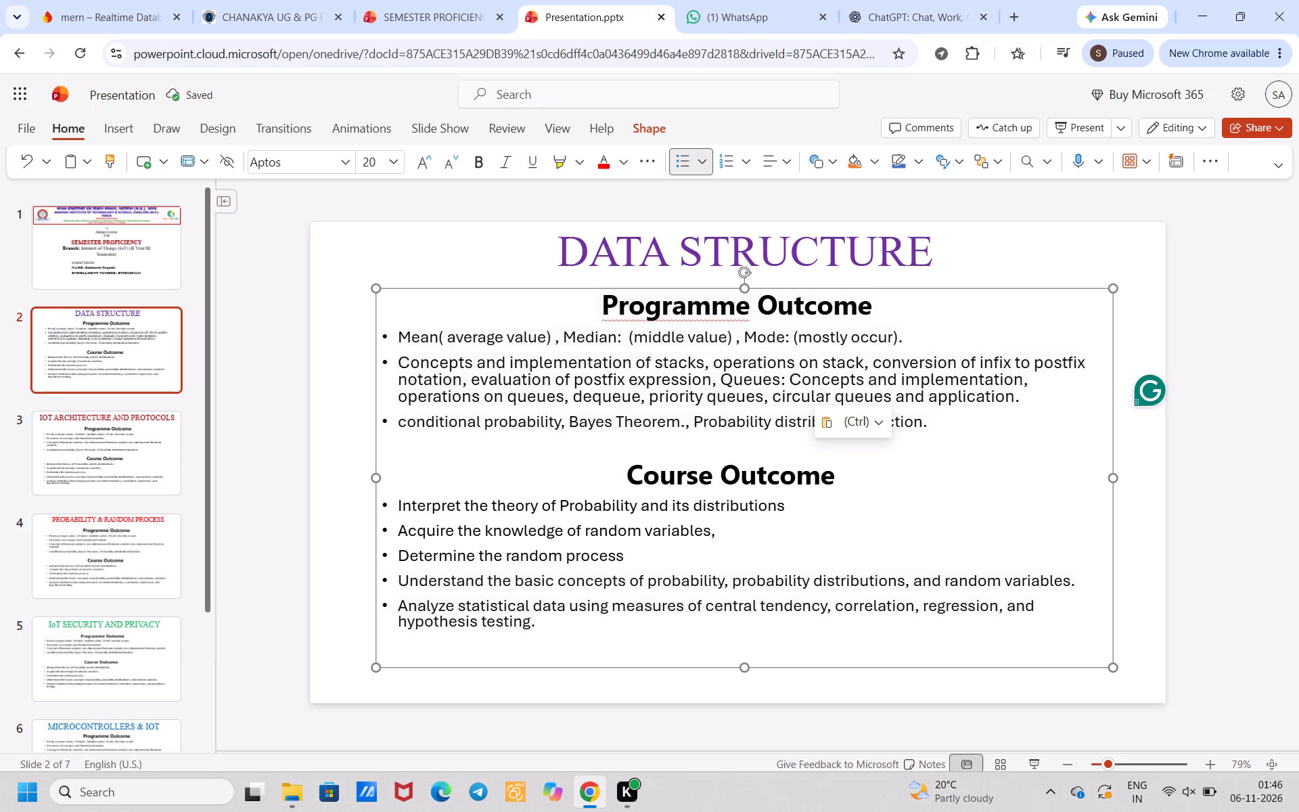
Delete the comma and space between "postfix expression" and "Queues" in the stacks and queues bullet.
click(791, 384)
click(719, 380)
key(BackSpace)
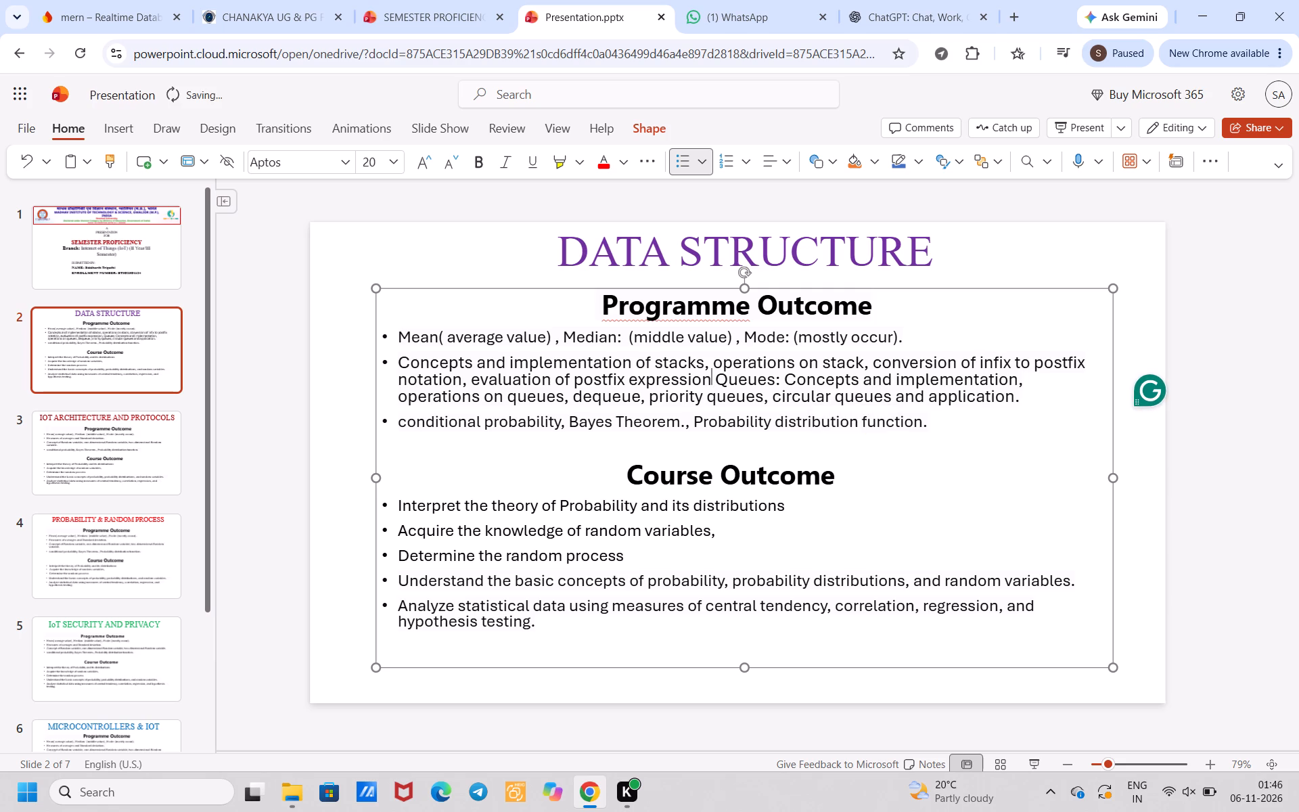
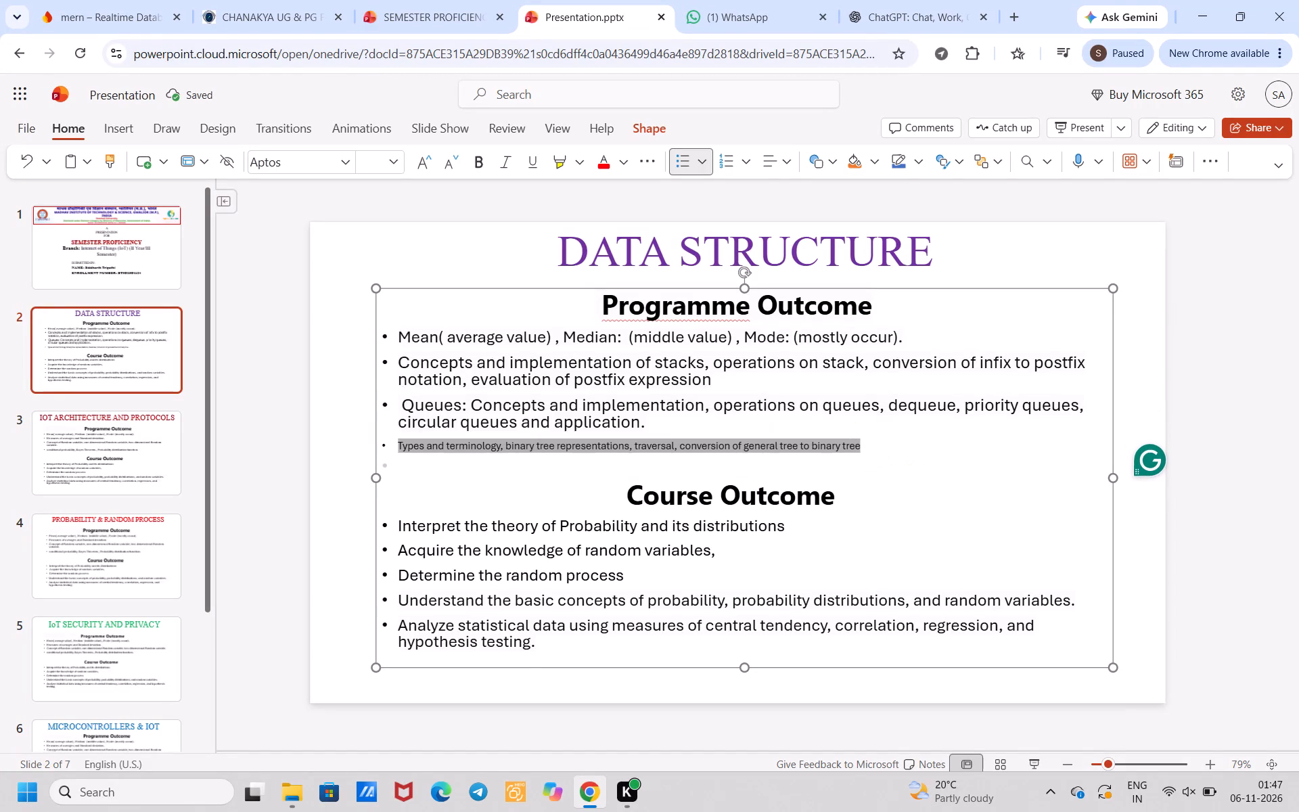
Set the font size of the Data Structure slide's binary tree types and terminology bullet to 20.
click(399, 164)
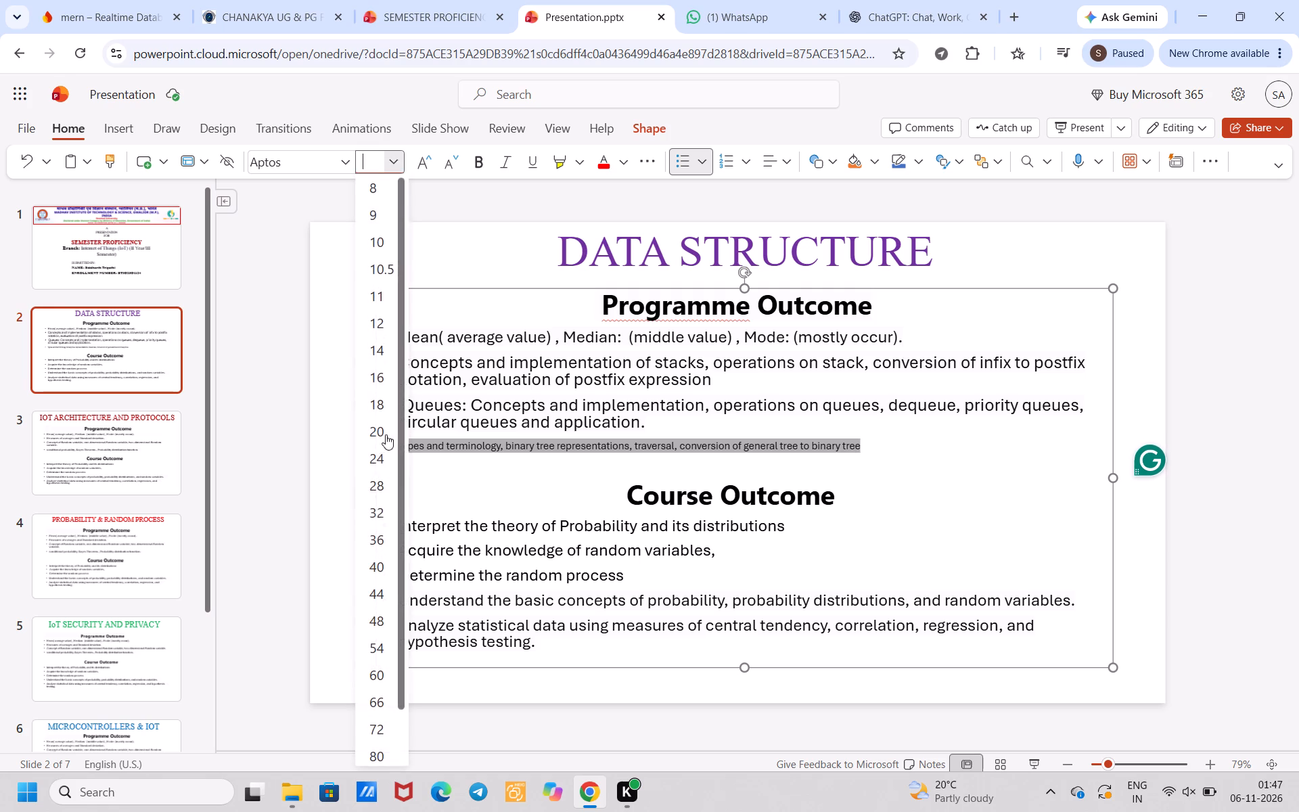
click(380, 432)
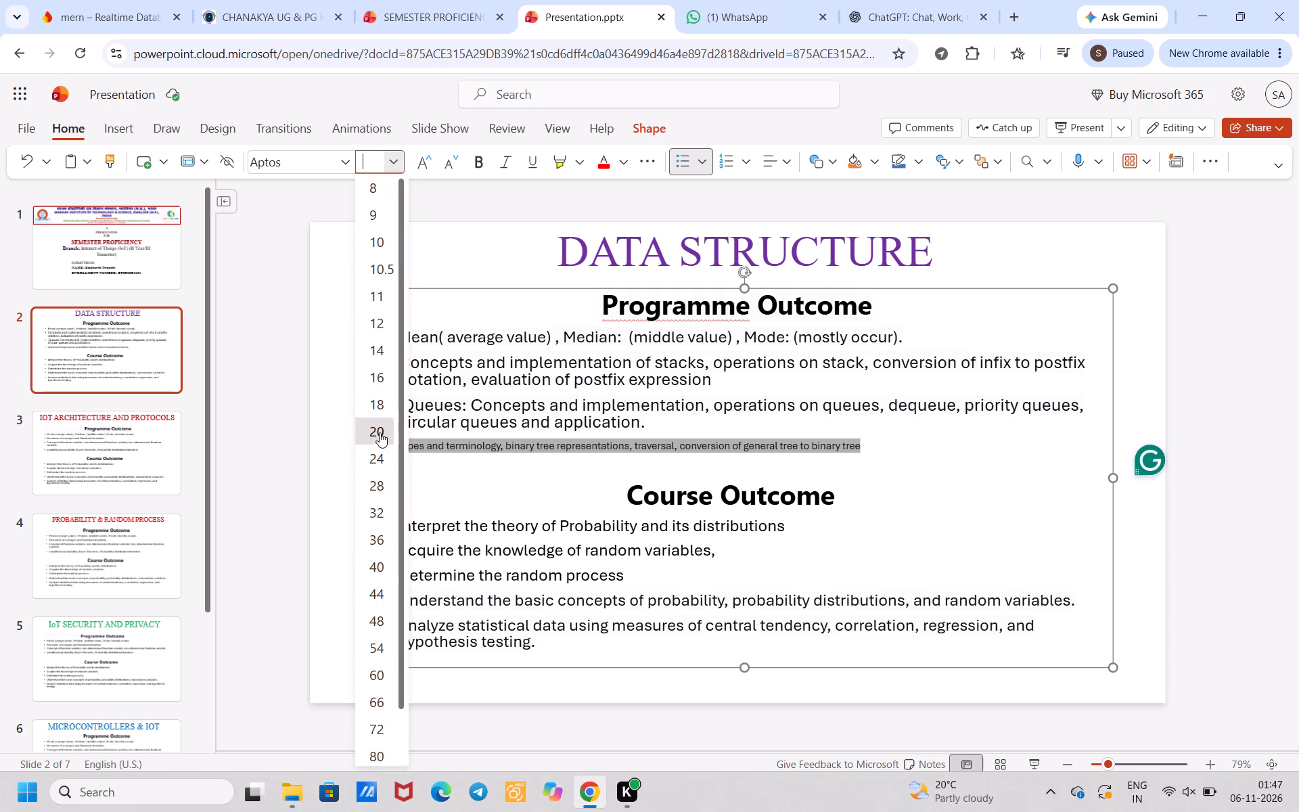
click(258, 458)
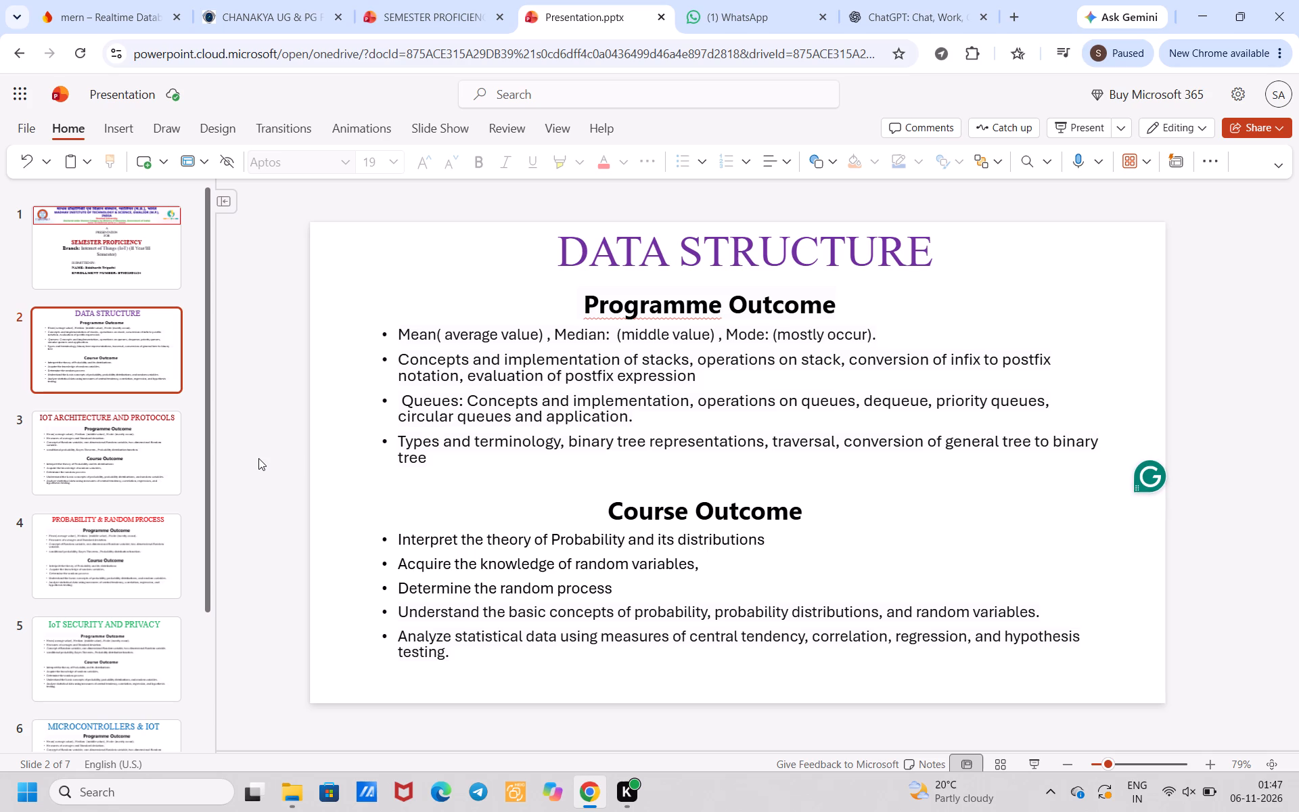
Clear the Mean, Median and Mode text under Programme Outcome, keeping an empty first bullet in its place.
drag(396, 335, 430, 343)
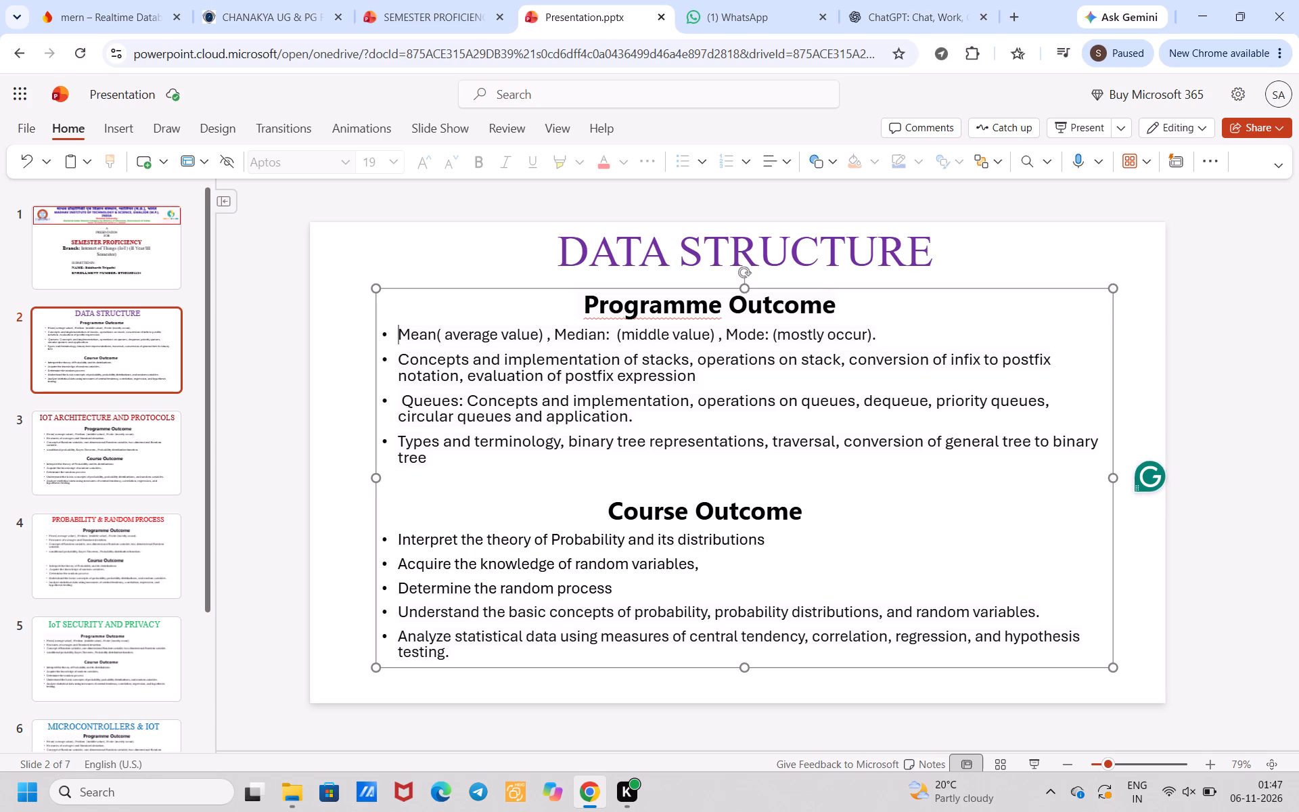
drag(430, 343, 878, 340)
key(BackSpace)
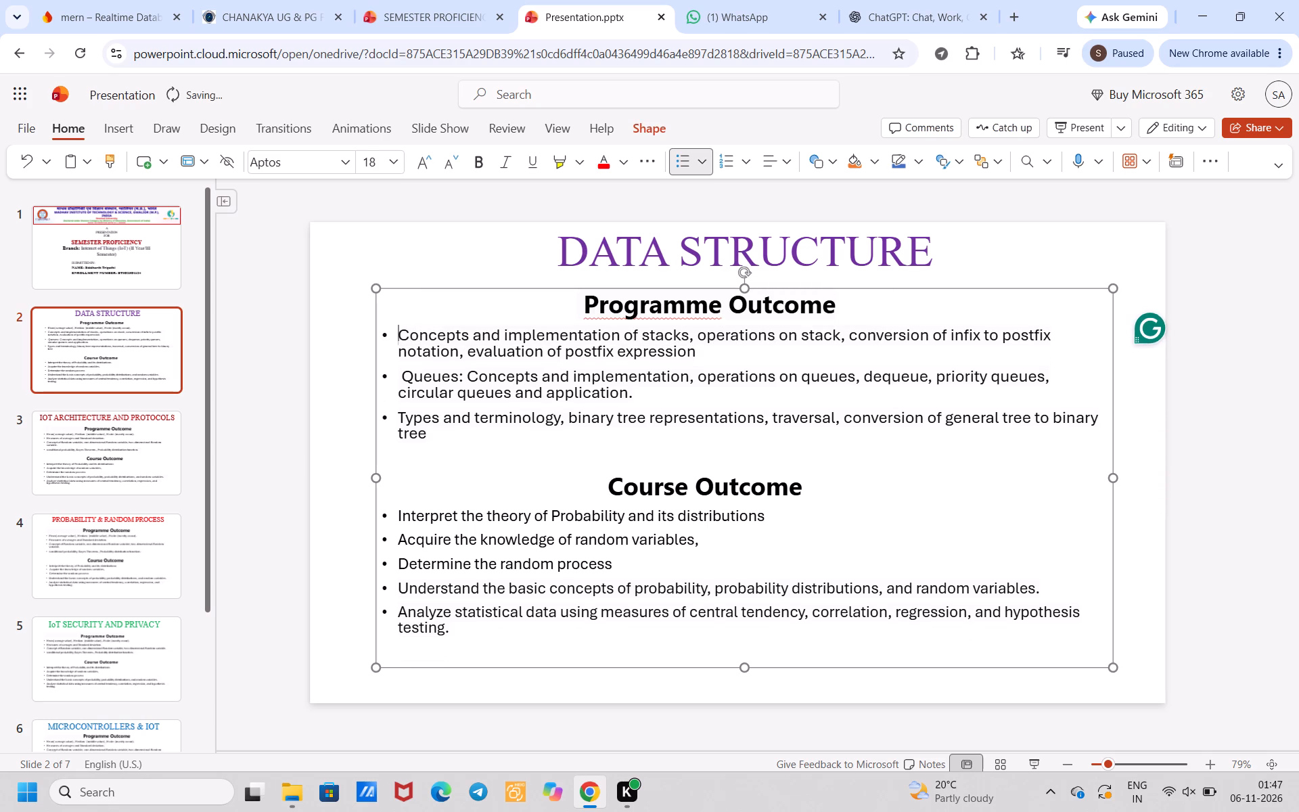
key(Return)
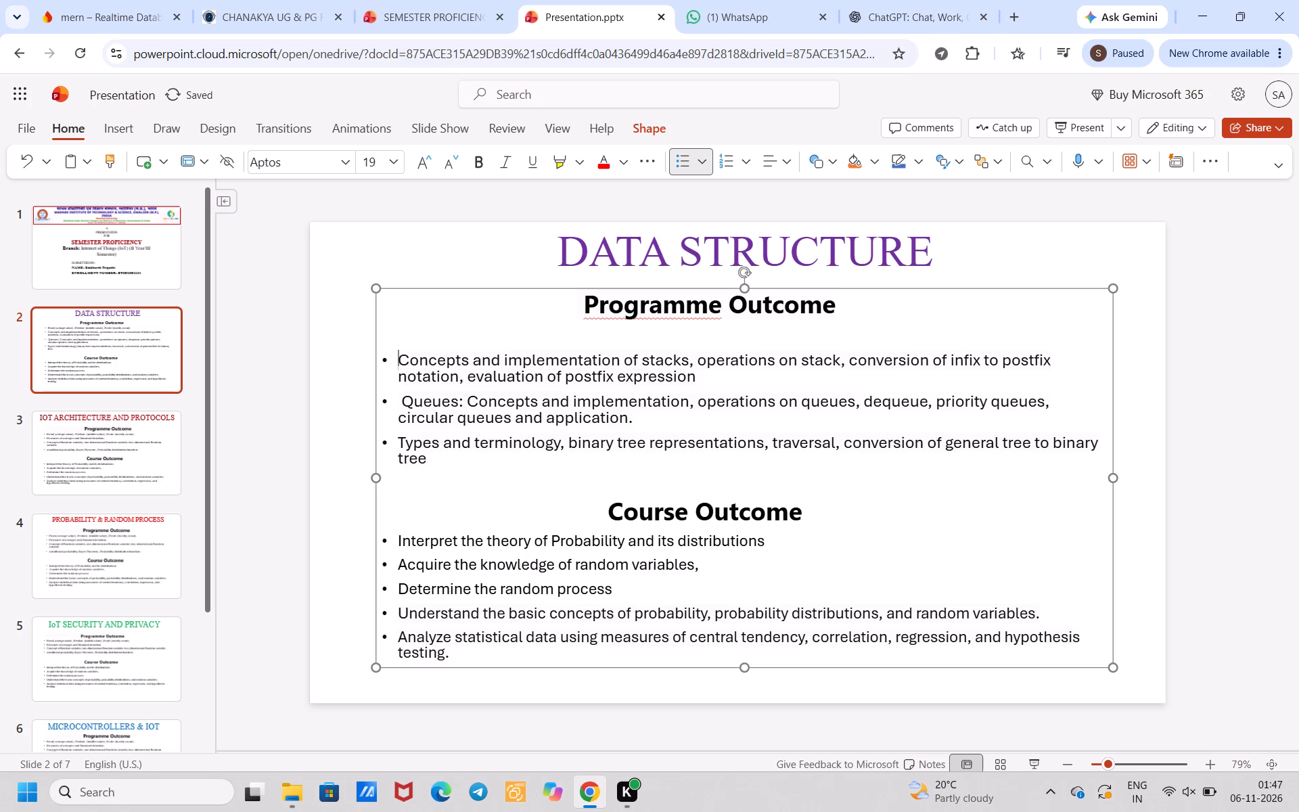
click(625, 330)
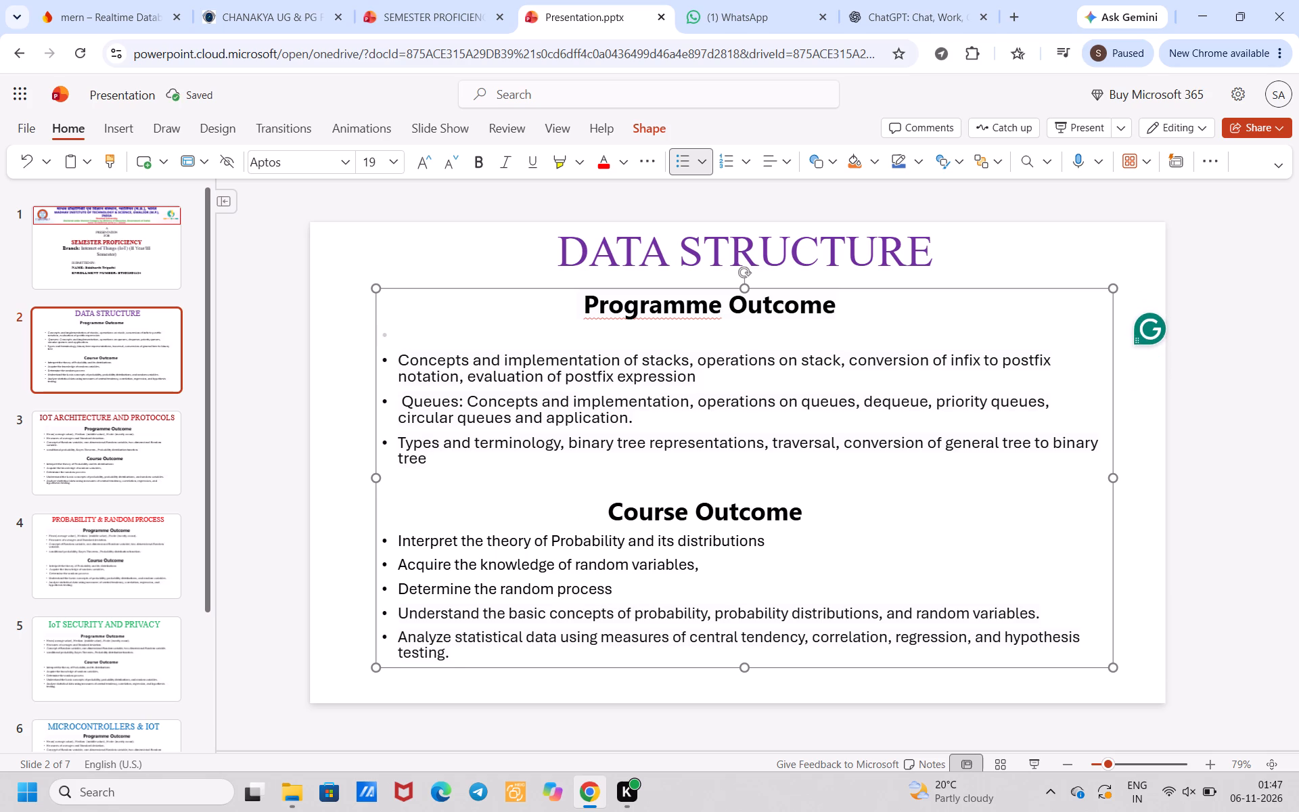
Enter "Searching- linear and binary , sorting" in the empty first Programme Outcome bullet.
key(s)
text(earchu)
key(BackSpace)
text(ing)
text(- l)
key(BackSpace)
text(linear and binary)
key(space)
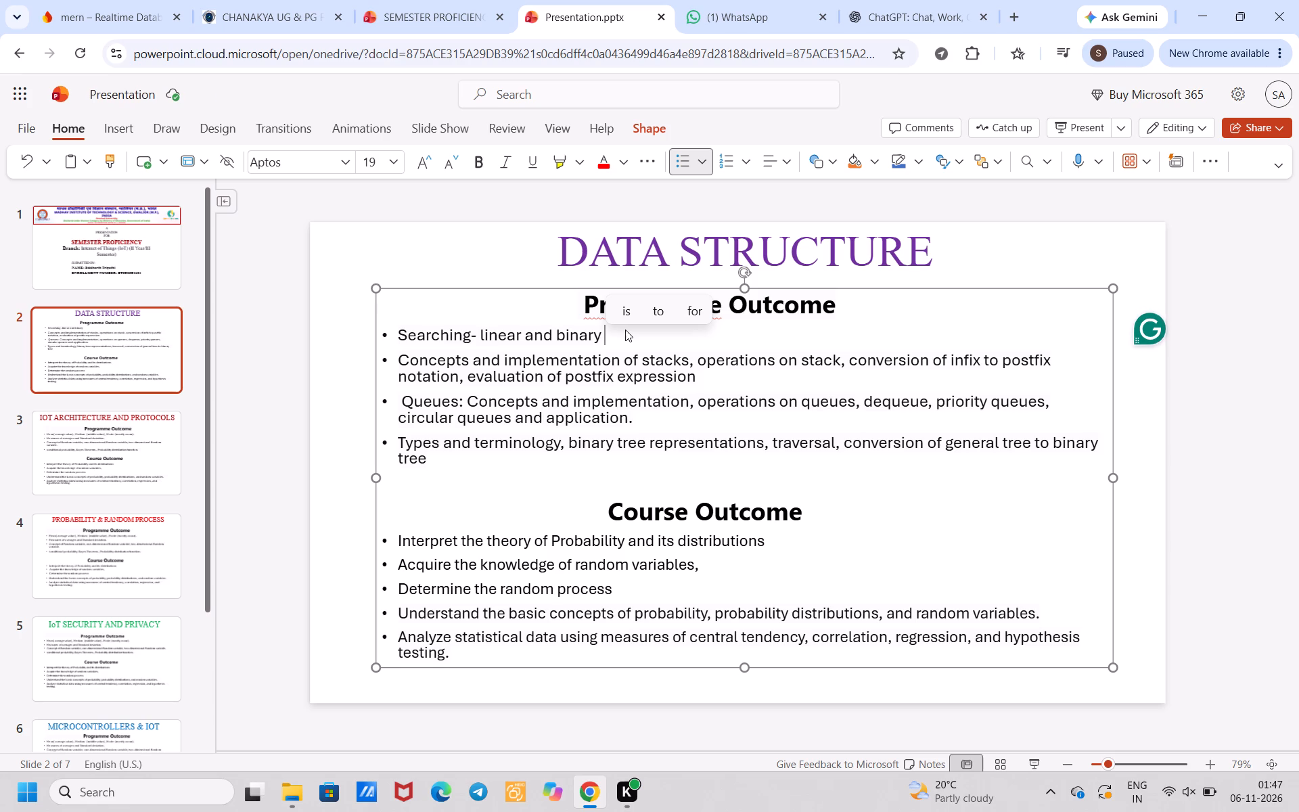
text(,)
key(space)
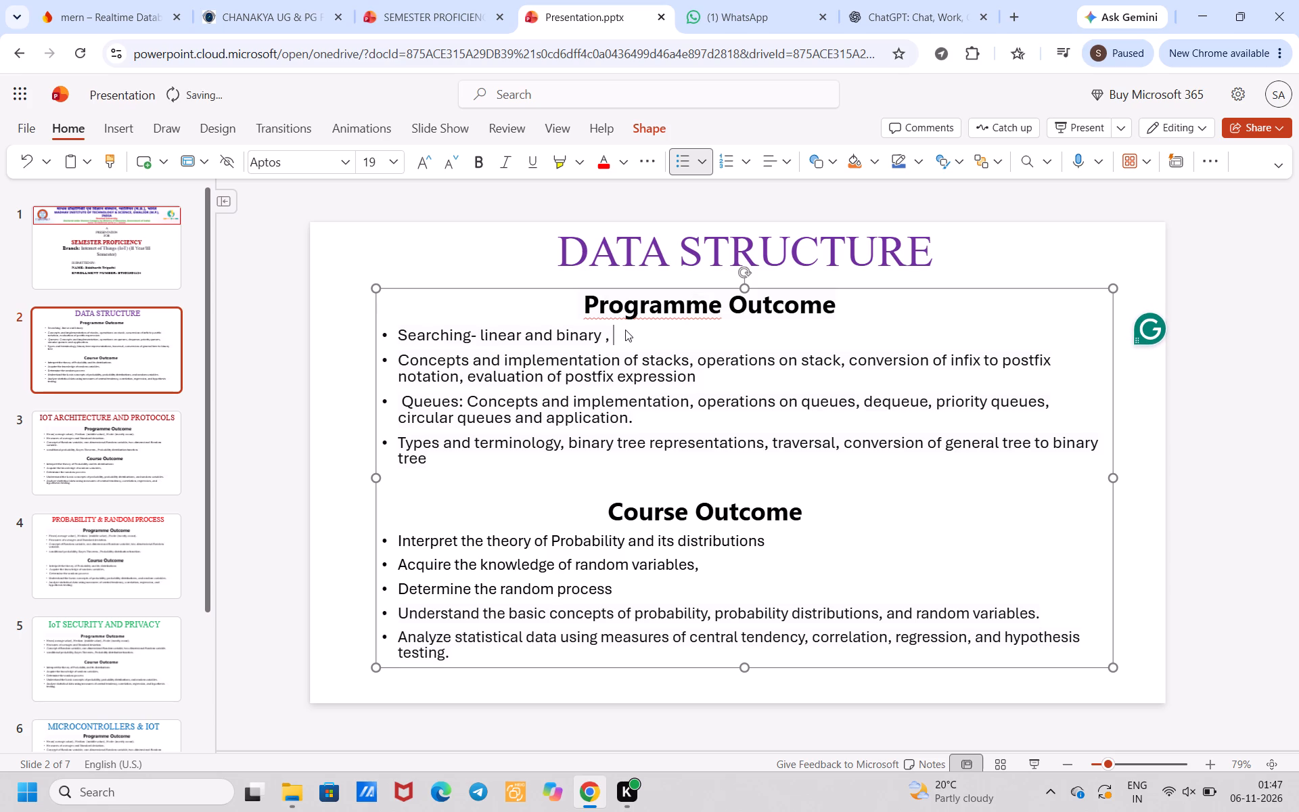
key(s)
text(orting)
key(space)
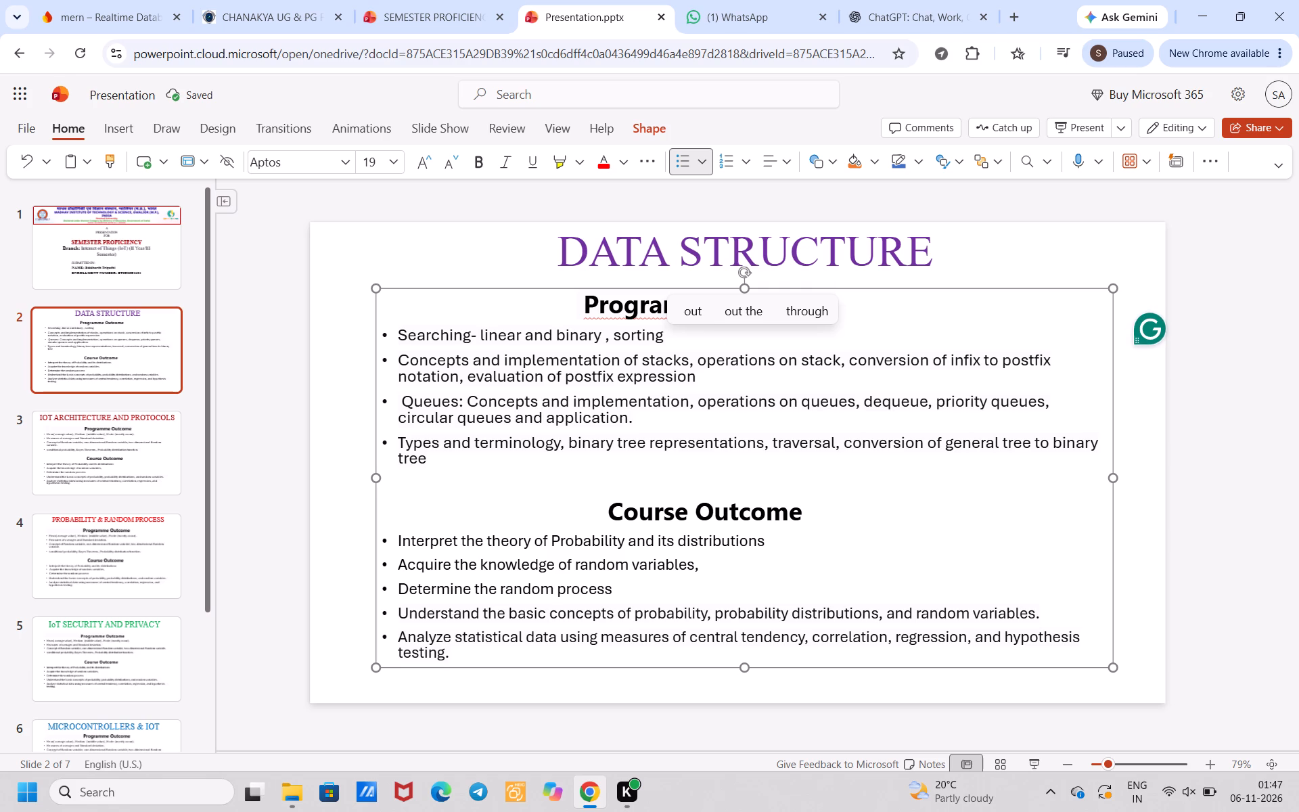
Insert "all" before "sorting" in the searching bullet and complete its ending with "methods , linked list.".
click(616, 334)
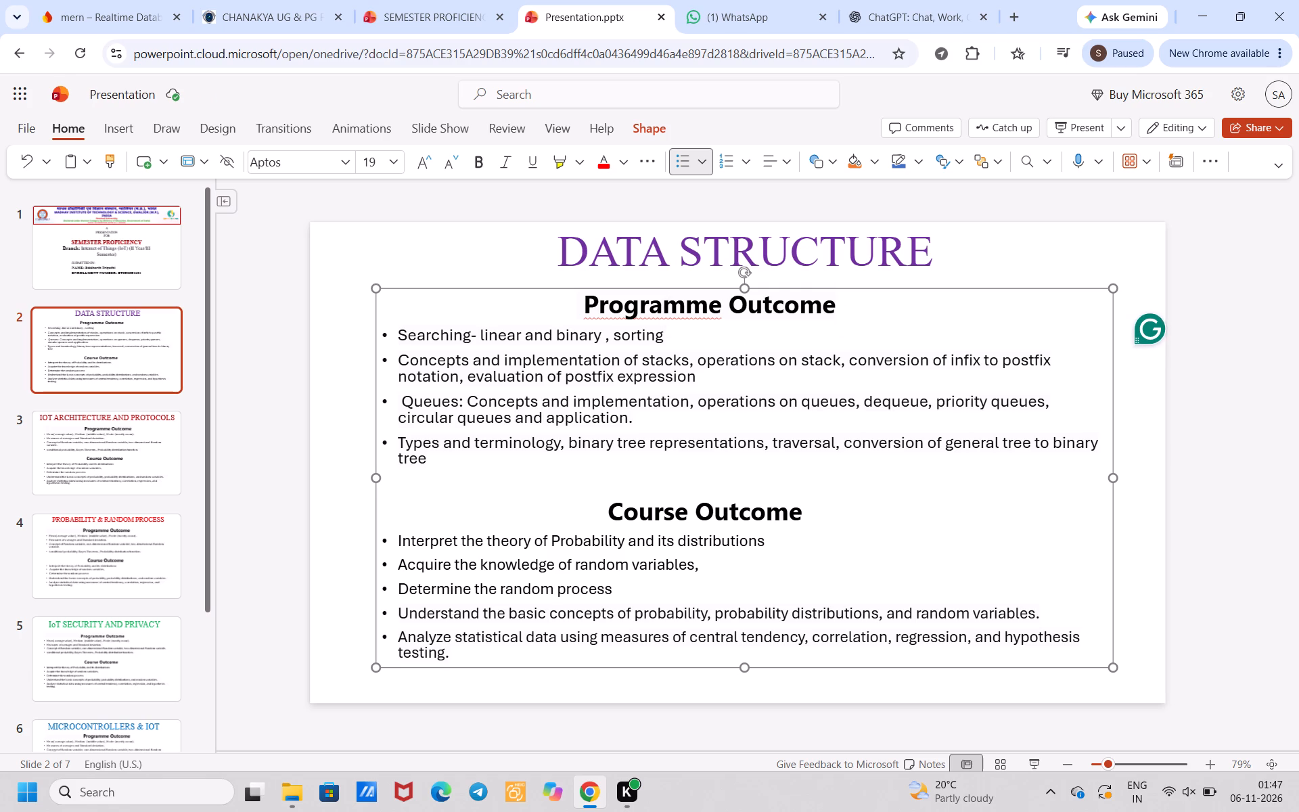
text(all)
key(space)
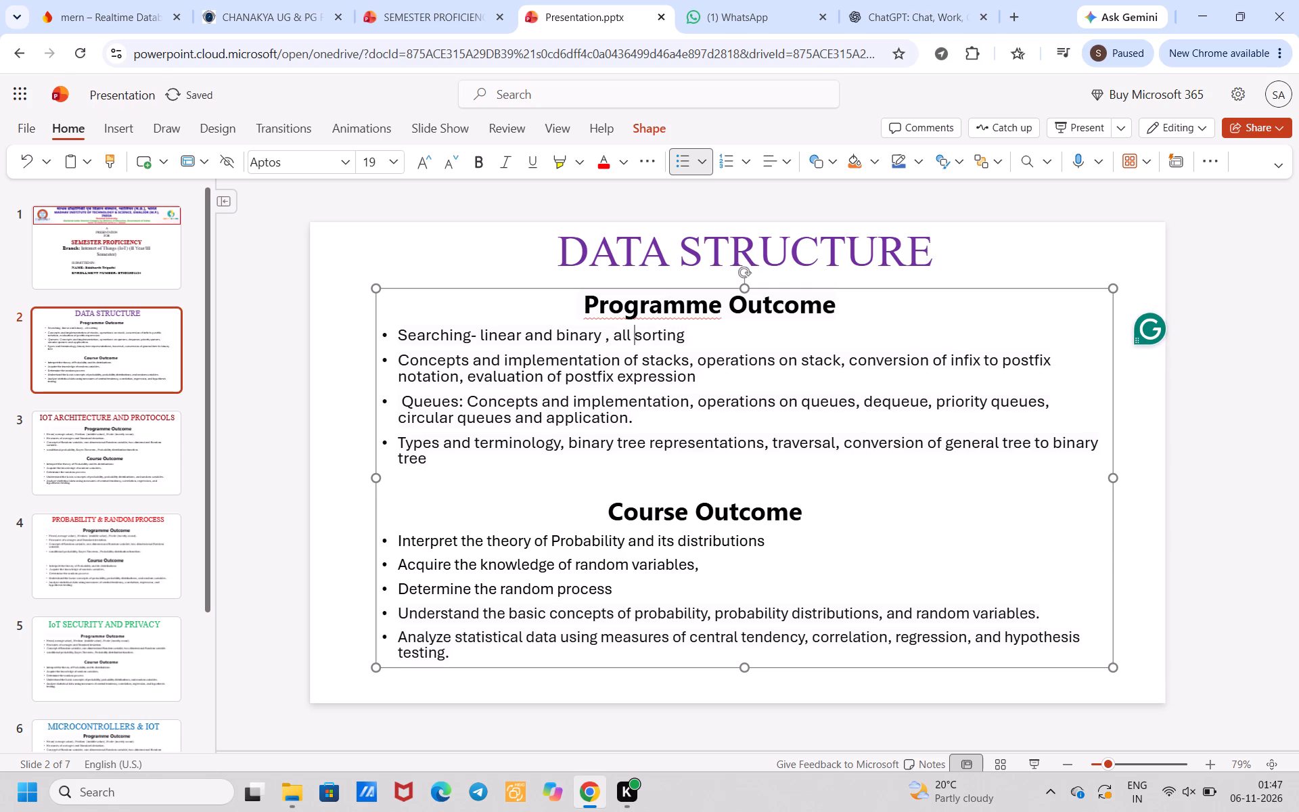
click(695, 340)
text(methods)
key(space)
text(,)
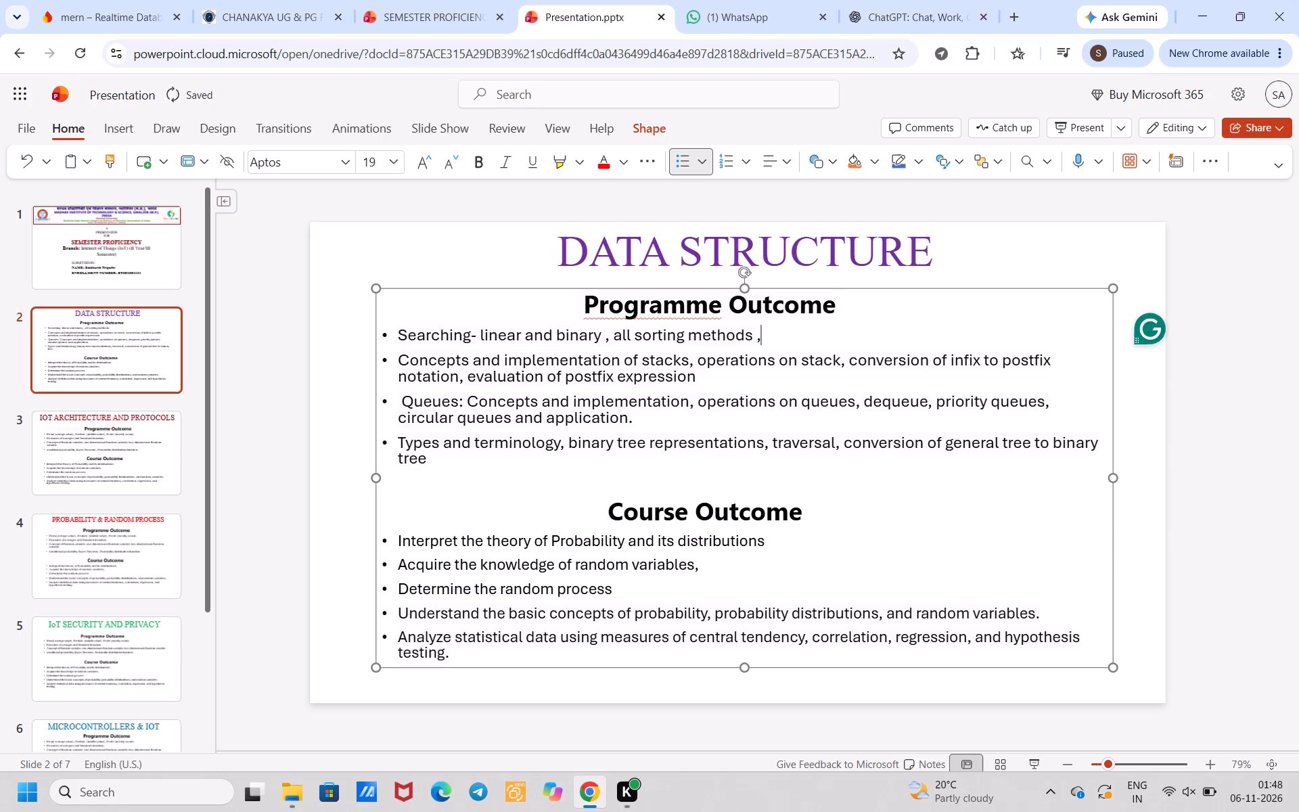
key(space)
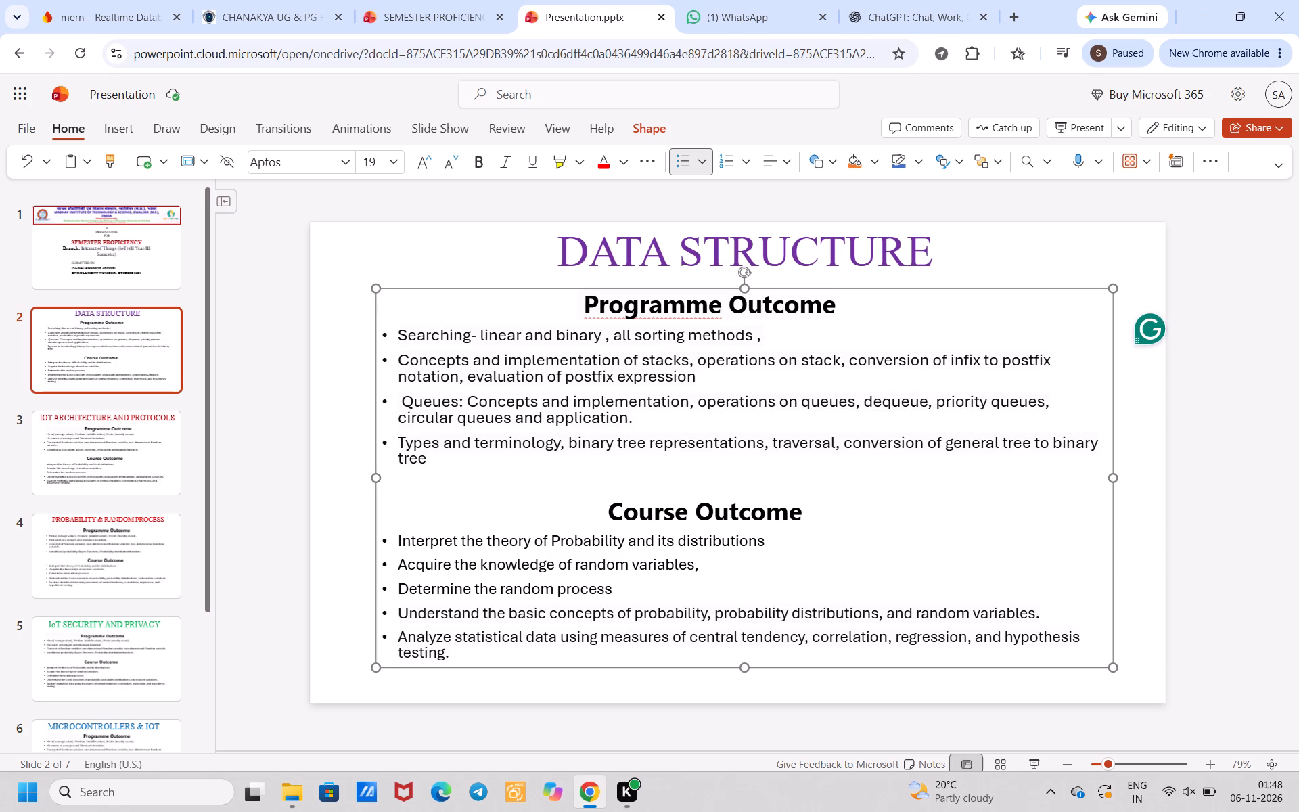
text(linked list)
key(period)
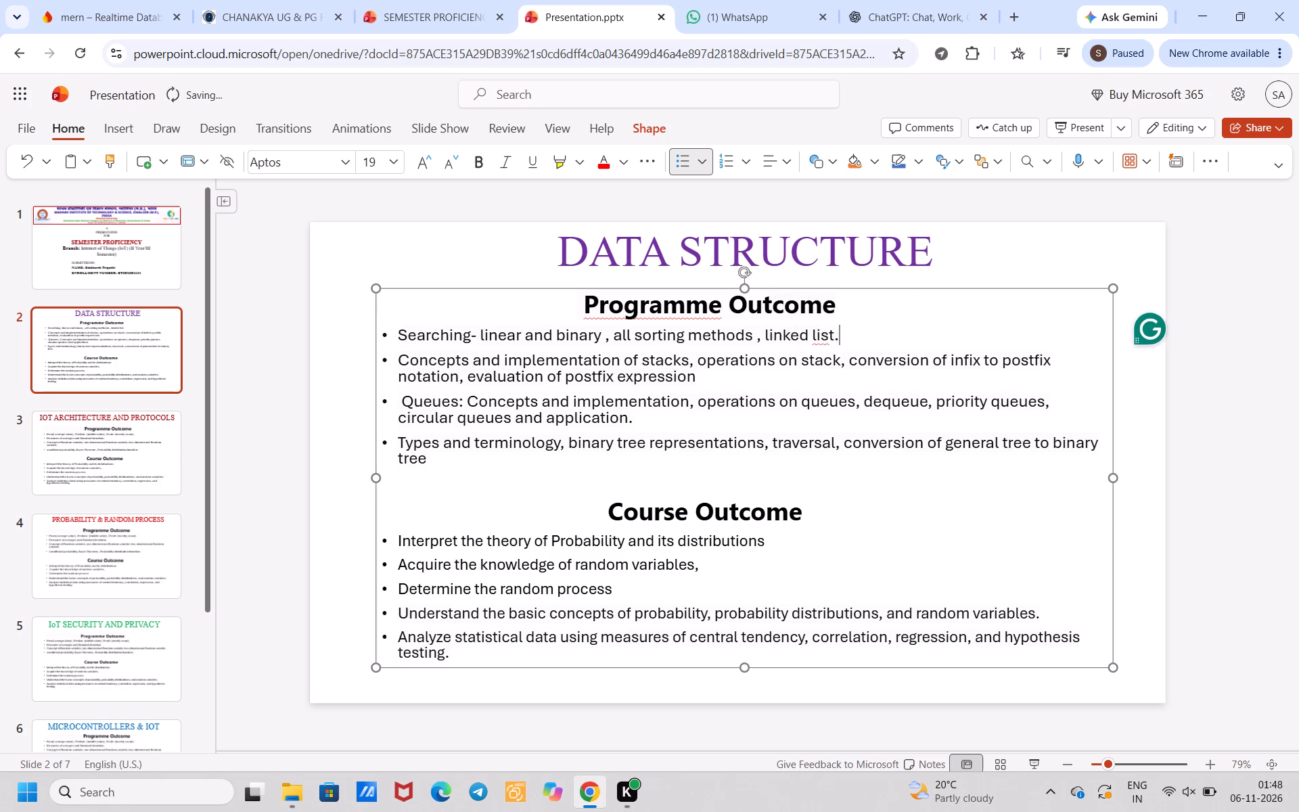
click(260, 533)
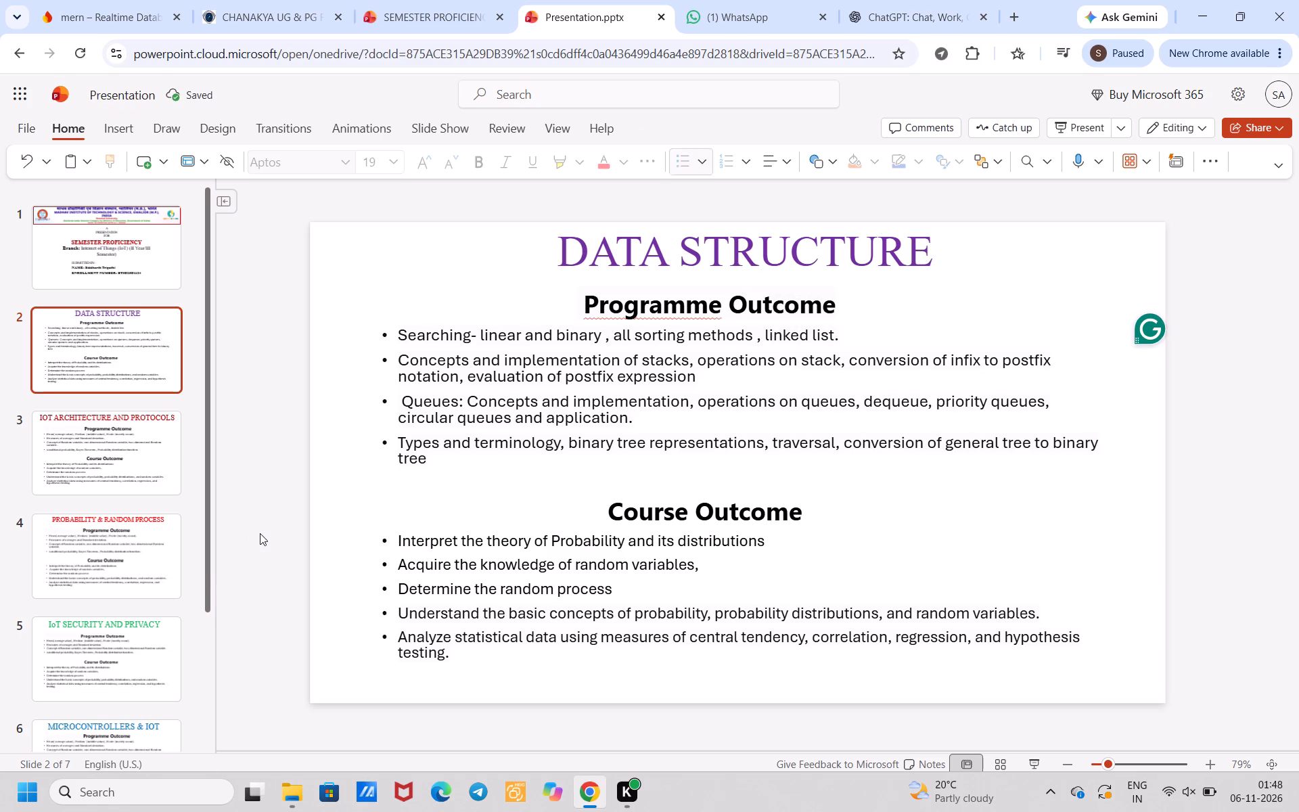
click(666, 404)
click(699, 378)
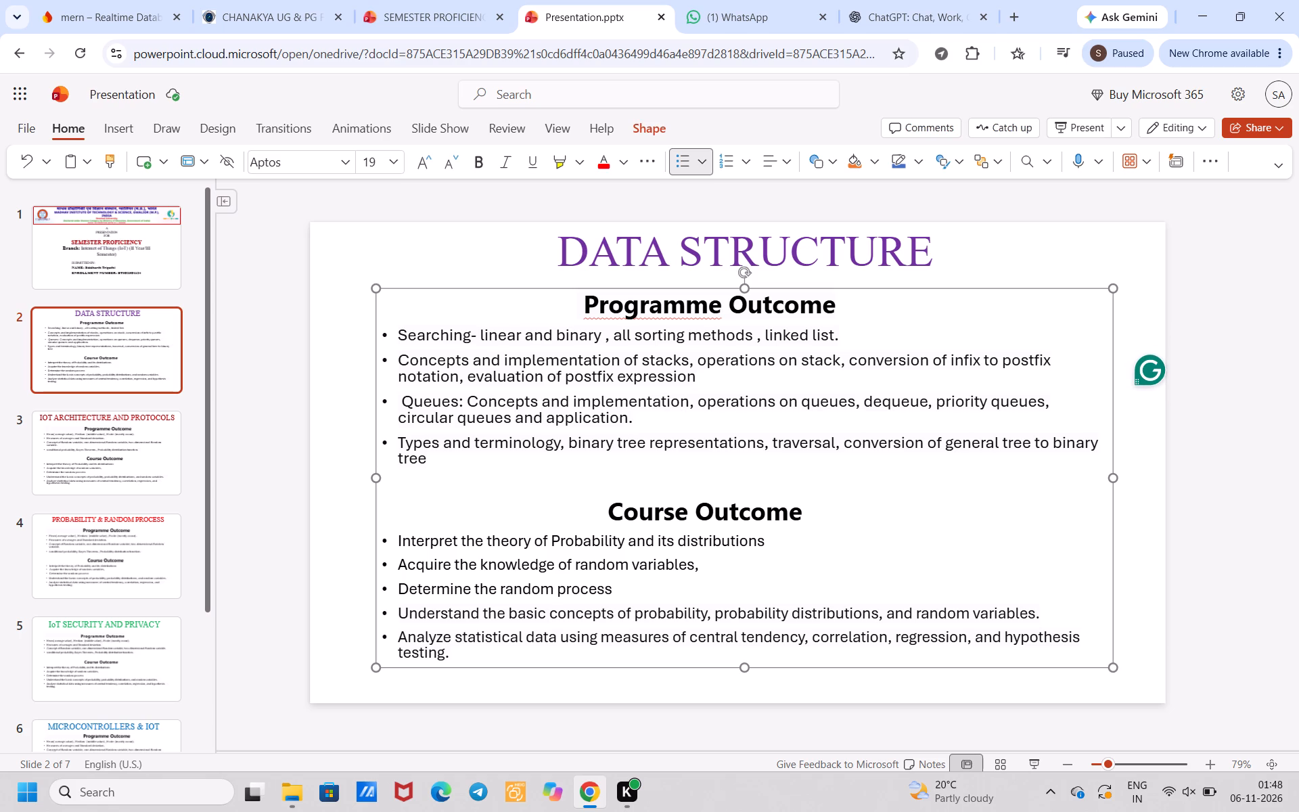
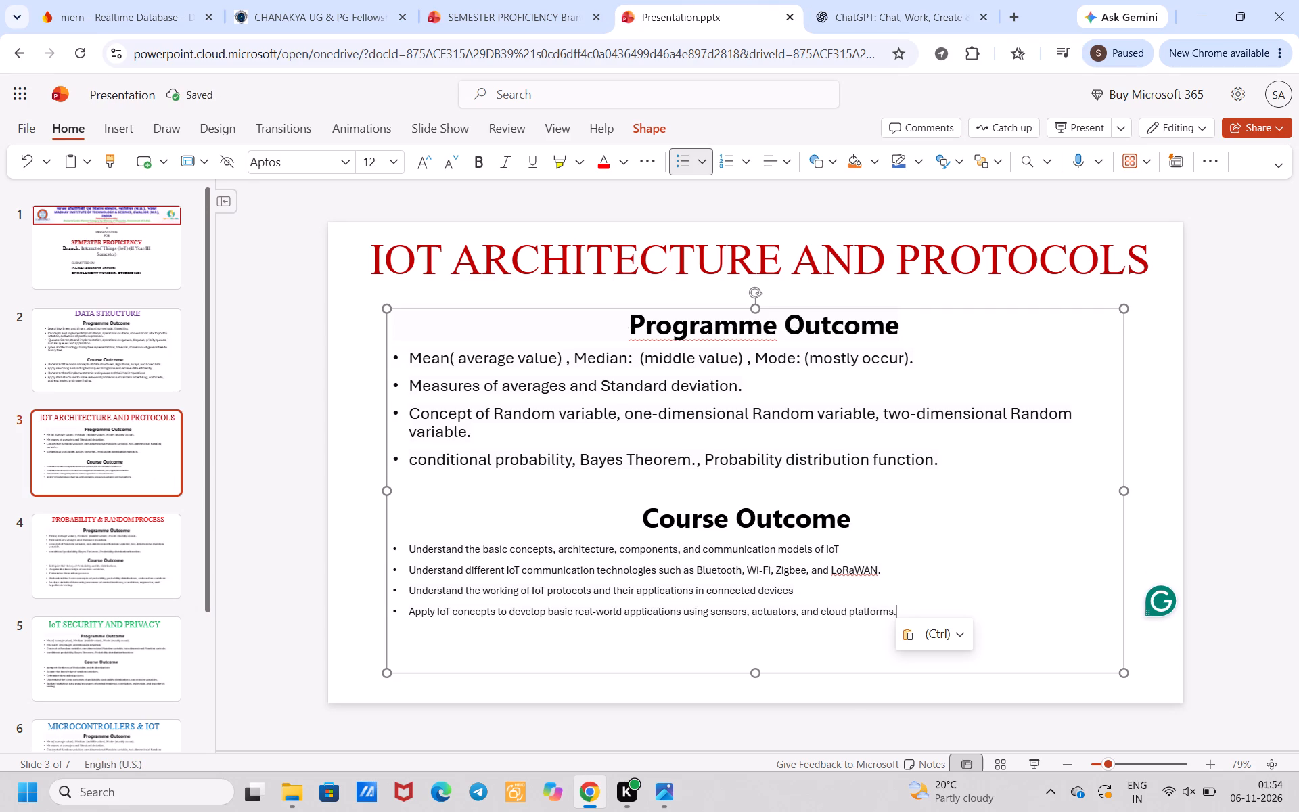
Set the font size of all four Course Outcome bullets on the IoT Architecture and Protocols slide to 20.
drag(410, 550, 902, 612)
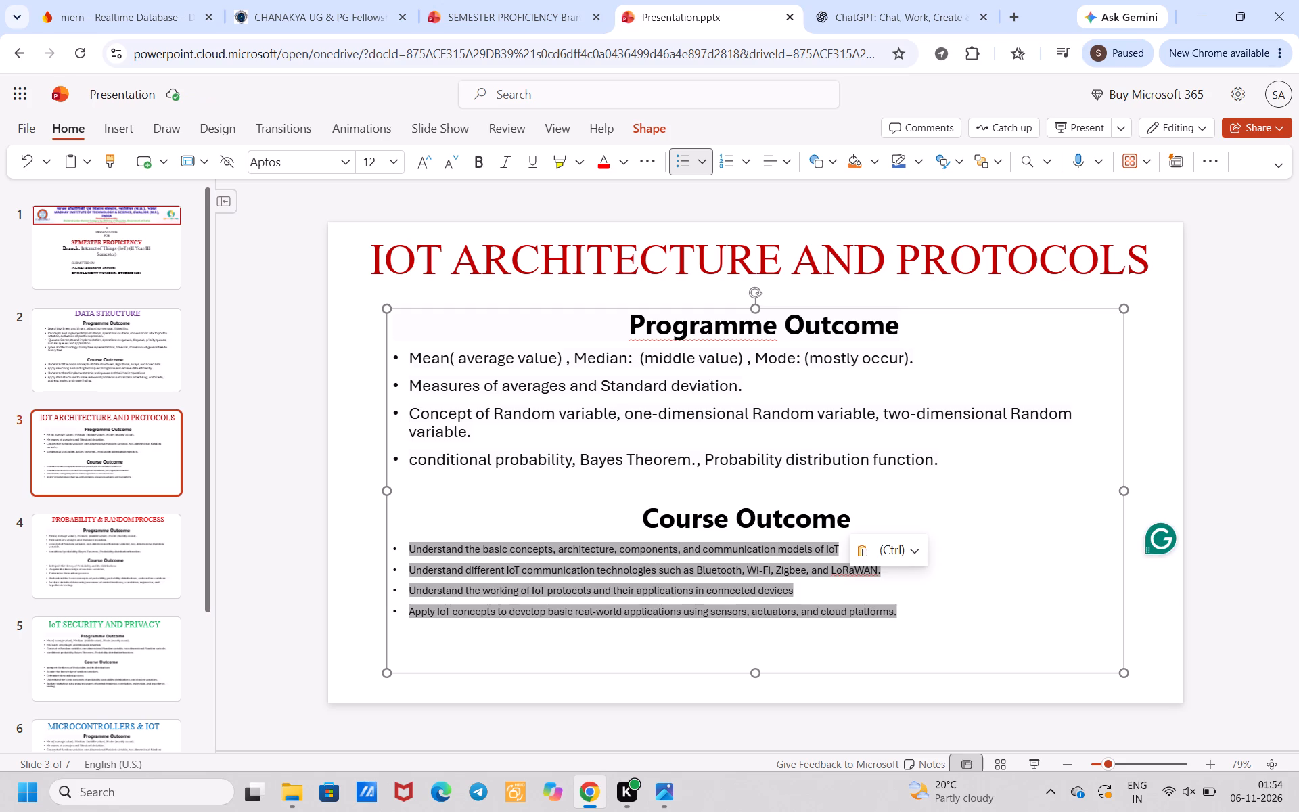
drag(902, 612, 912, 612)
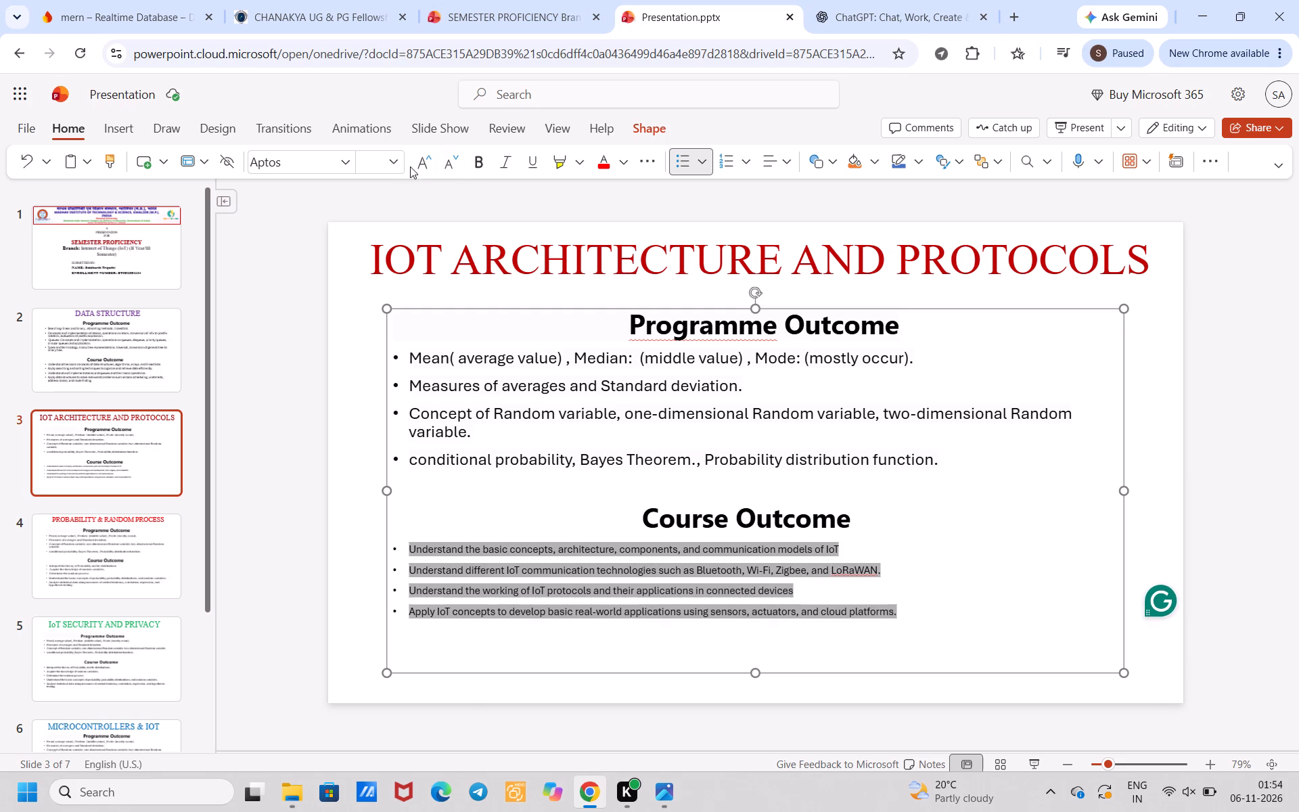
click(396, 166)
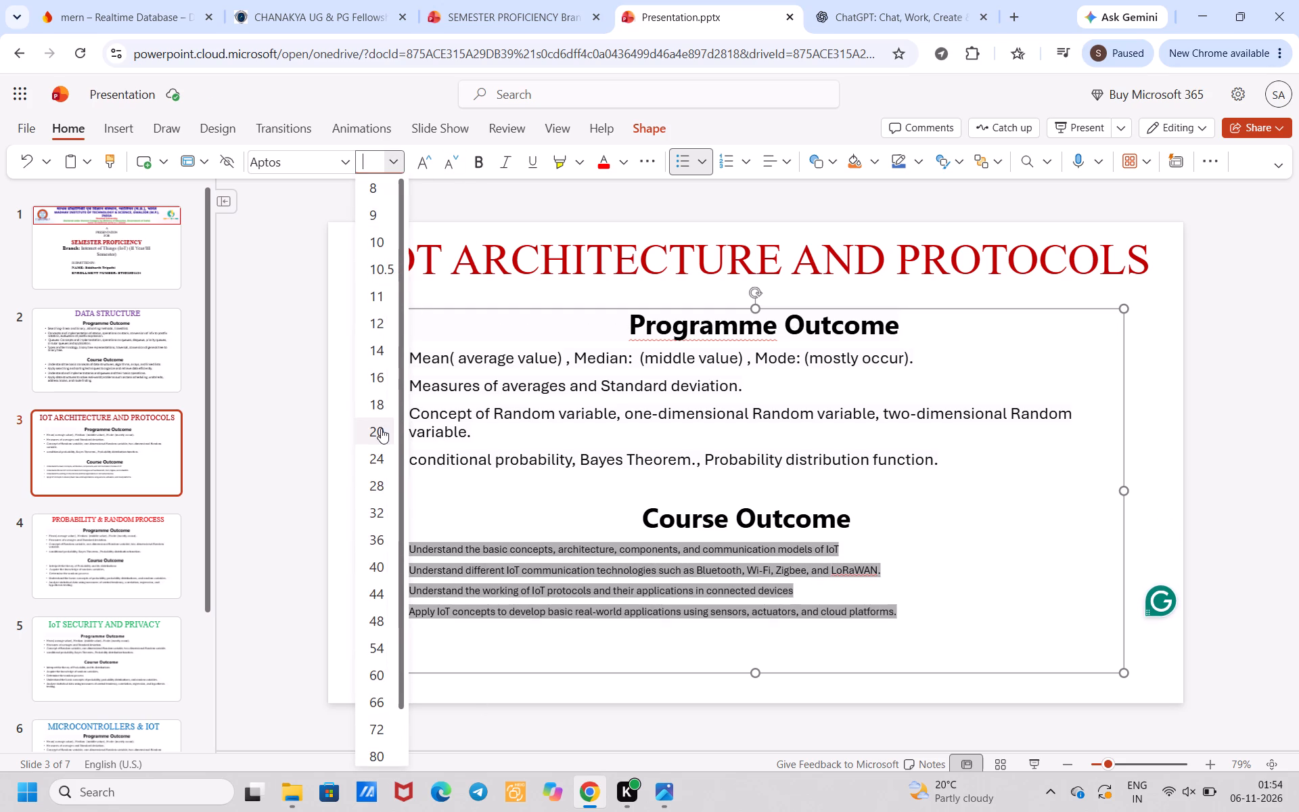
click(381, 428)
click(253, 470)
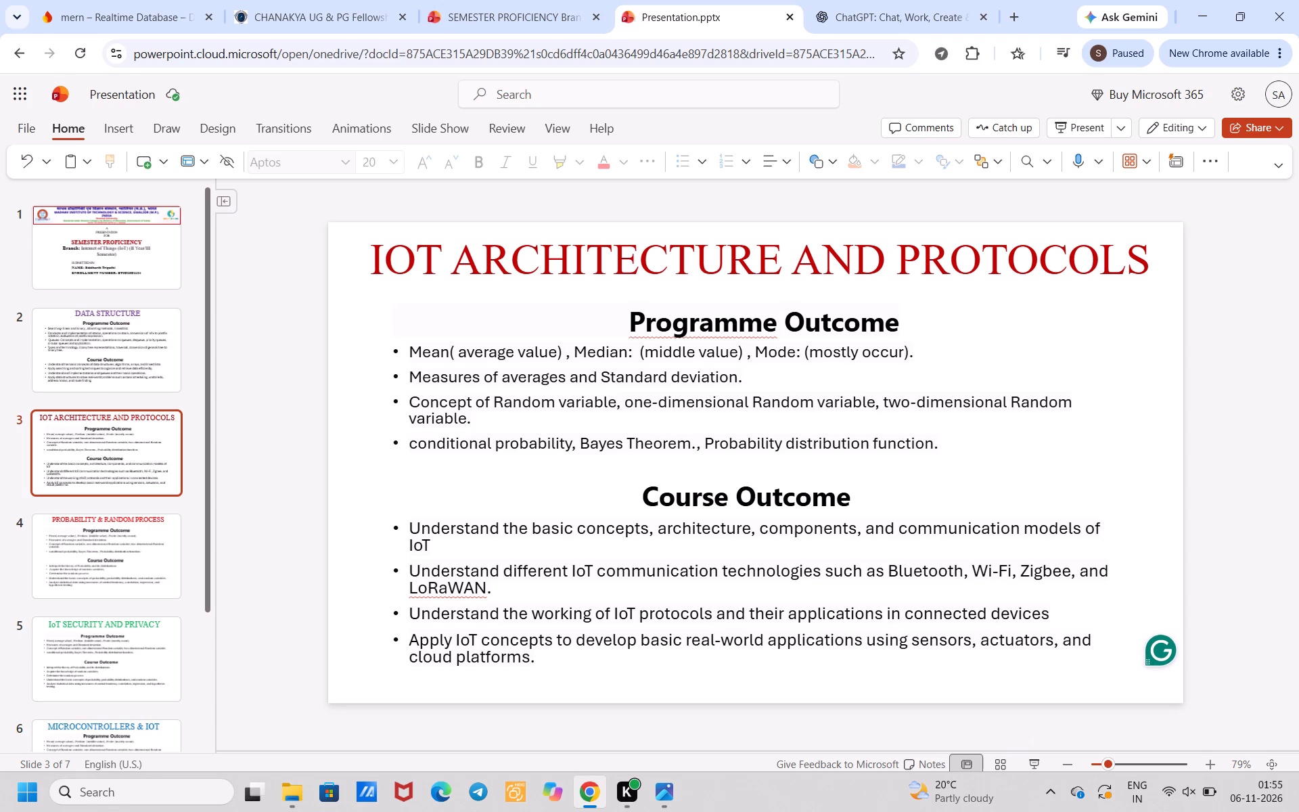
Add a full stop at the end of the "connected devices" bullet and the "communication models of IoT" bullet.
click(1043, 608)
key(Right)
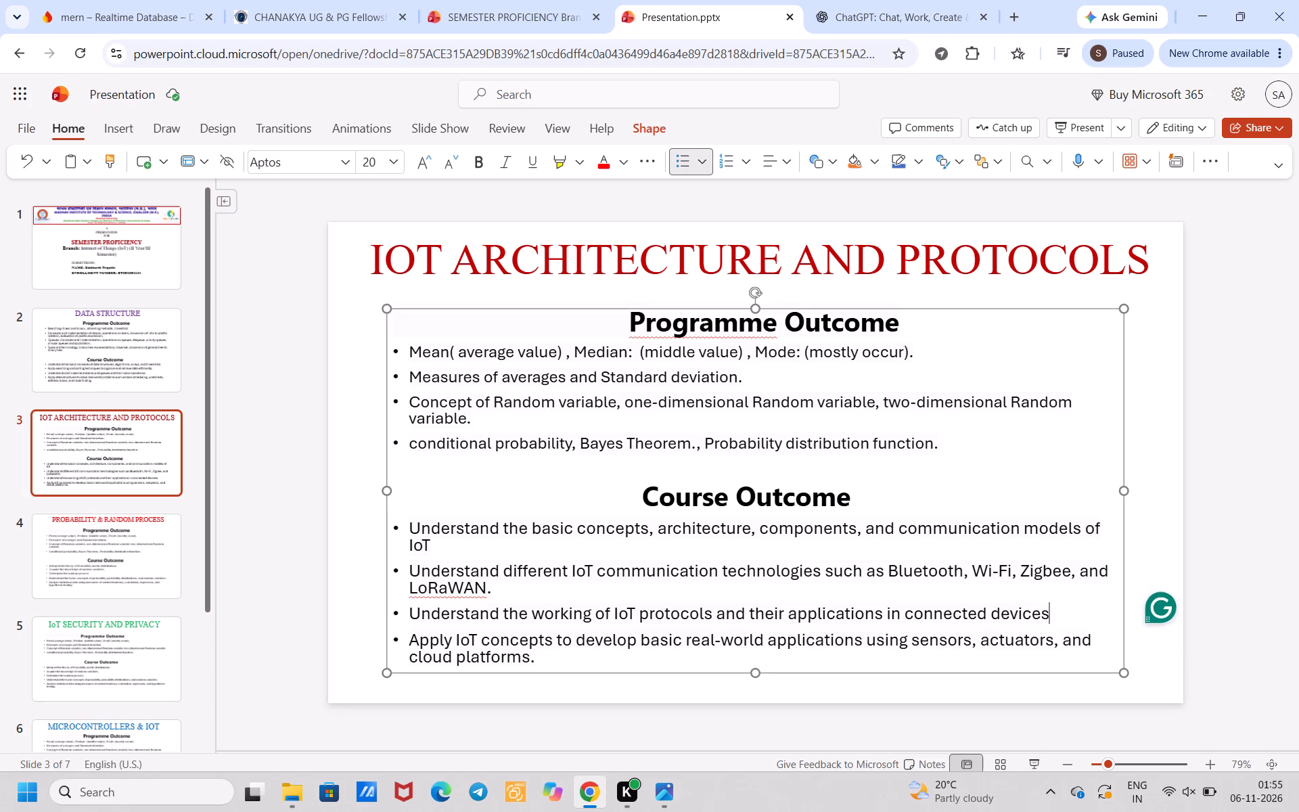
key(period)
click(428, 545)
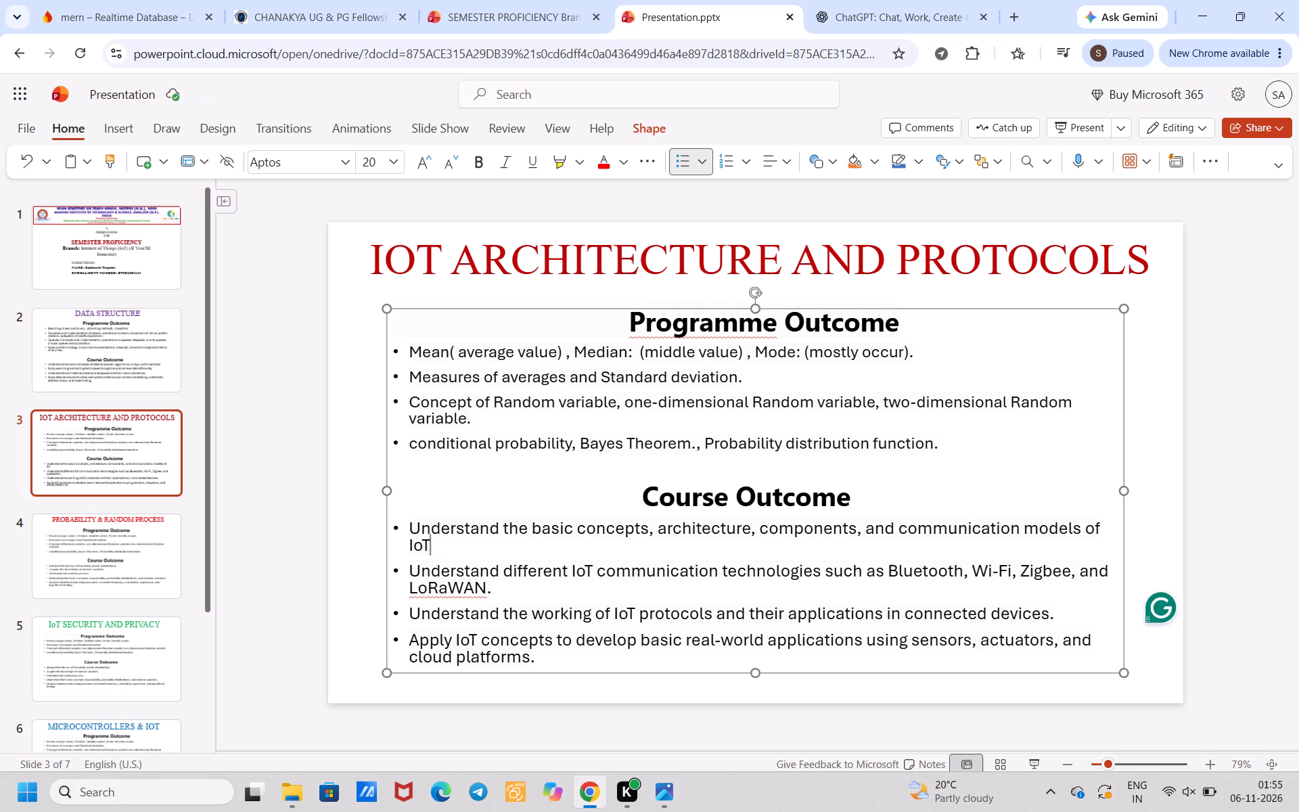
key(period)
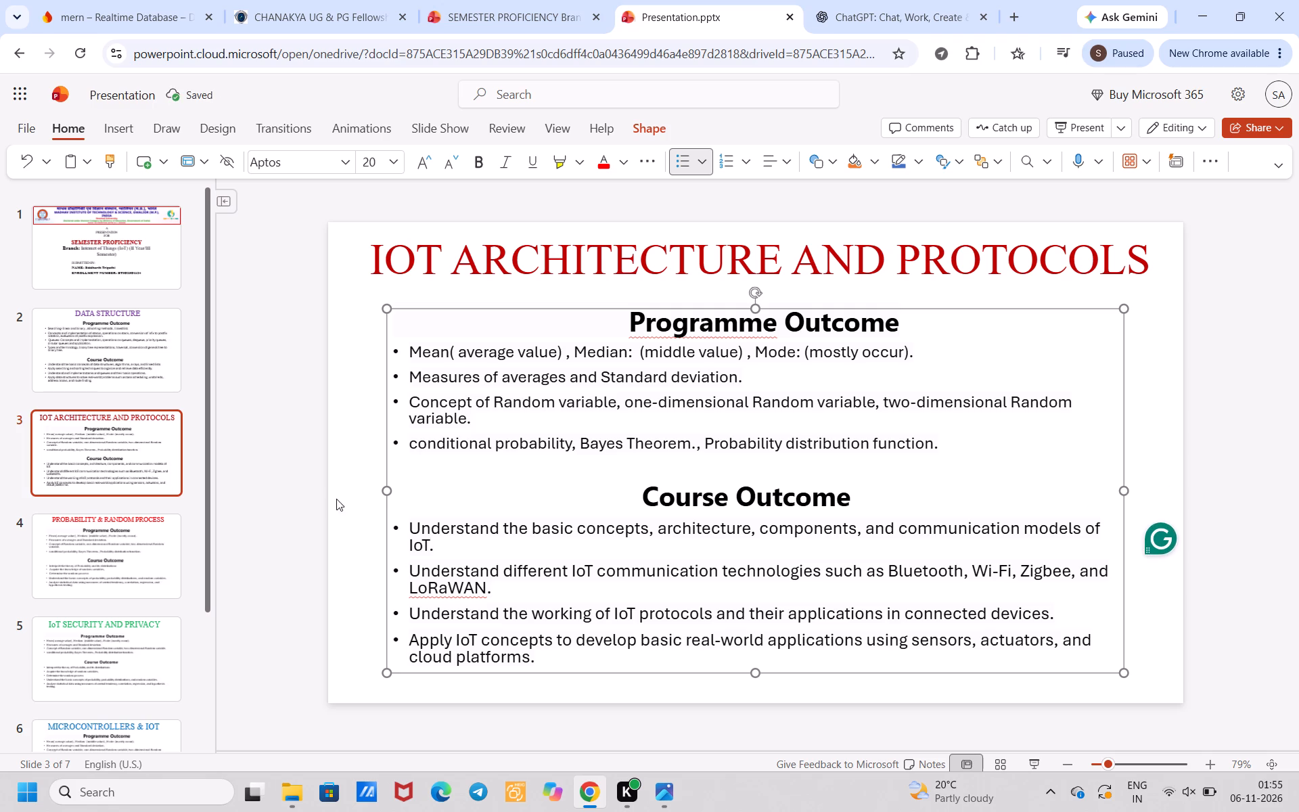
click(314, 495)
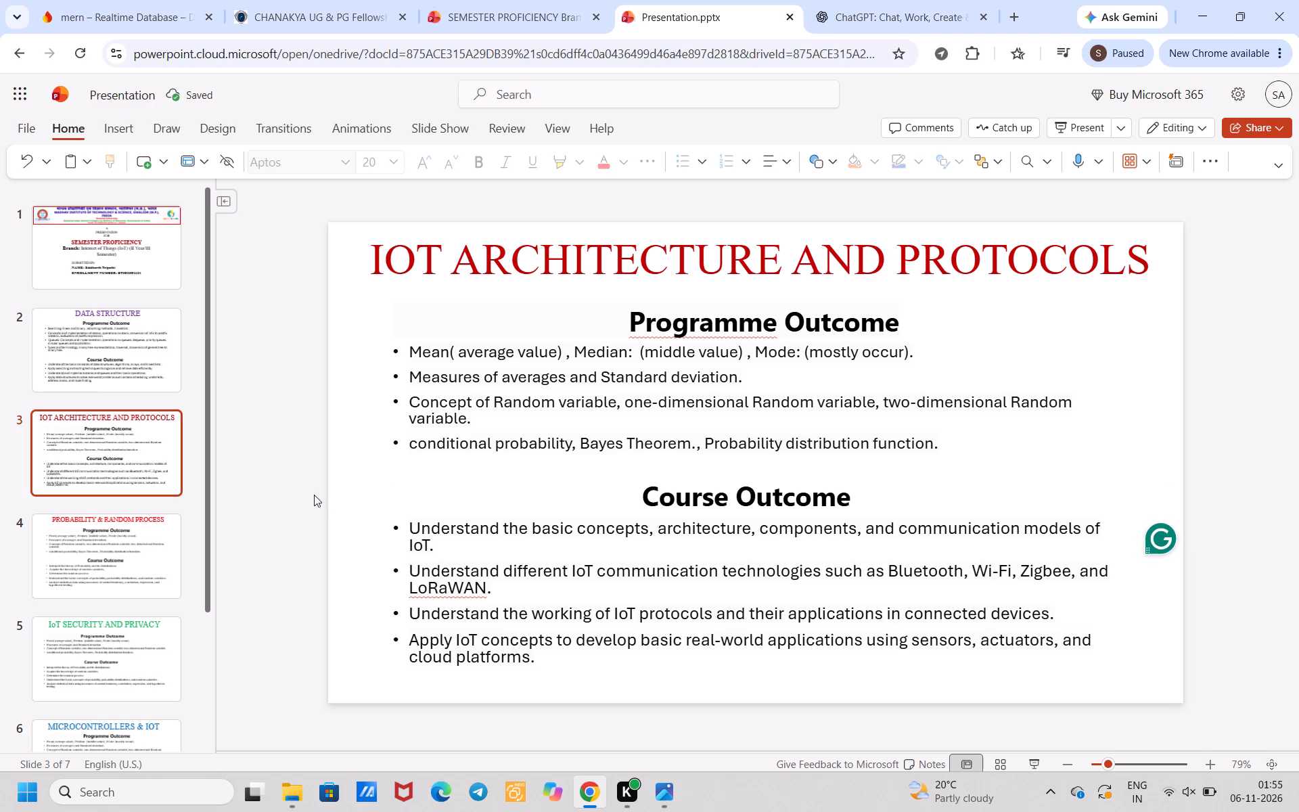
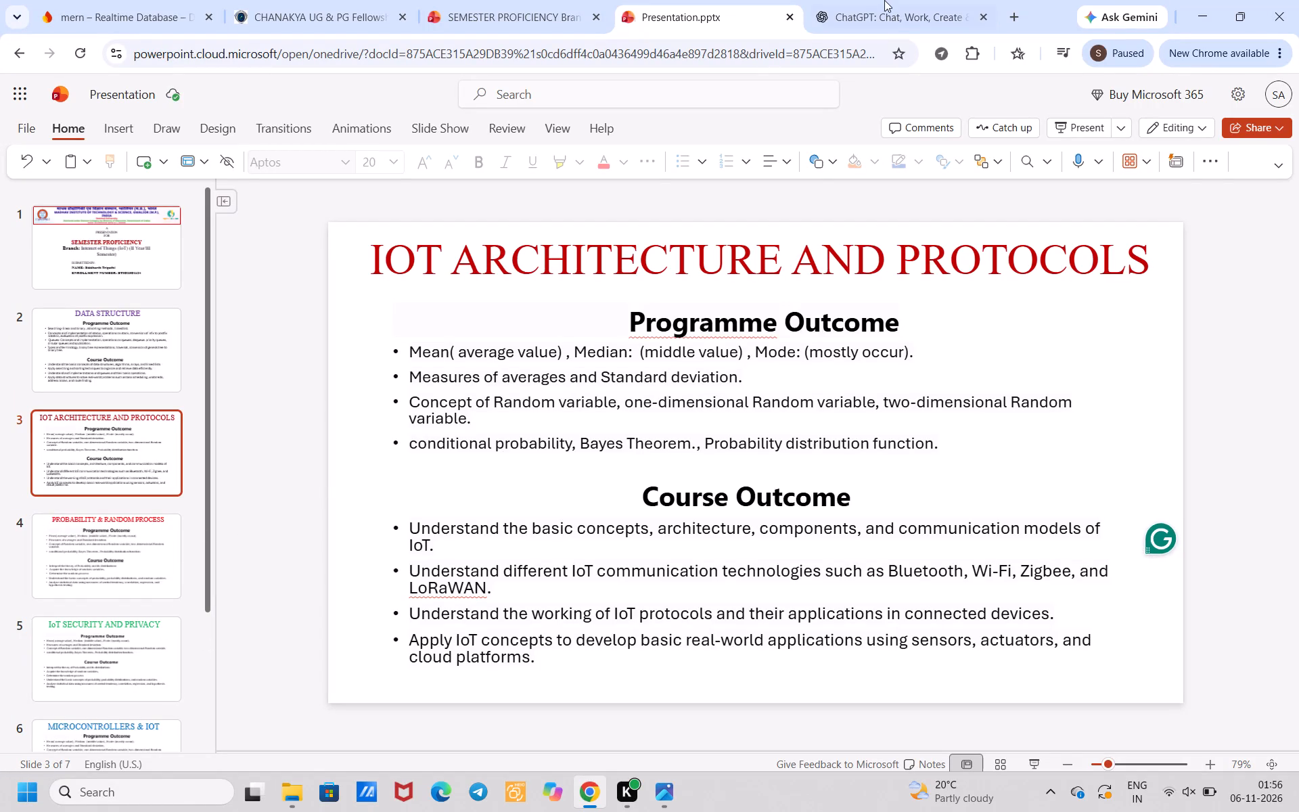
click(129, 569)
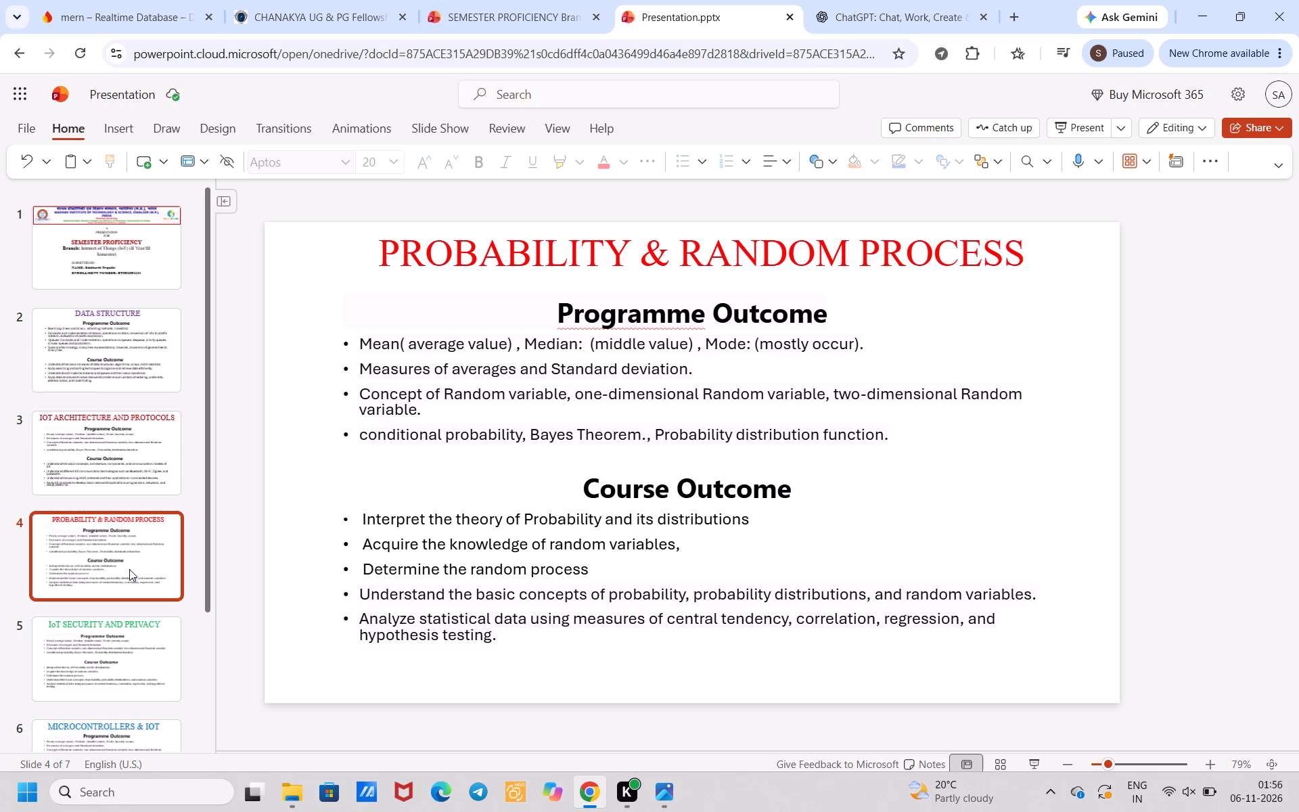
click(112, 642)
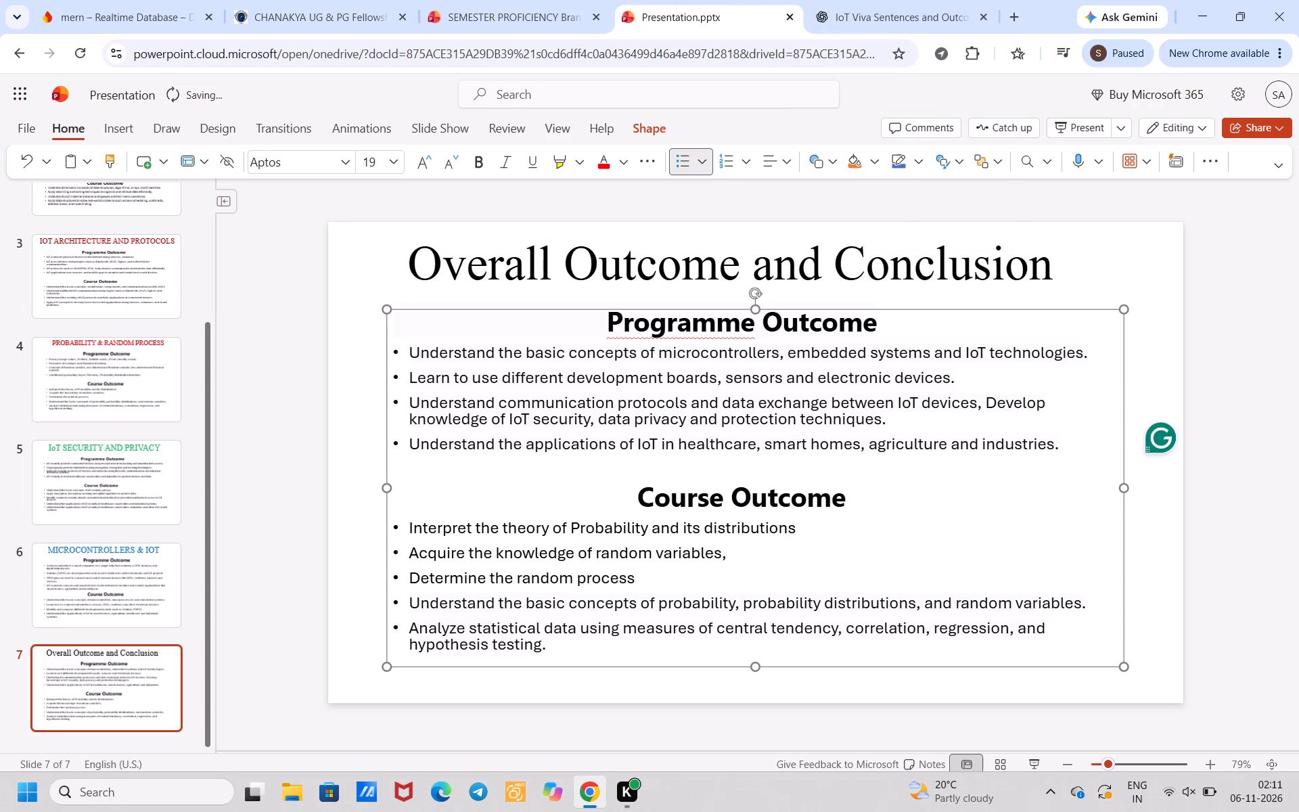
drag(639, 495, 727, 497)
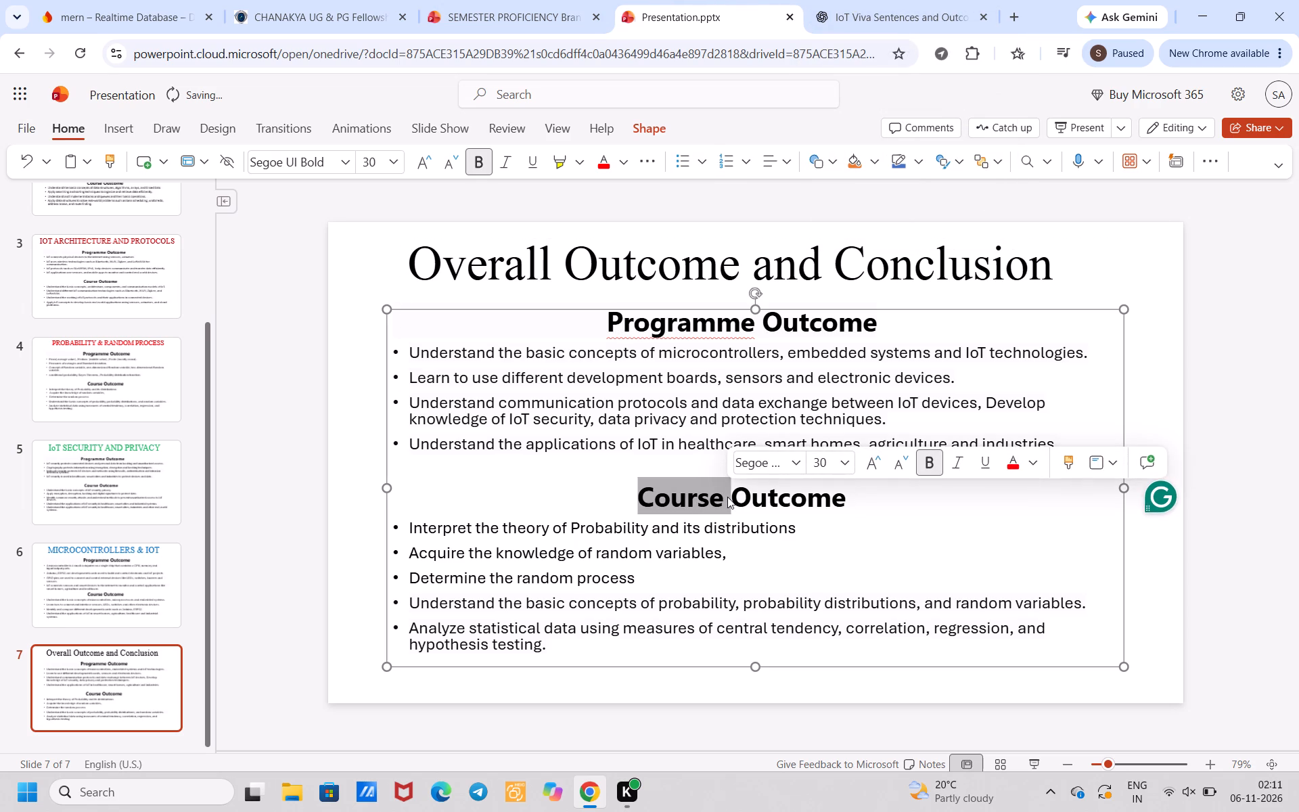
key(ctrl+x)
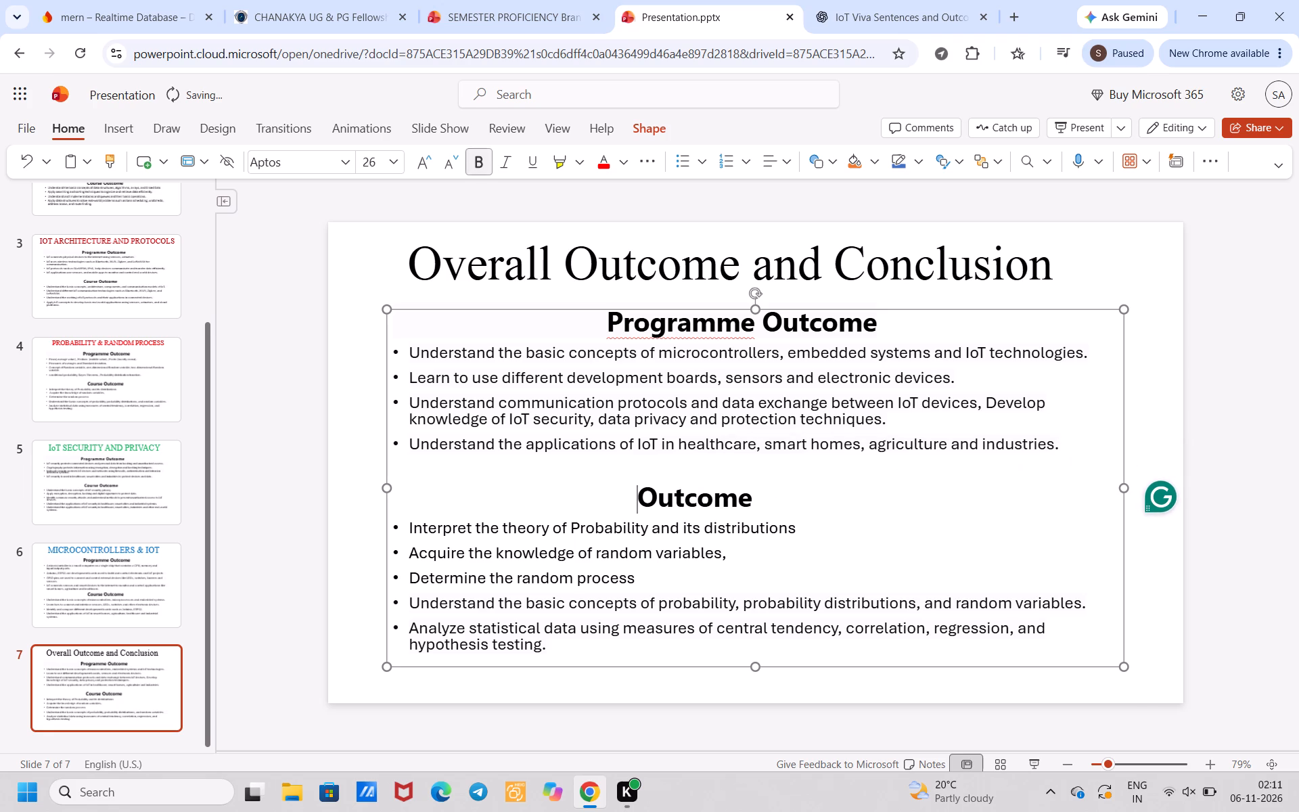
double_click(618, 325)
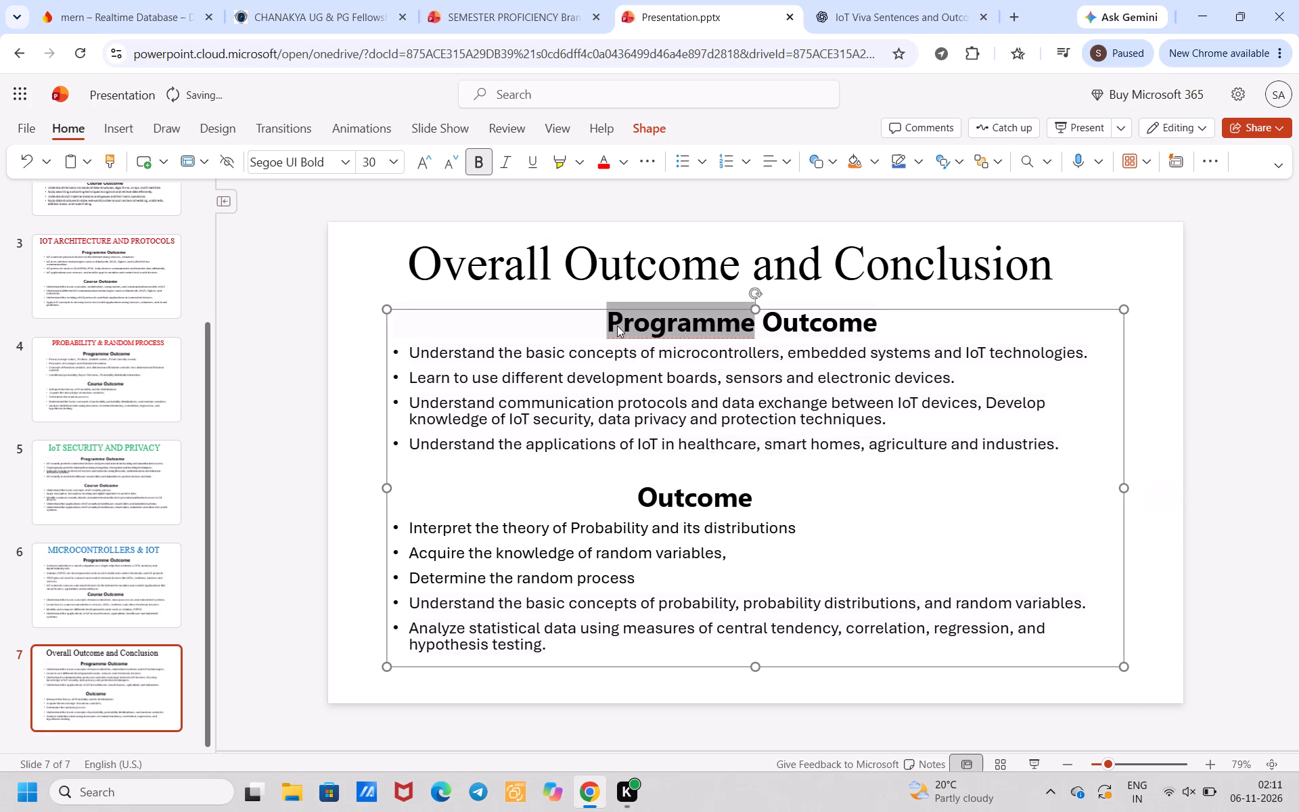
key(ctrl+v)
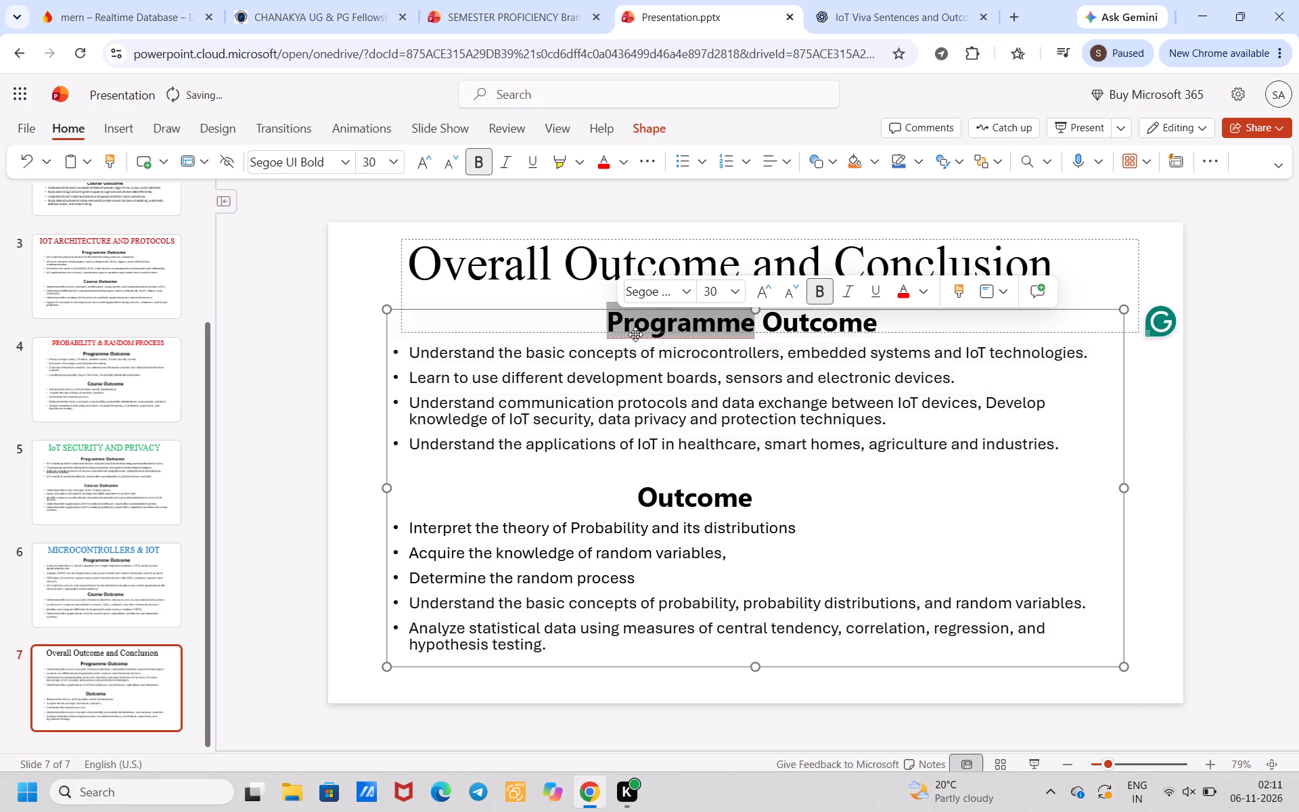
click(714, 321)
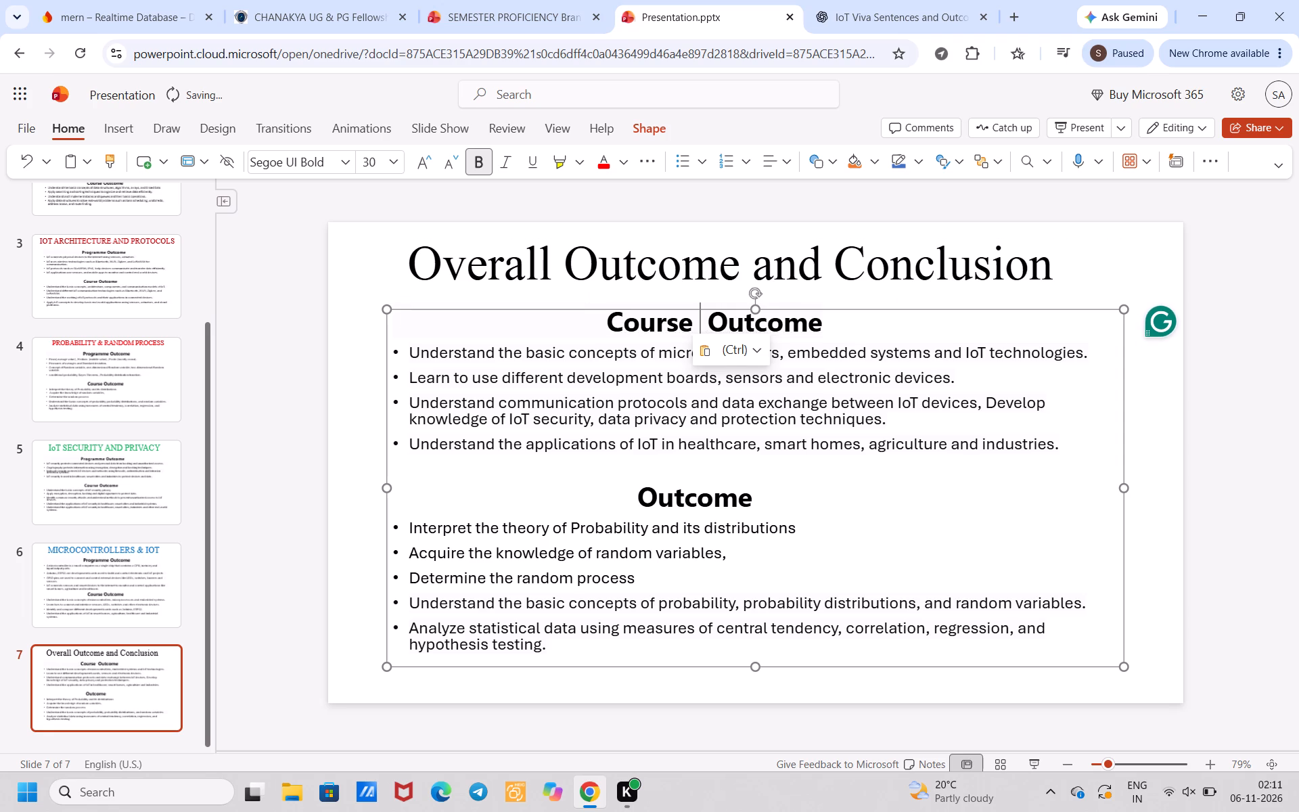
key(BackSpace)
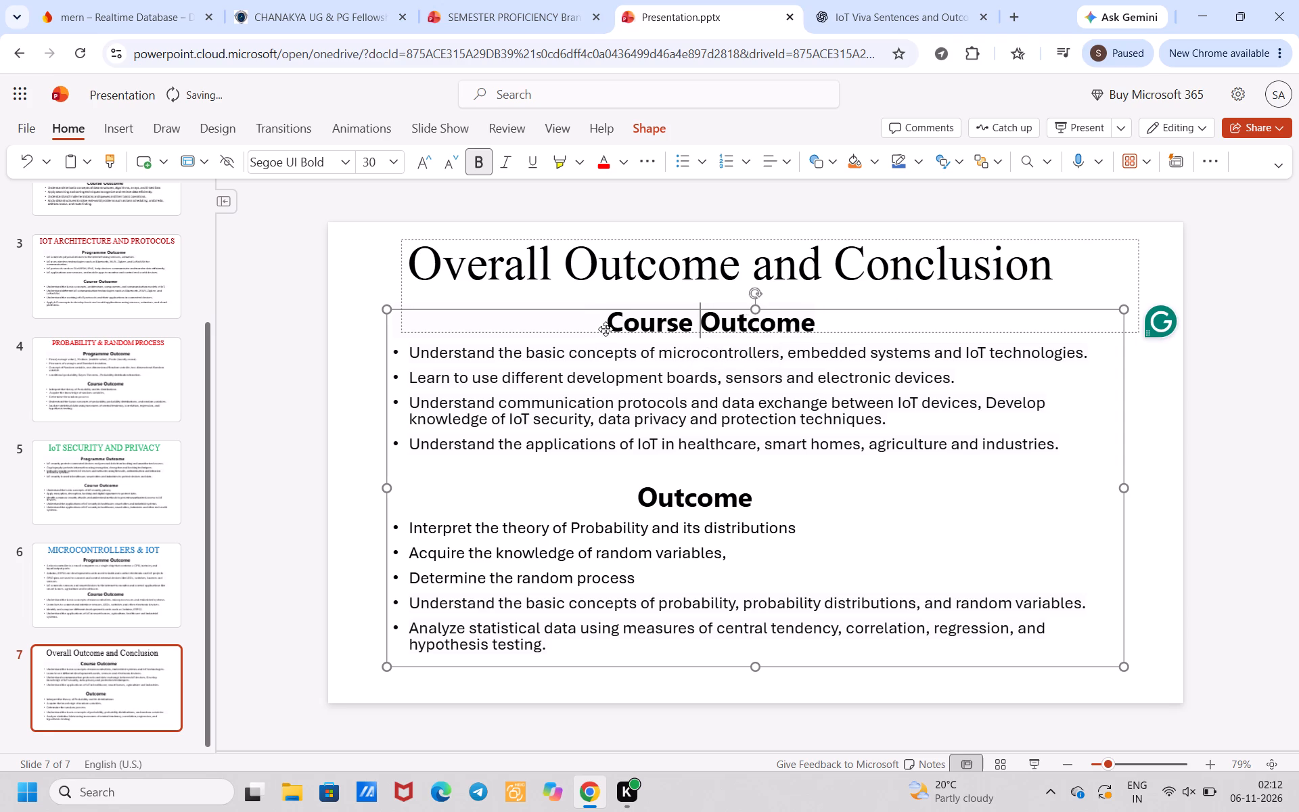
click(609, 321)
key(space)
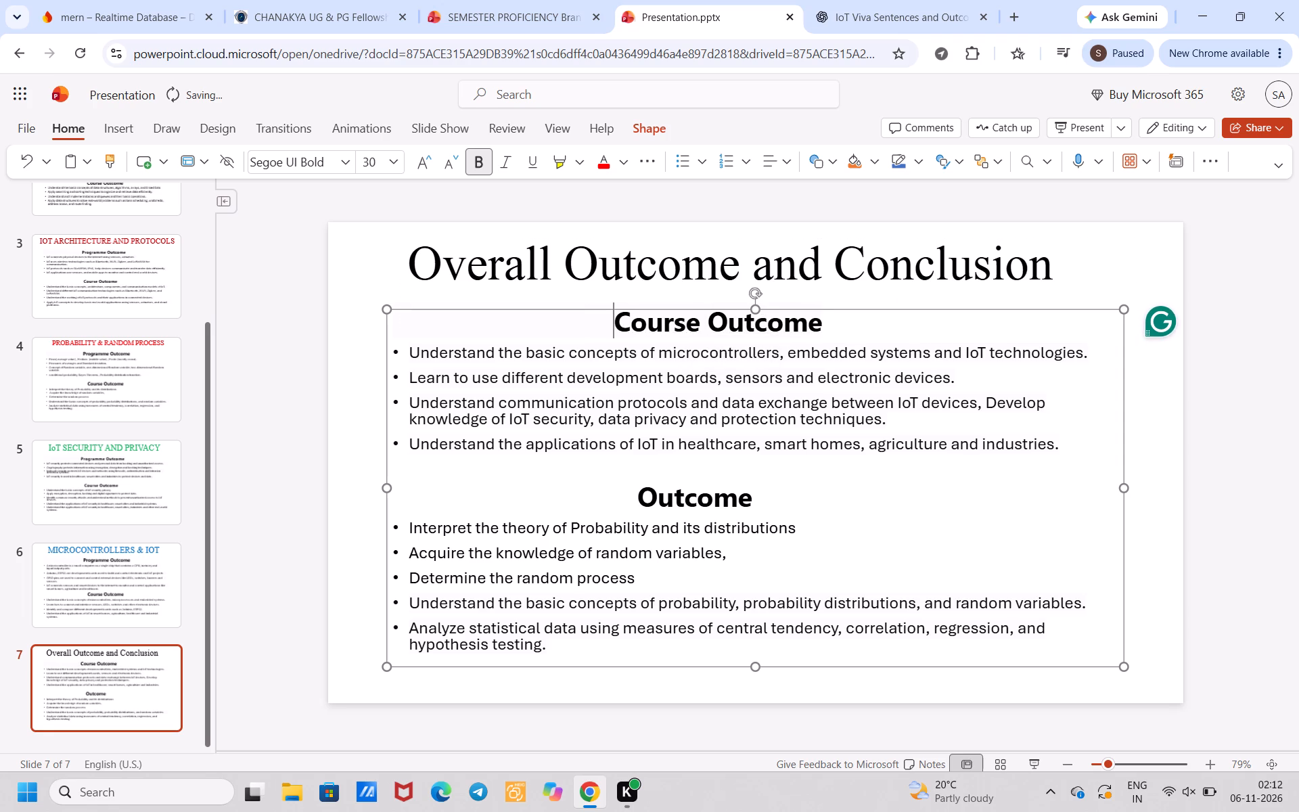
key(space)
key(BackSpace)
Replace the remaining lower heading word "Outcome" with "Conclusion".
double_click(725, 497)
key(BackSpace)
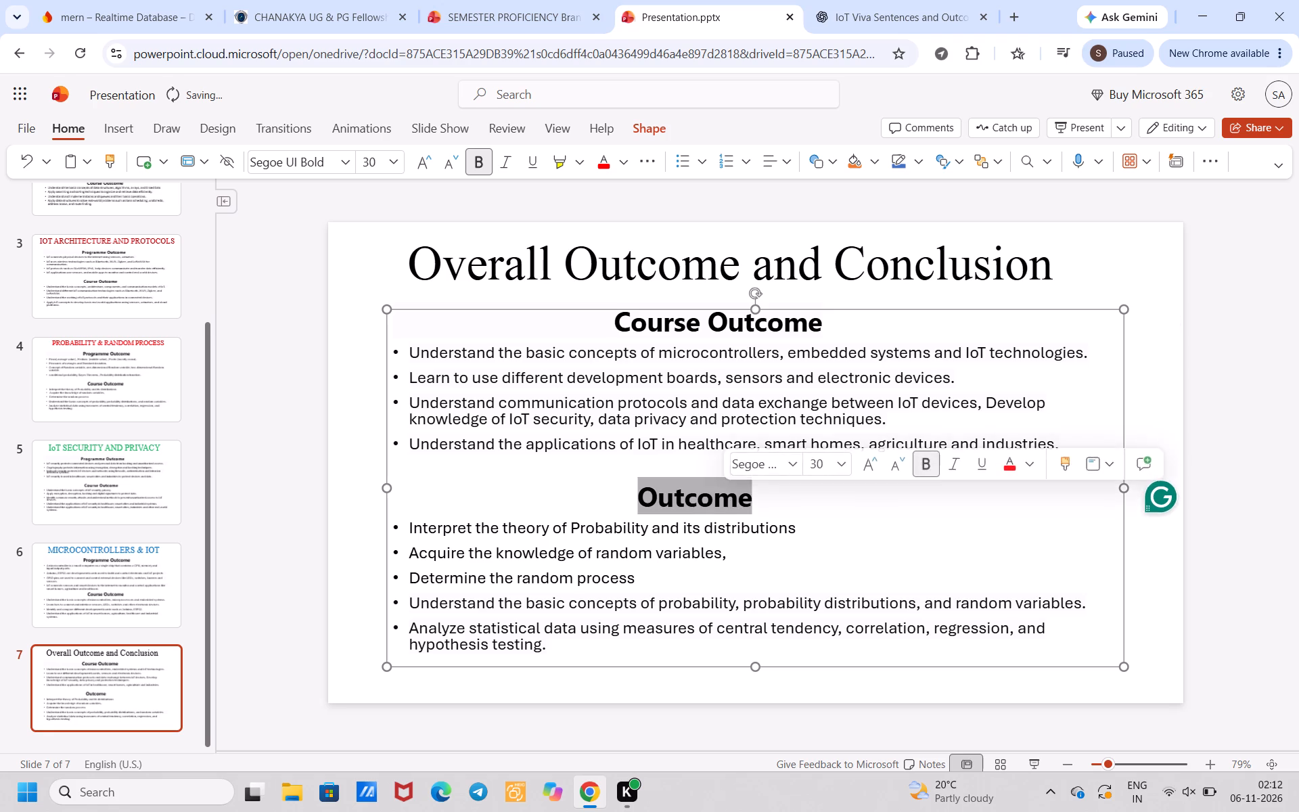
key(c)
key(BackSpace)
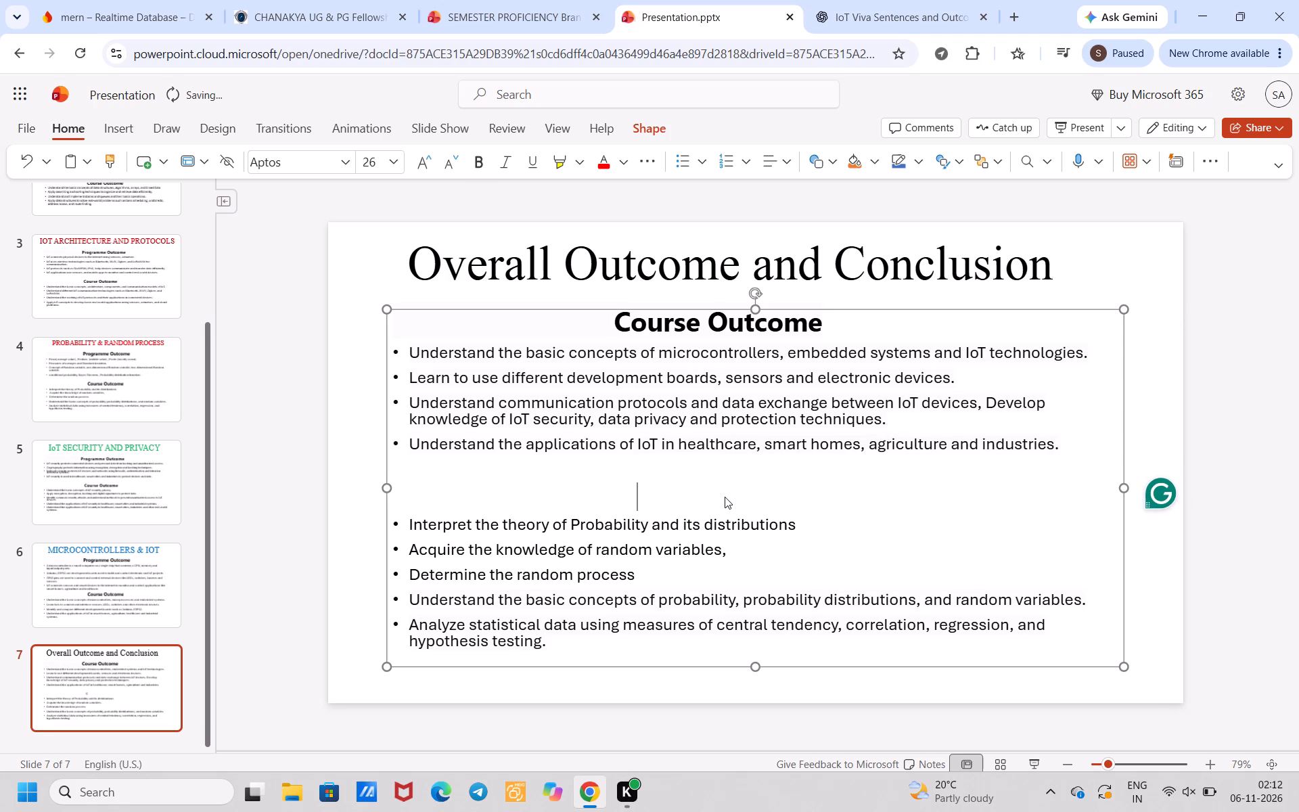
key(c)
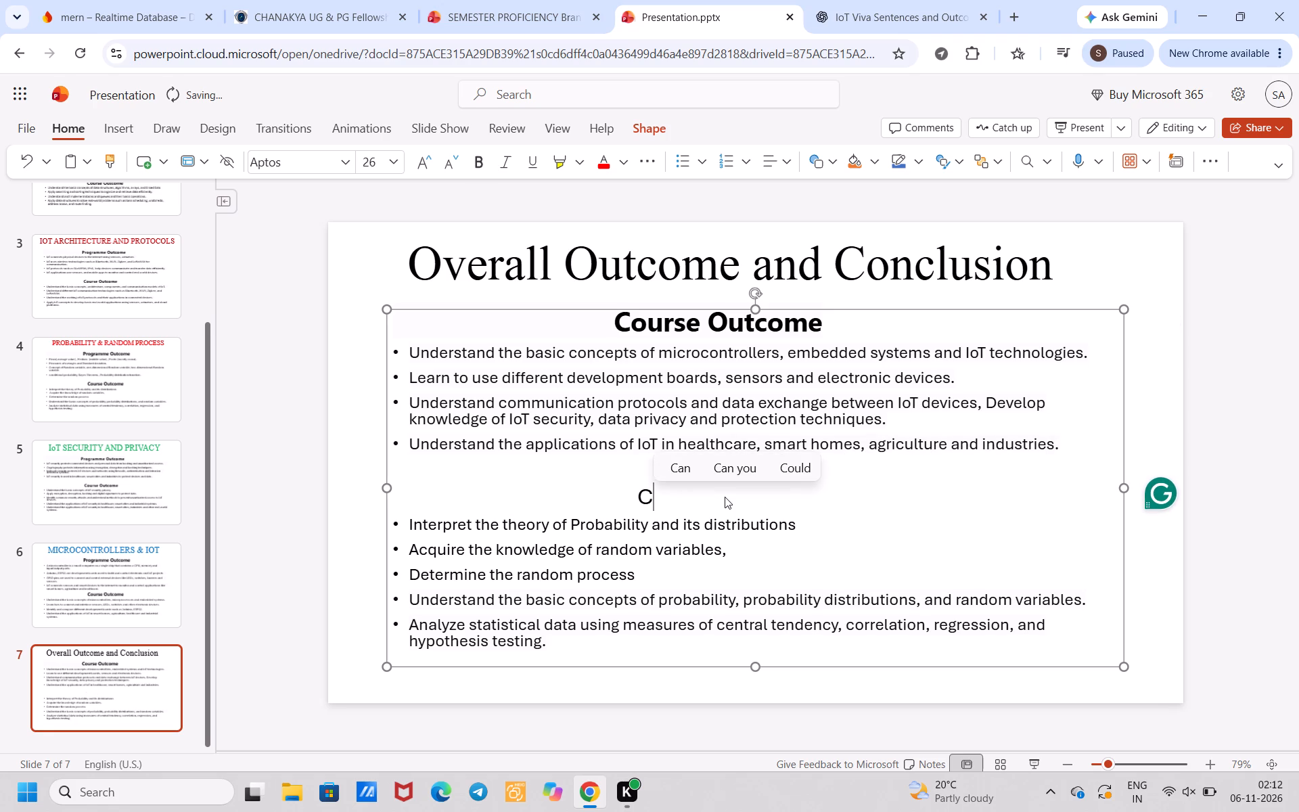
text(ONCLUSION)
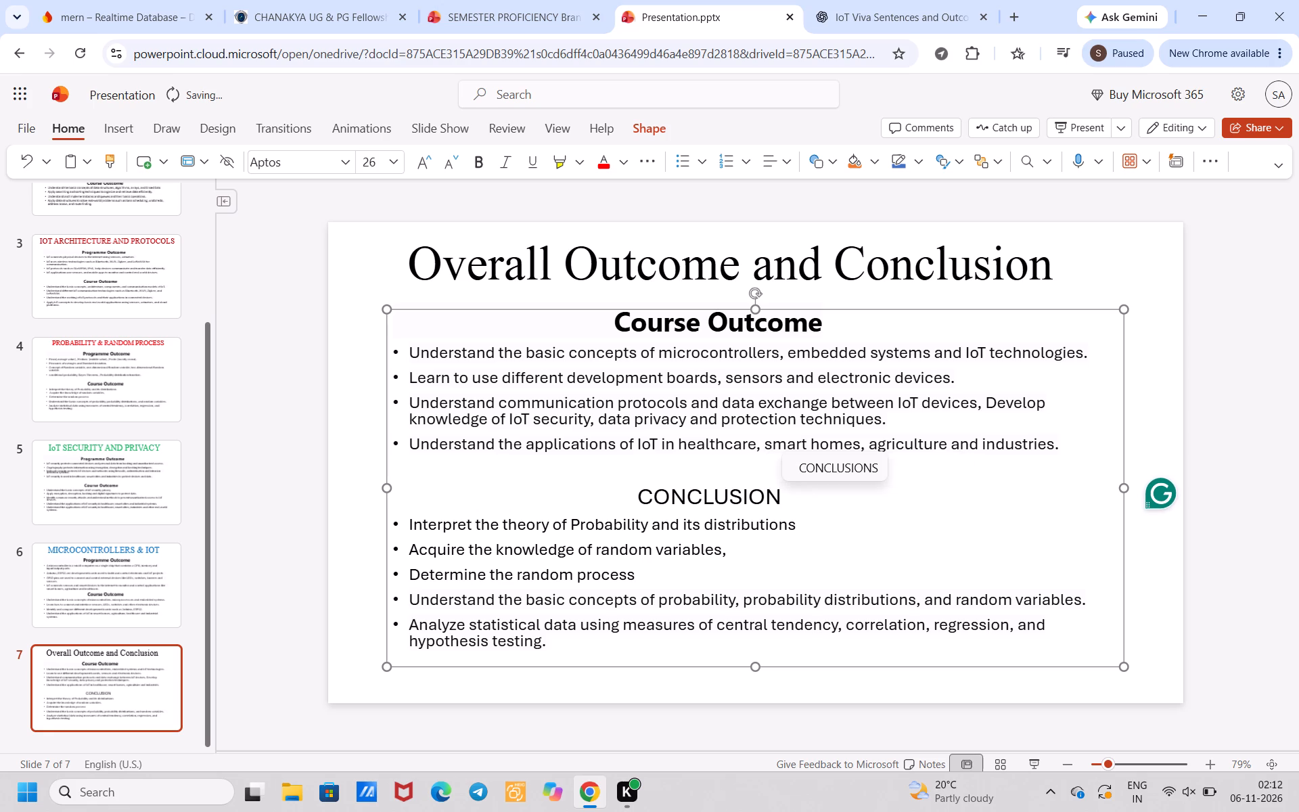
key(BackSpace)
key(BackSpace)
key(BackSpace)
key(BackSpace)
key(BackSpace)
key(BackSpace)
key(BackSpace)
key(BackSpace)
key(BackSpace)
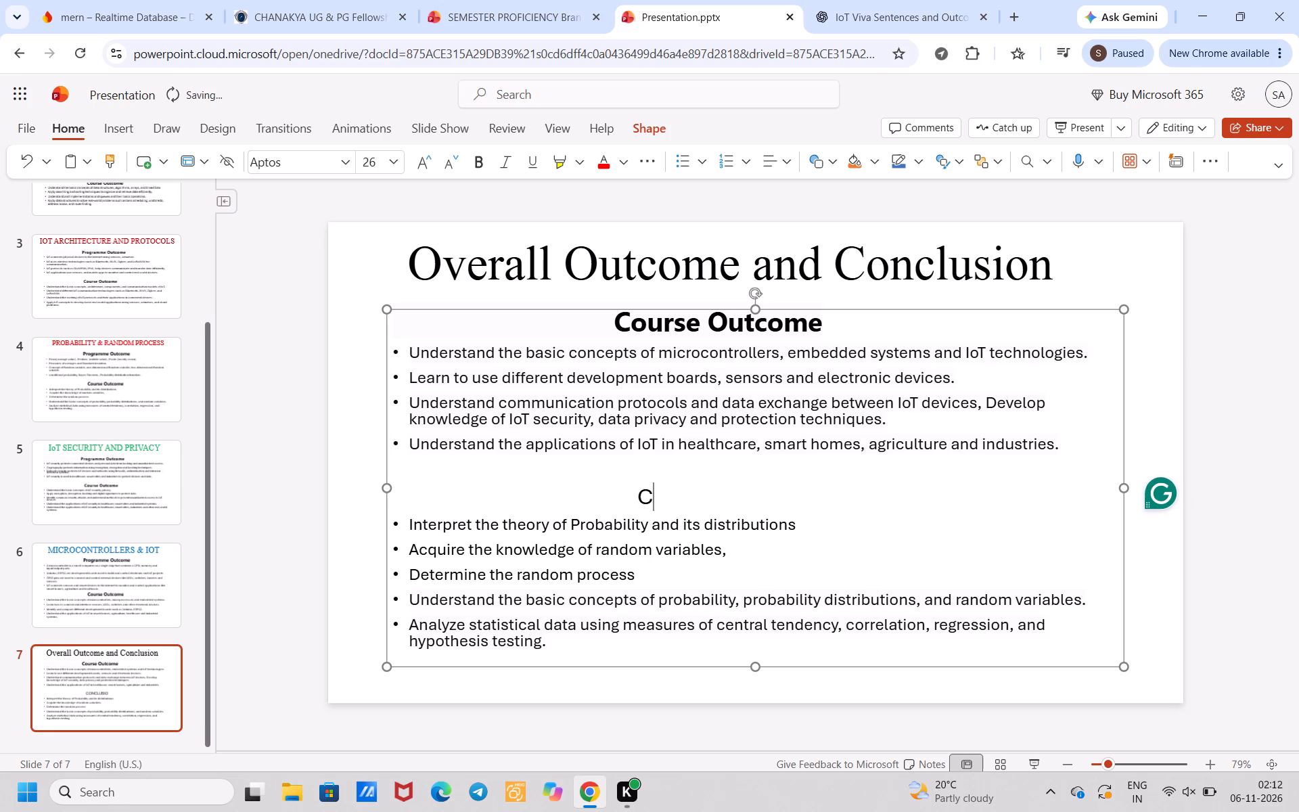
text(onclusion)
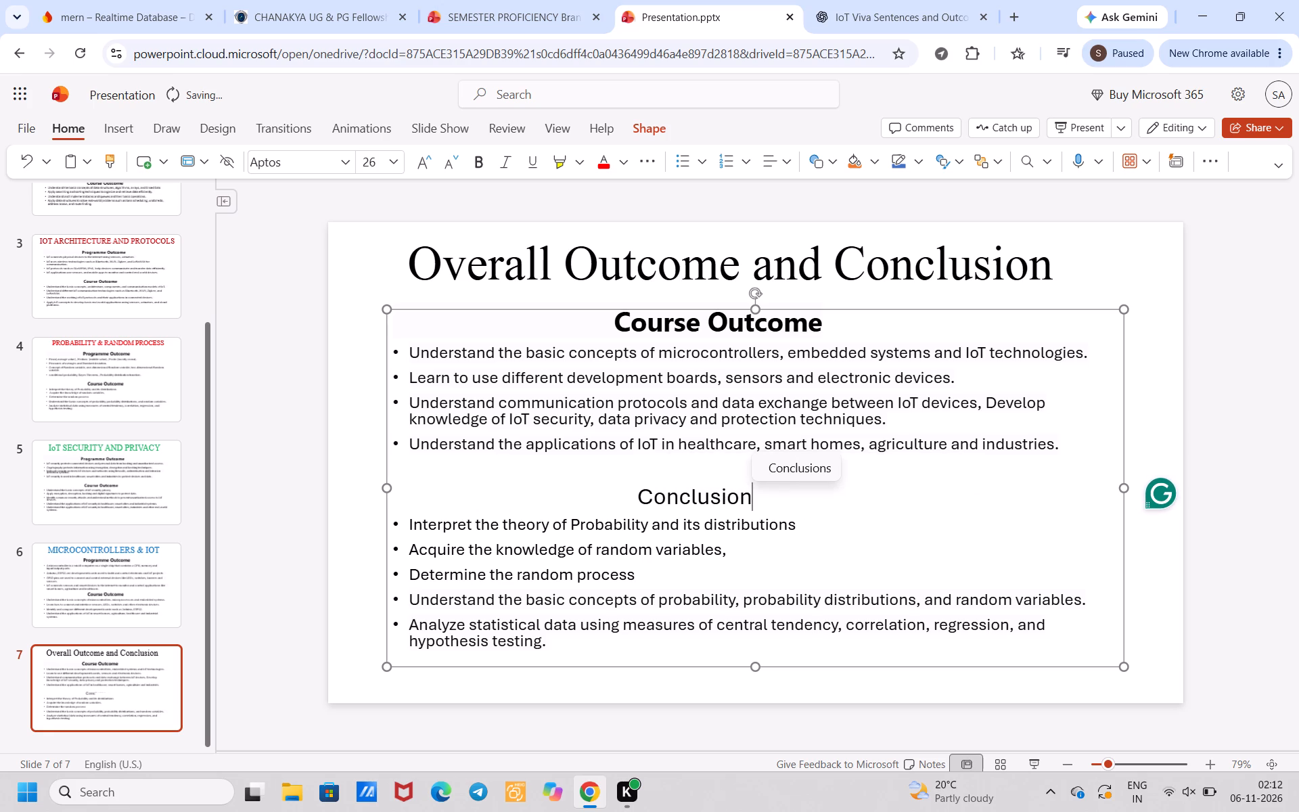
Make the Conclusion heading bold and set its font to Segoe UI Bold, like the Course Outcome heading.
drag(642, 495, 809, 484)
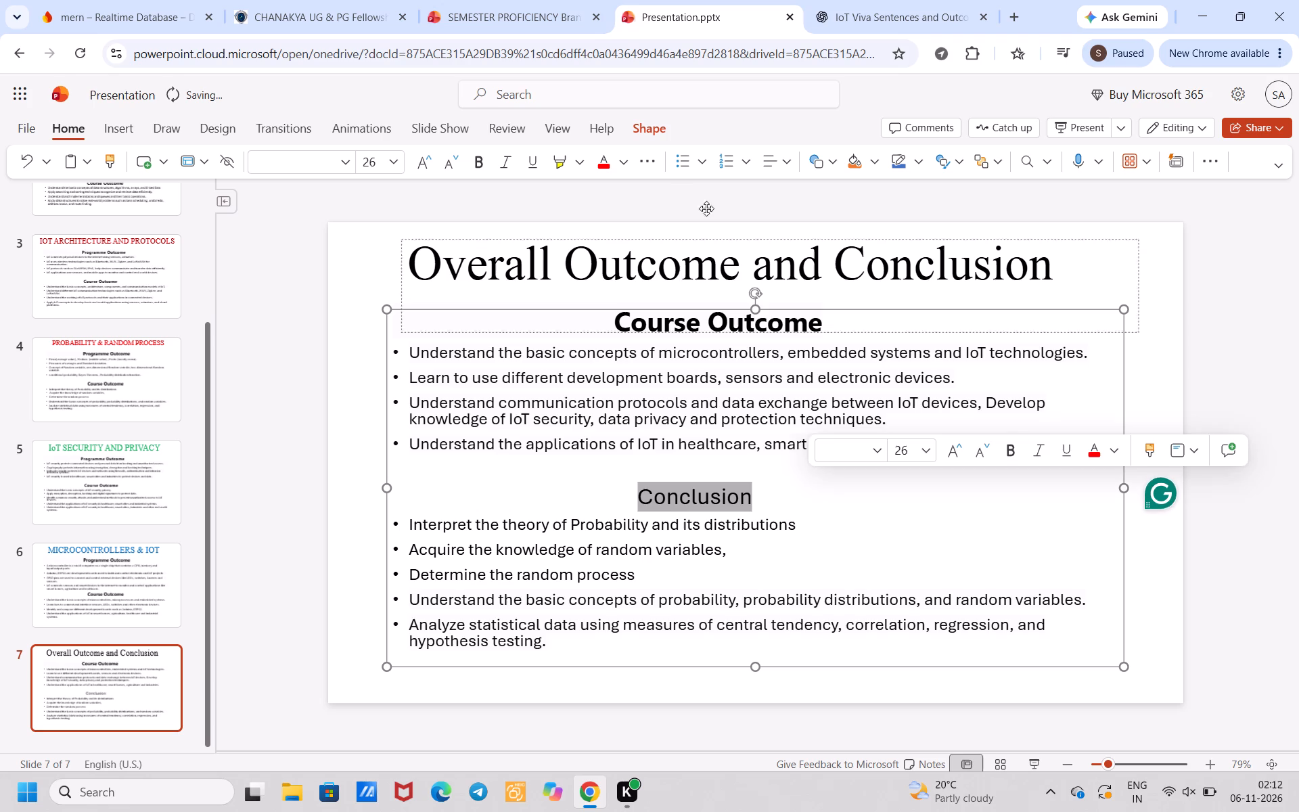
click(474, 158)
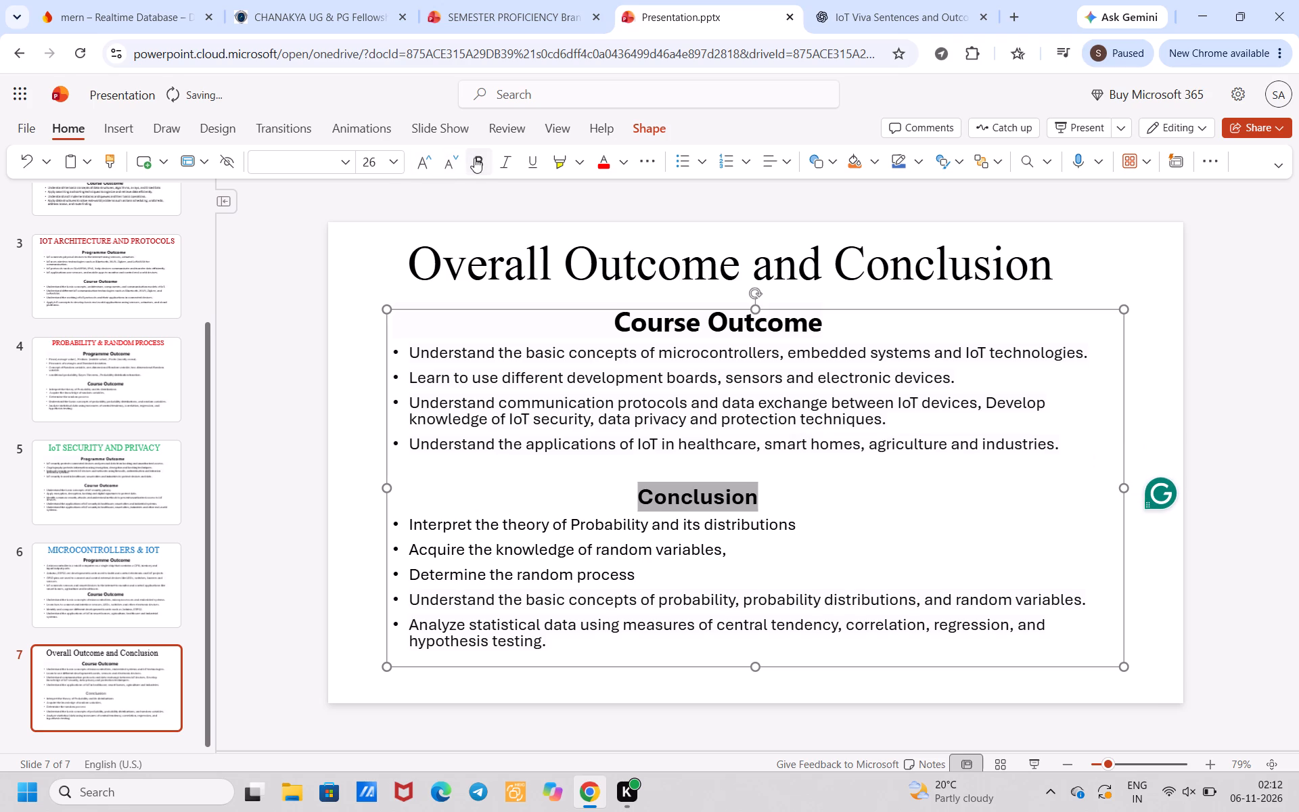
click(710, 323)
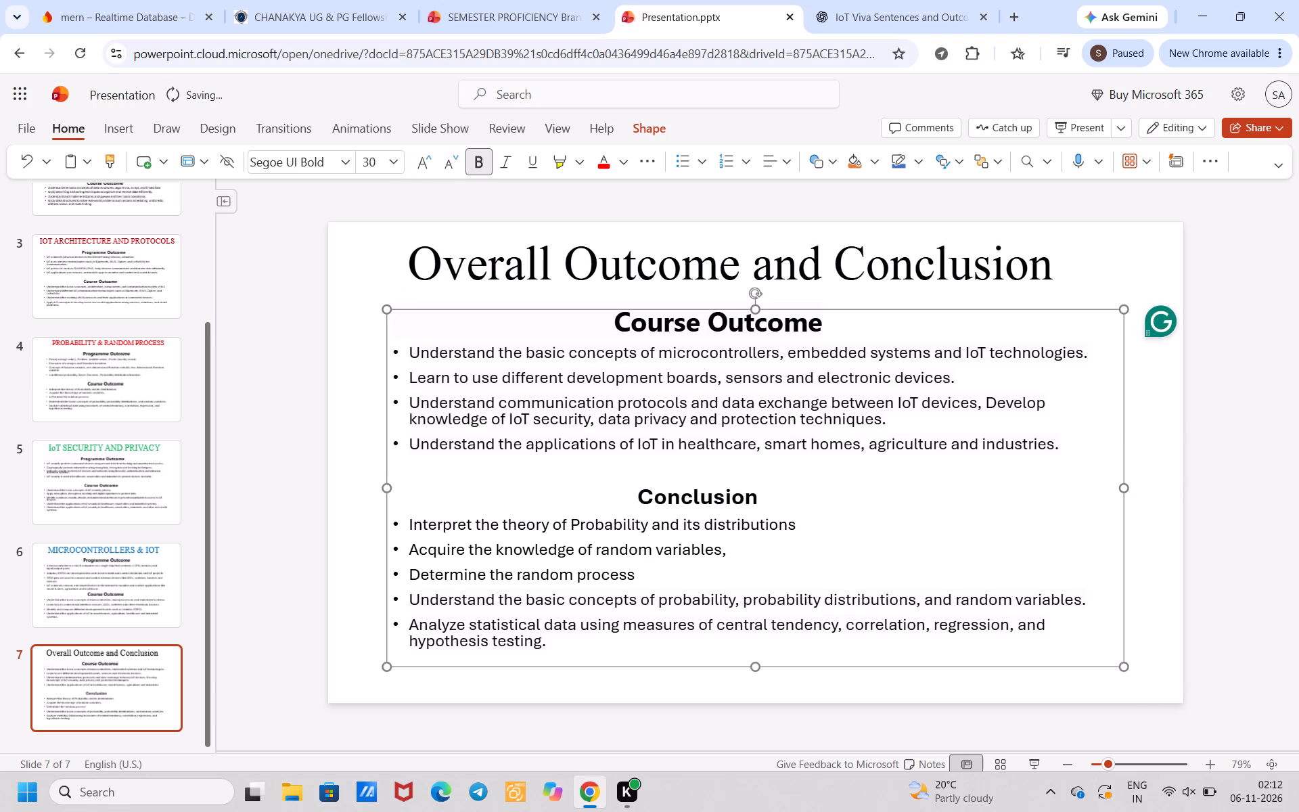
drag(637, 489, 801, 492)
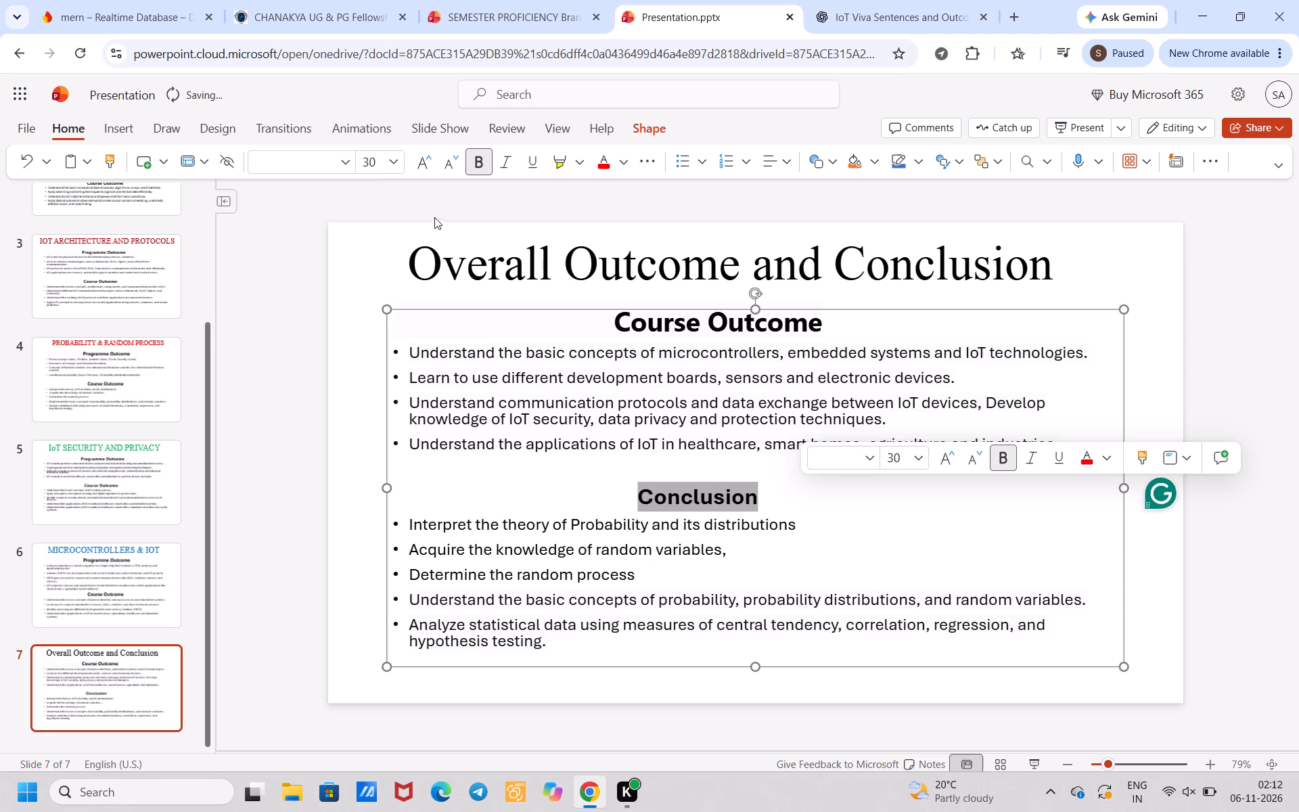
click(350, 160)
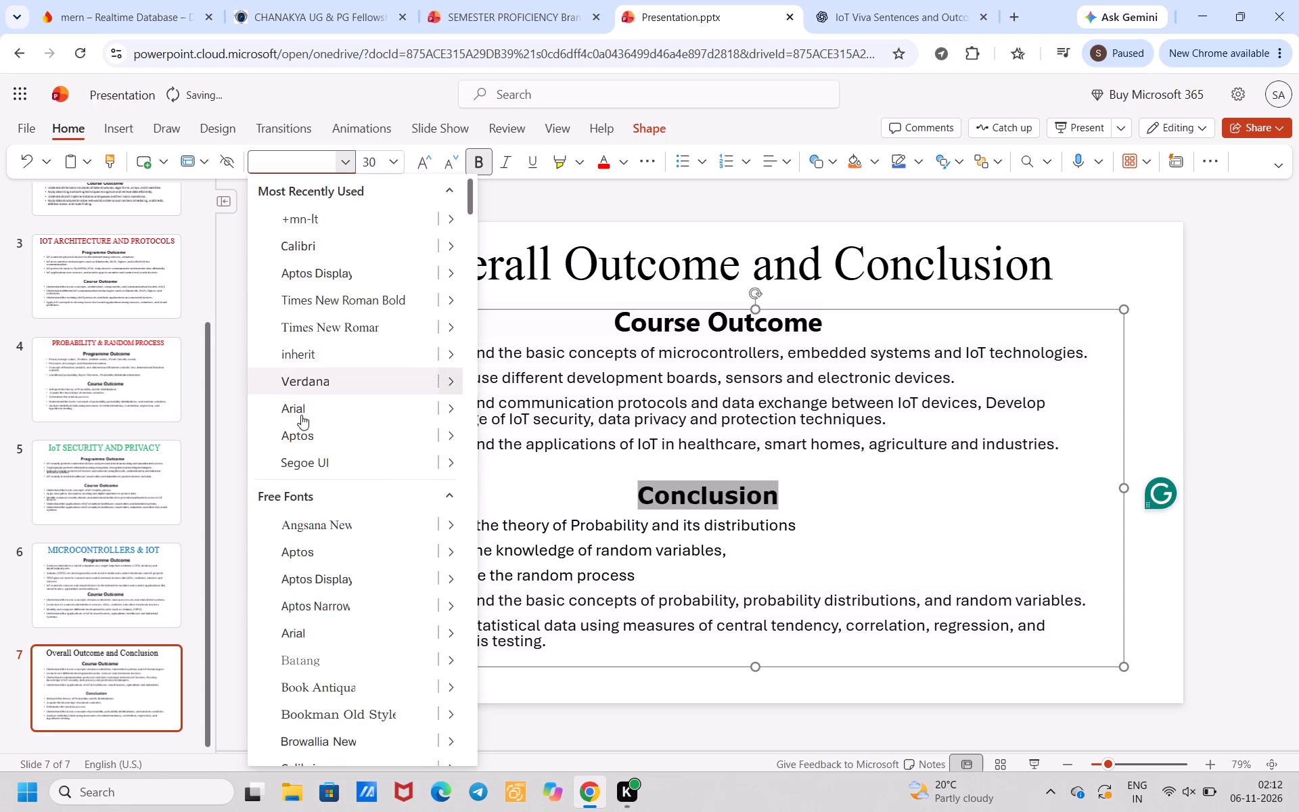
click(341, 455)
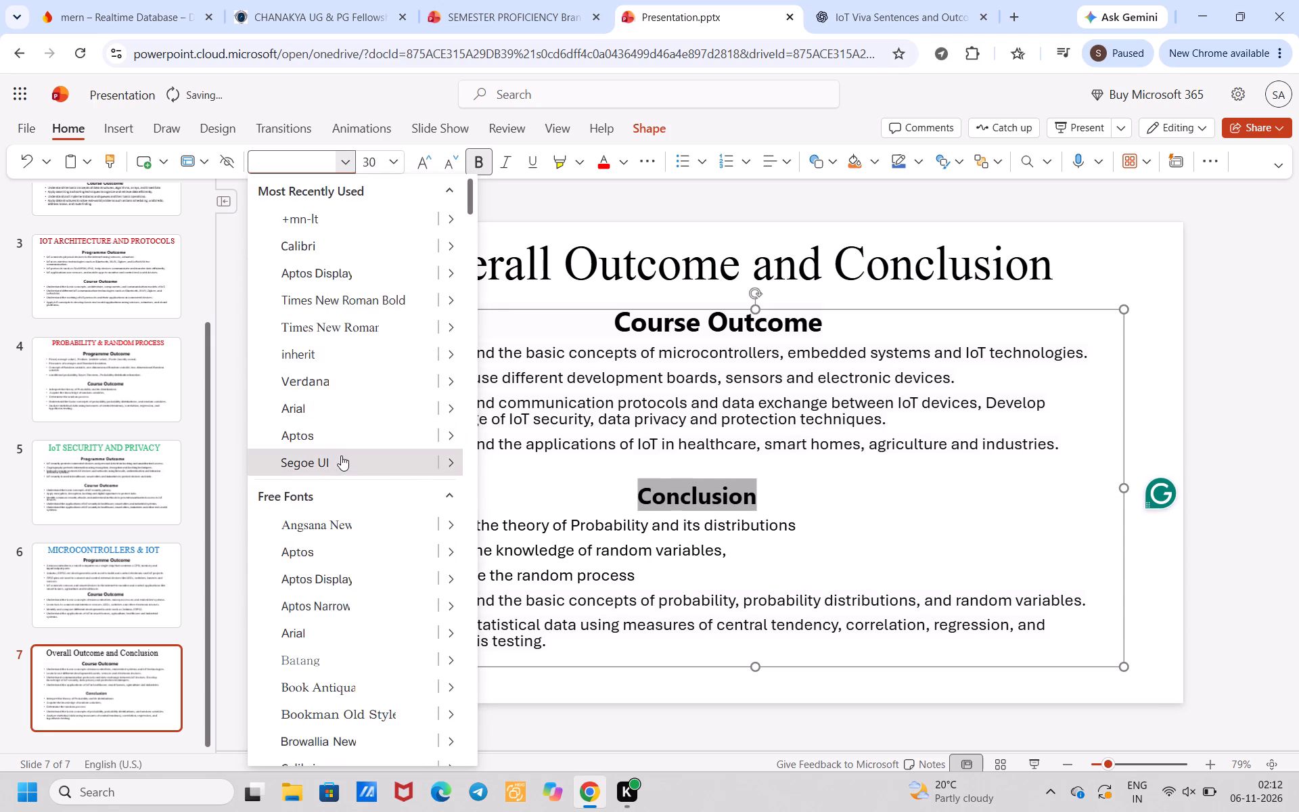
click(638, 328)
click(648, 315)
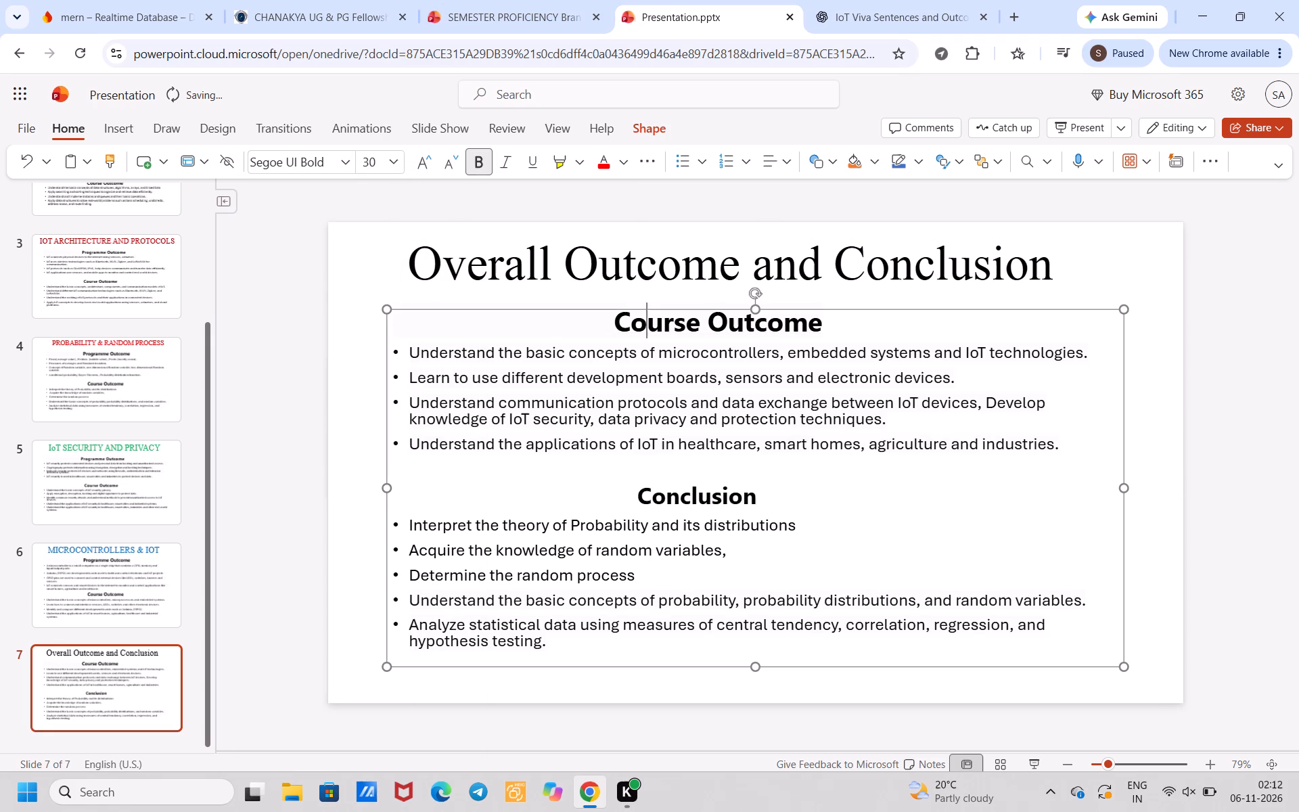
click(387, 166)
click(387, 166)
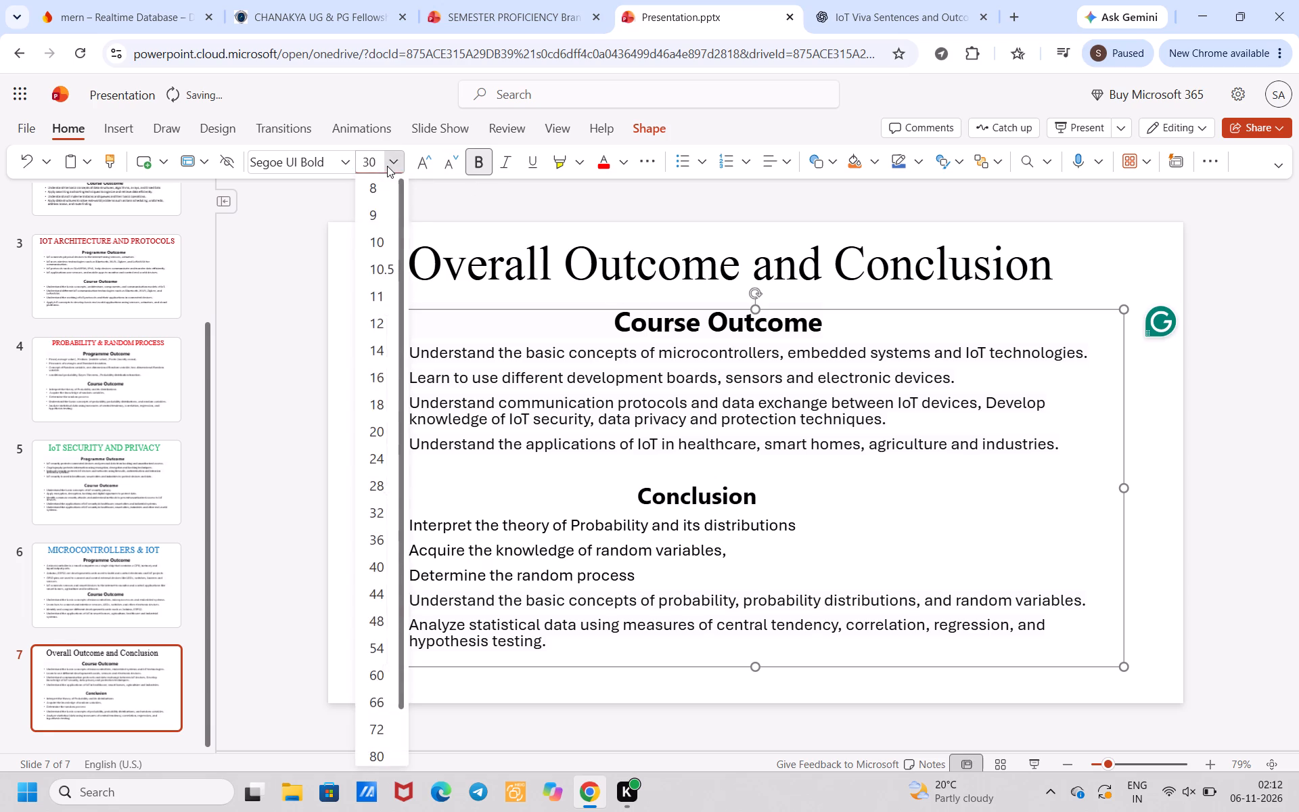
click(651, 504)
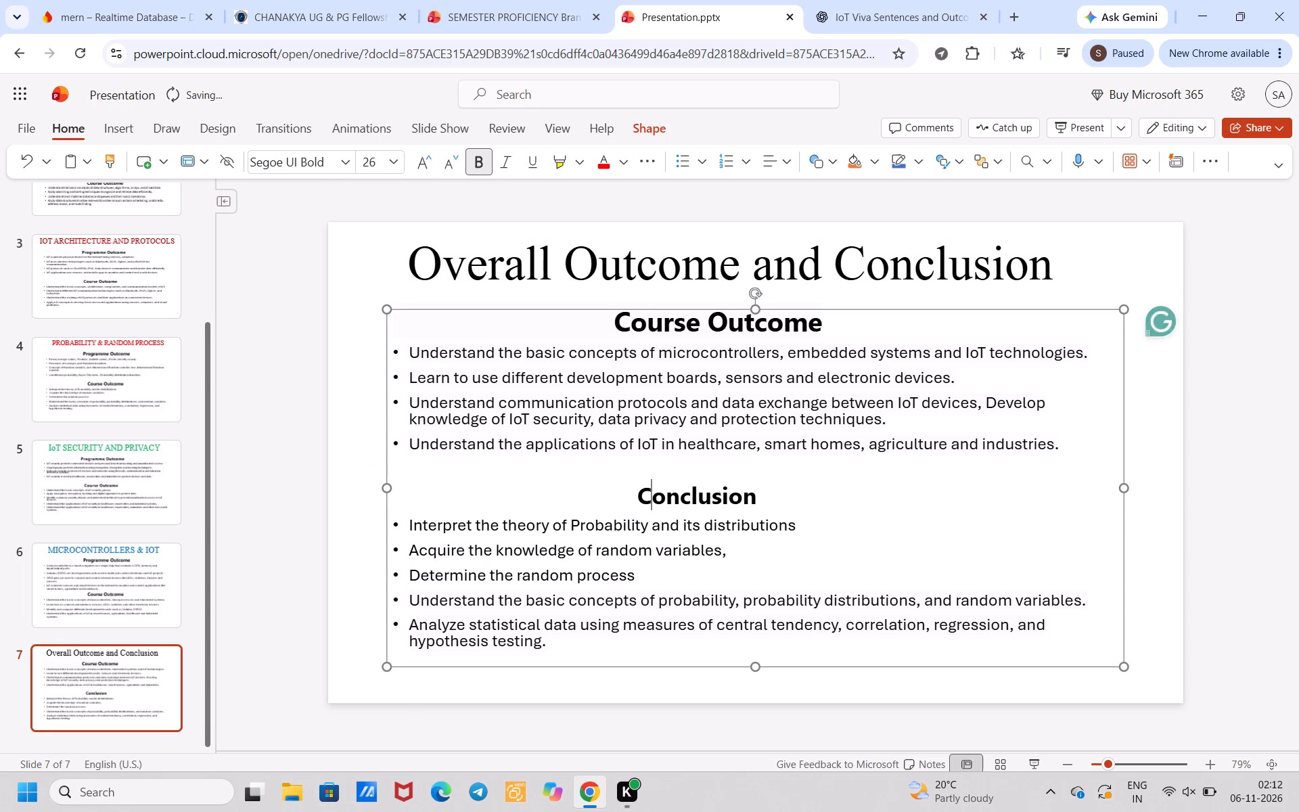
drag(639, 494, 802, 491)
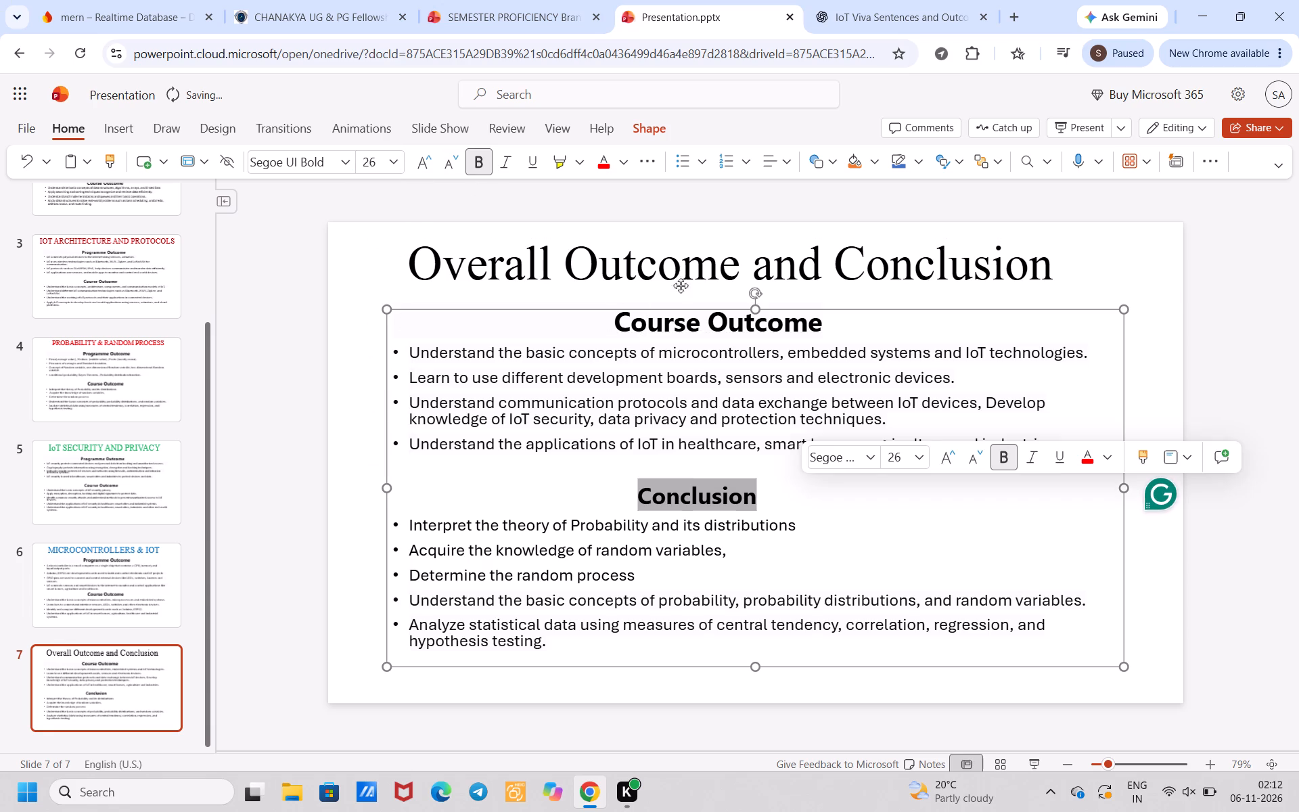
click(397, 165)
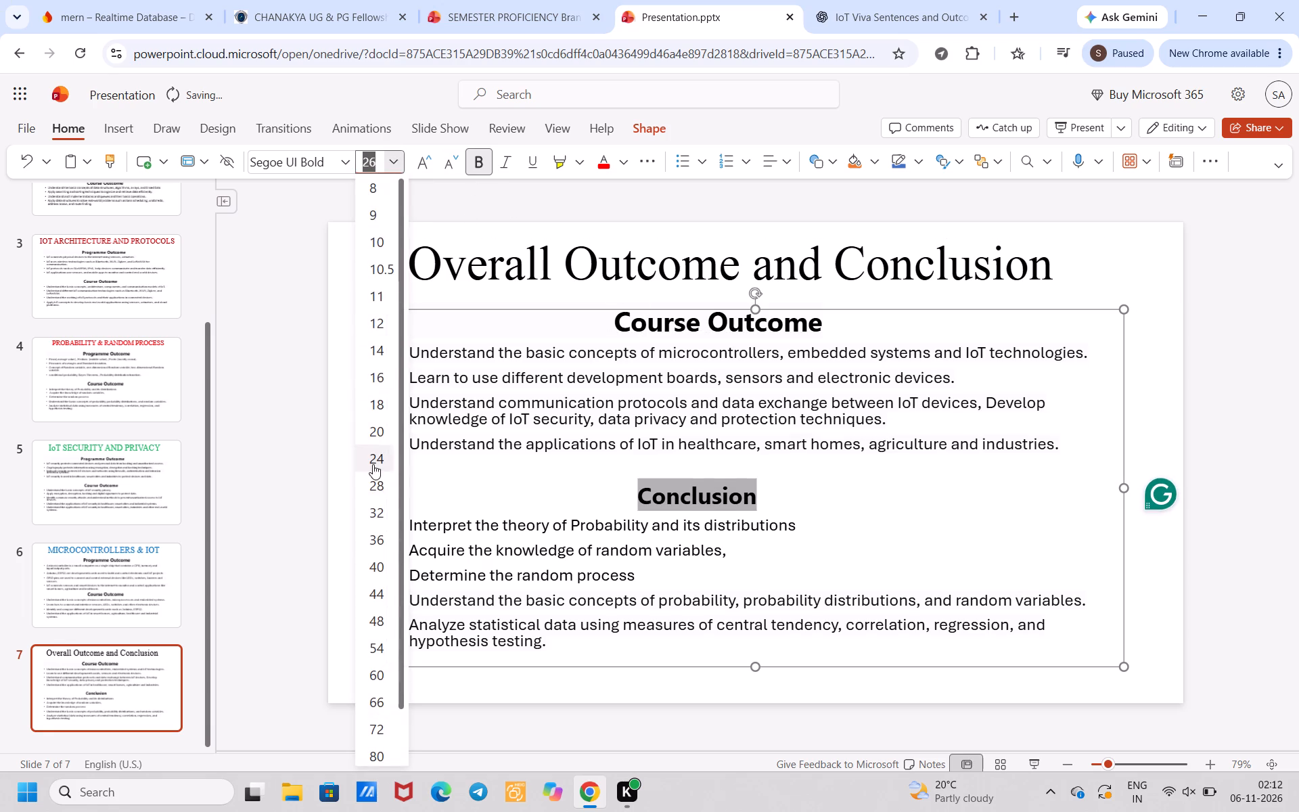
click(382, 504)
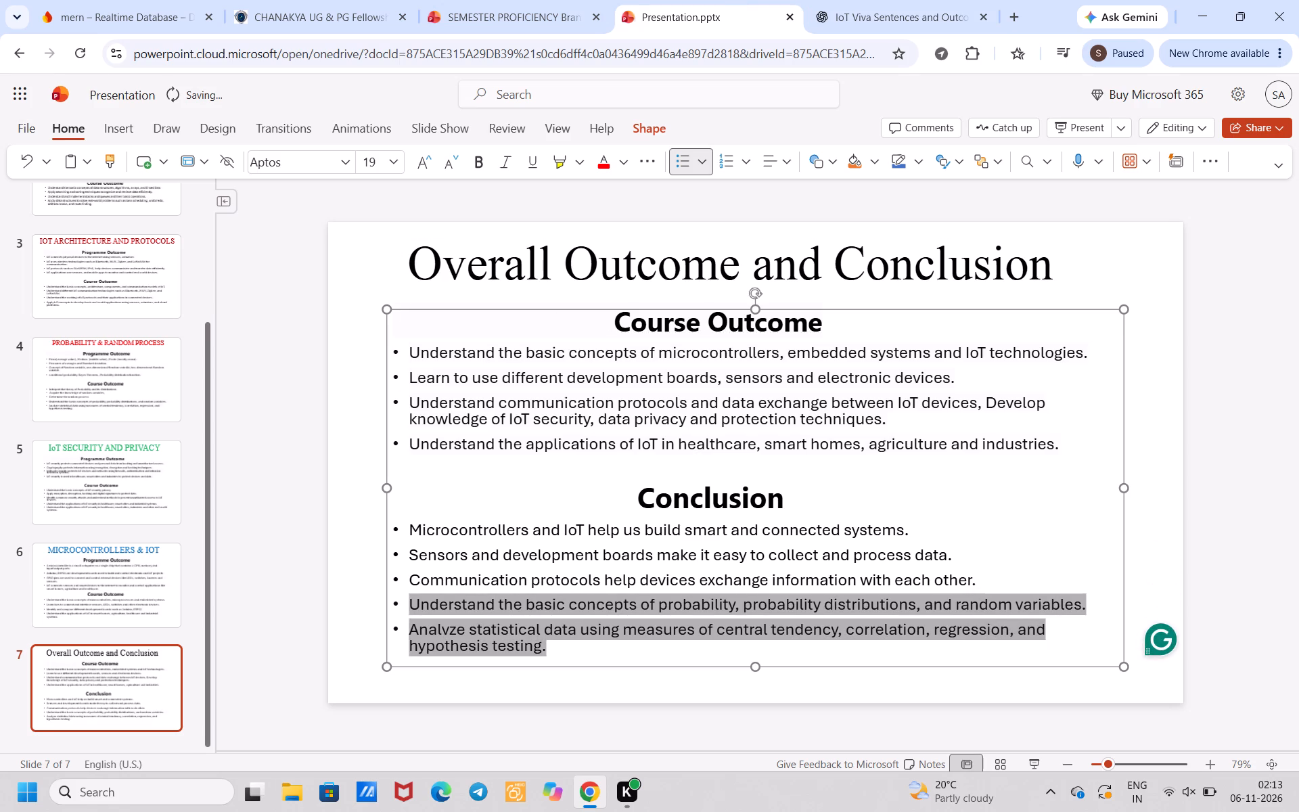
key(ctrl+v)
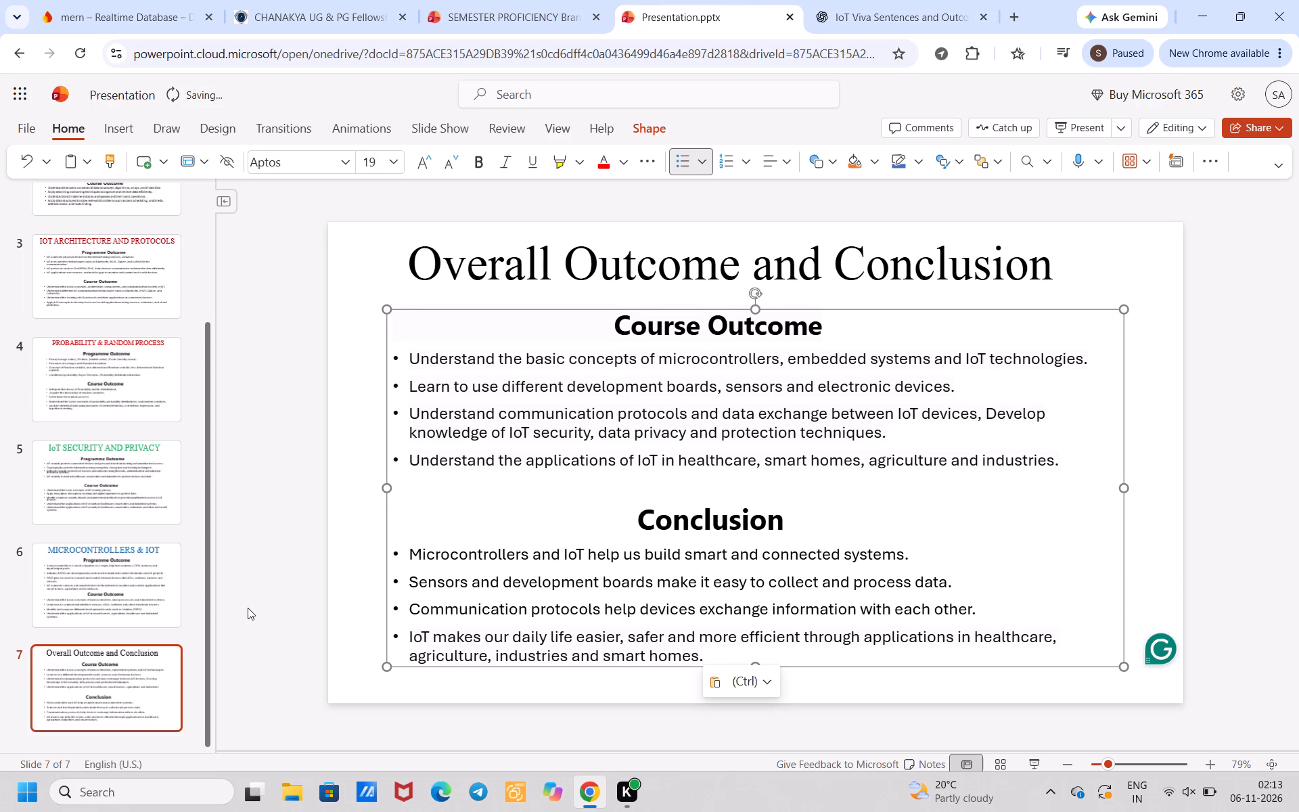
click(252, 604)
Review the presentation's slides from the title slide through Overall Outcome and Conclusion, checking their headings and bullets.
scroll(55, 414, up, 7)
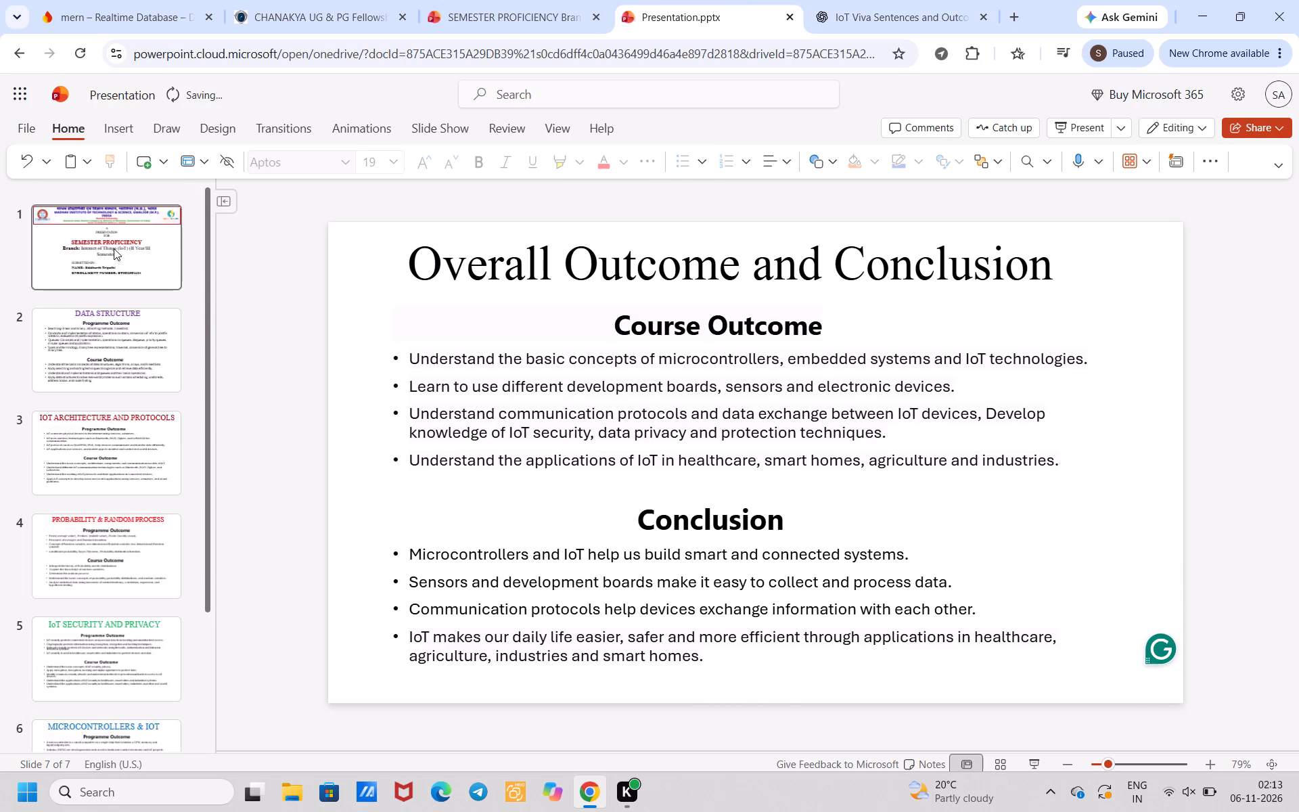
click(114, 248)
click(126, 346)
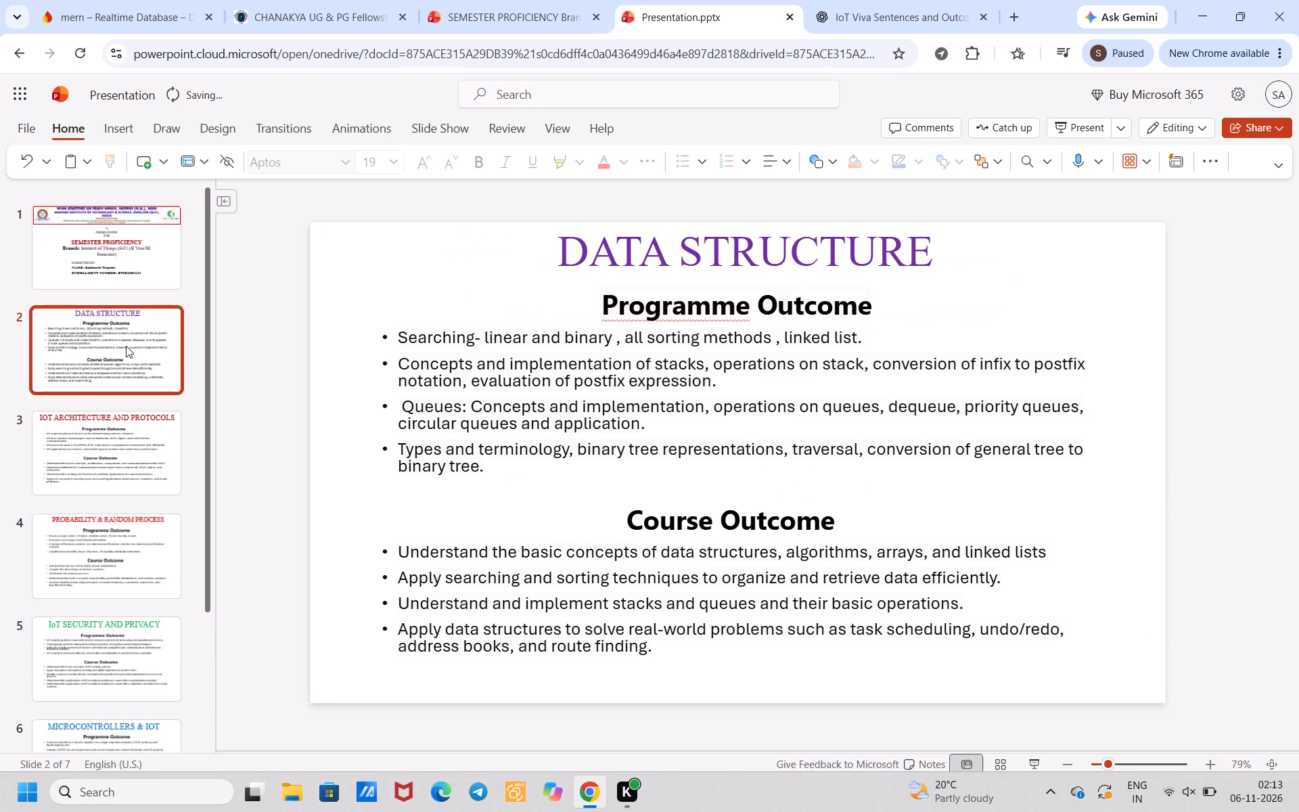
click(145, 441)
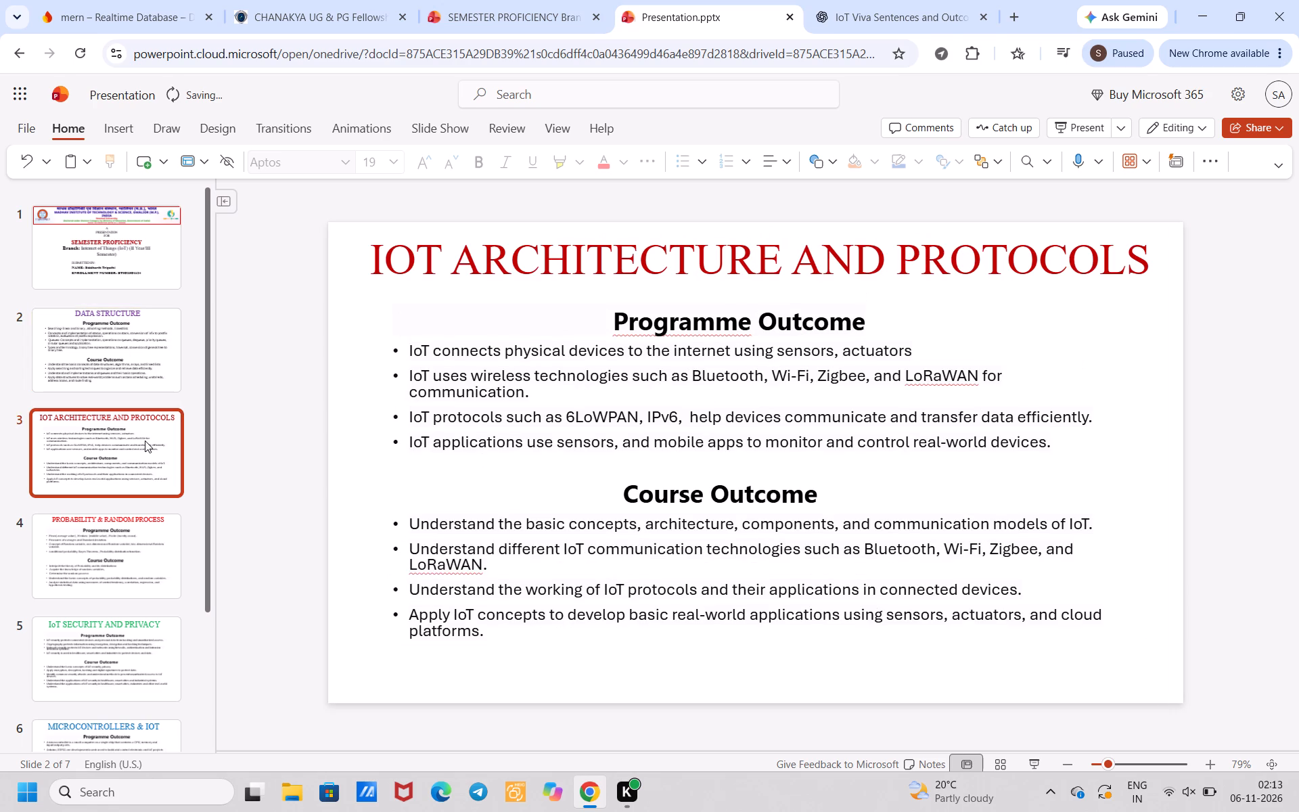
click(125, 568)
scroll(125, 568, down, 3)
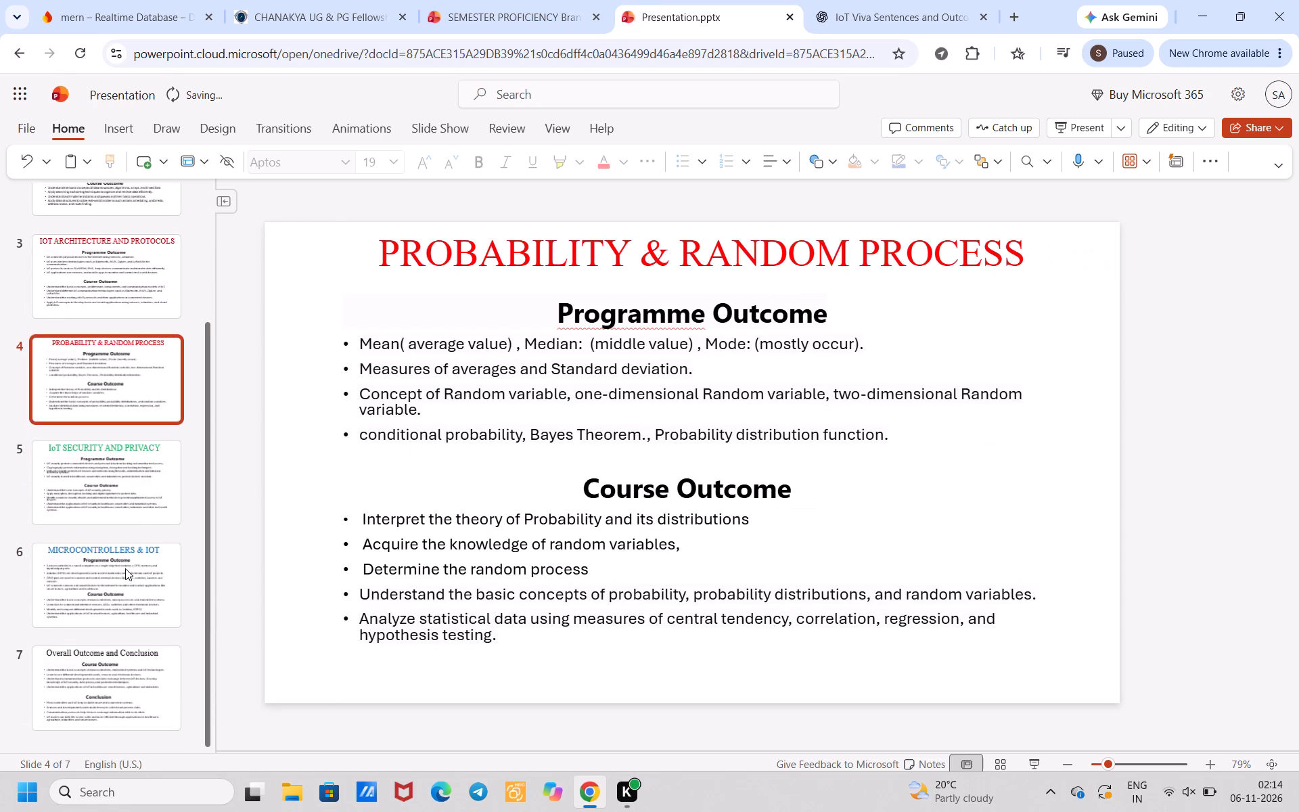
click(136, 491)
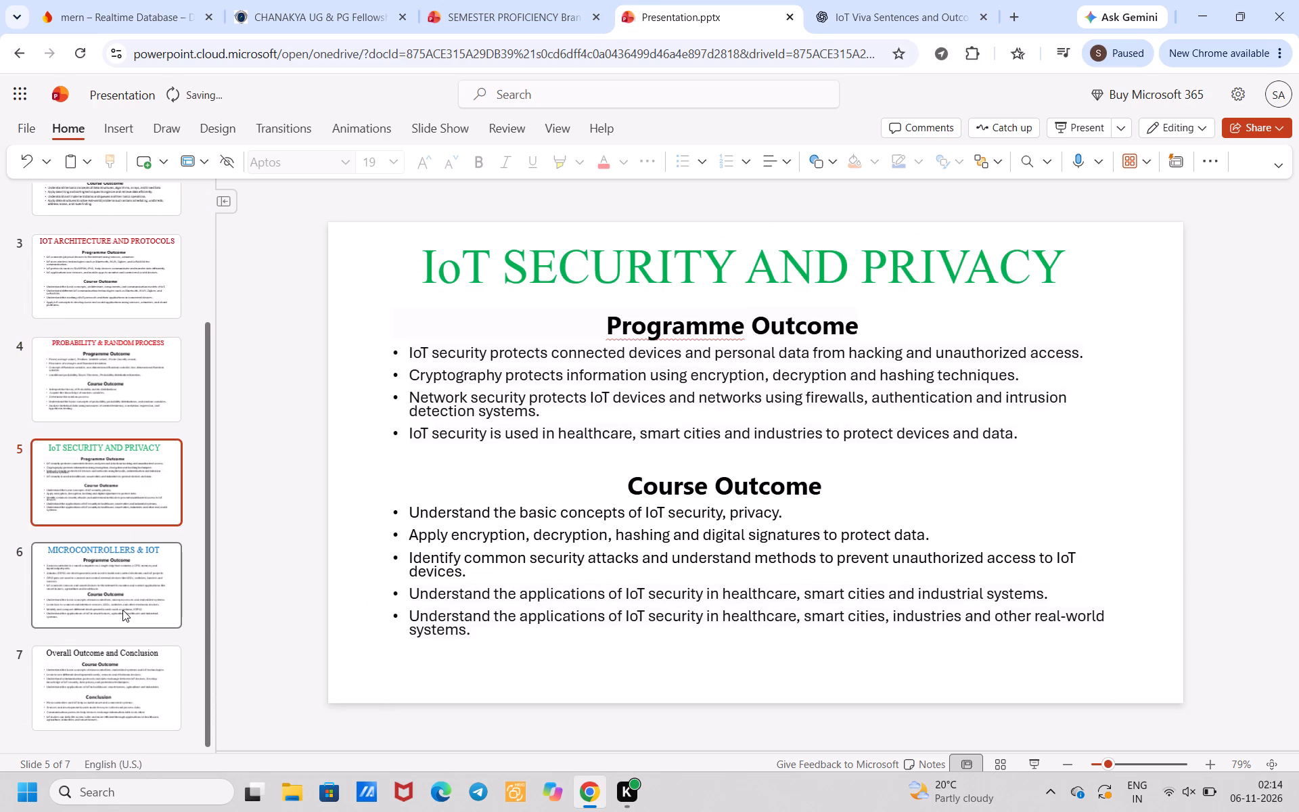
click(122, 610)
click(113, 666)
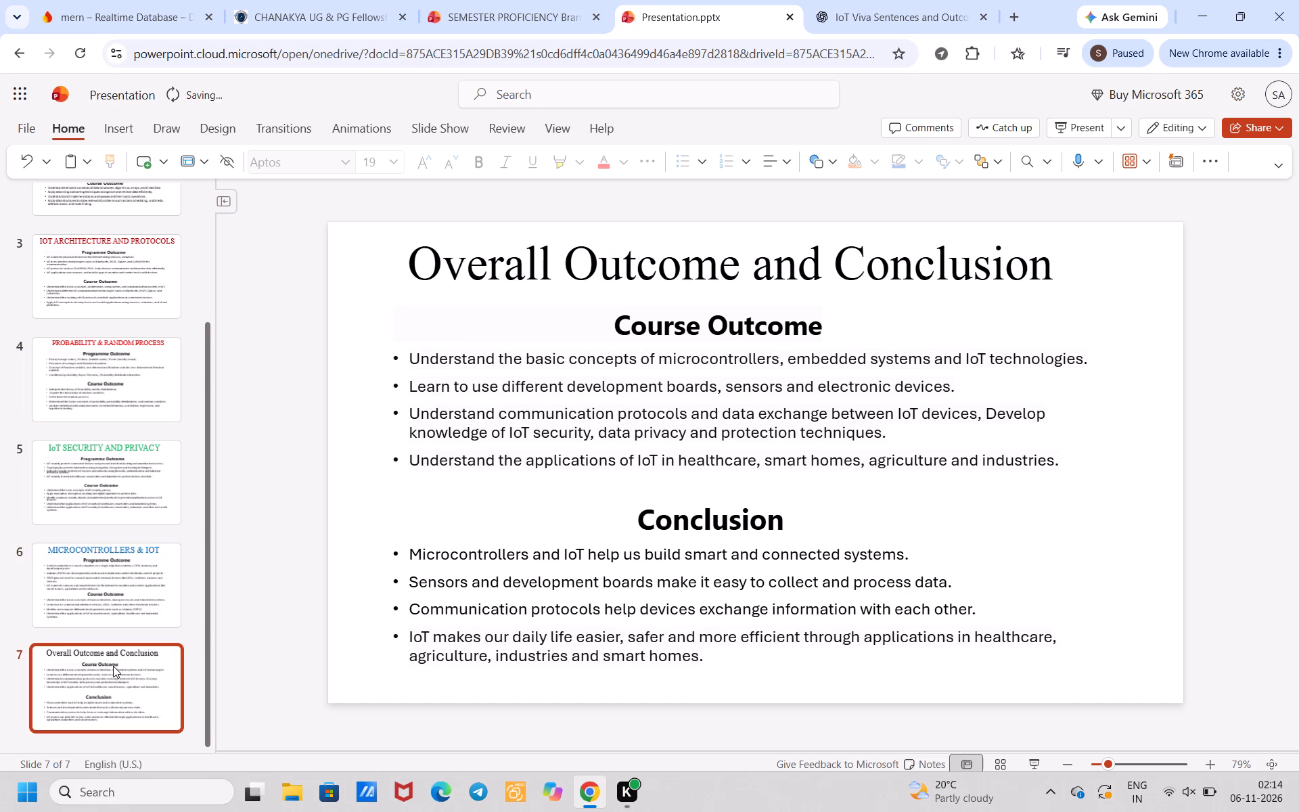
scroll(103, 371, up, 8)
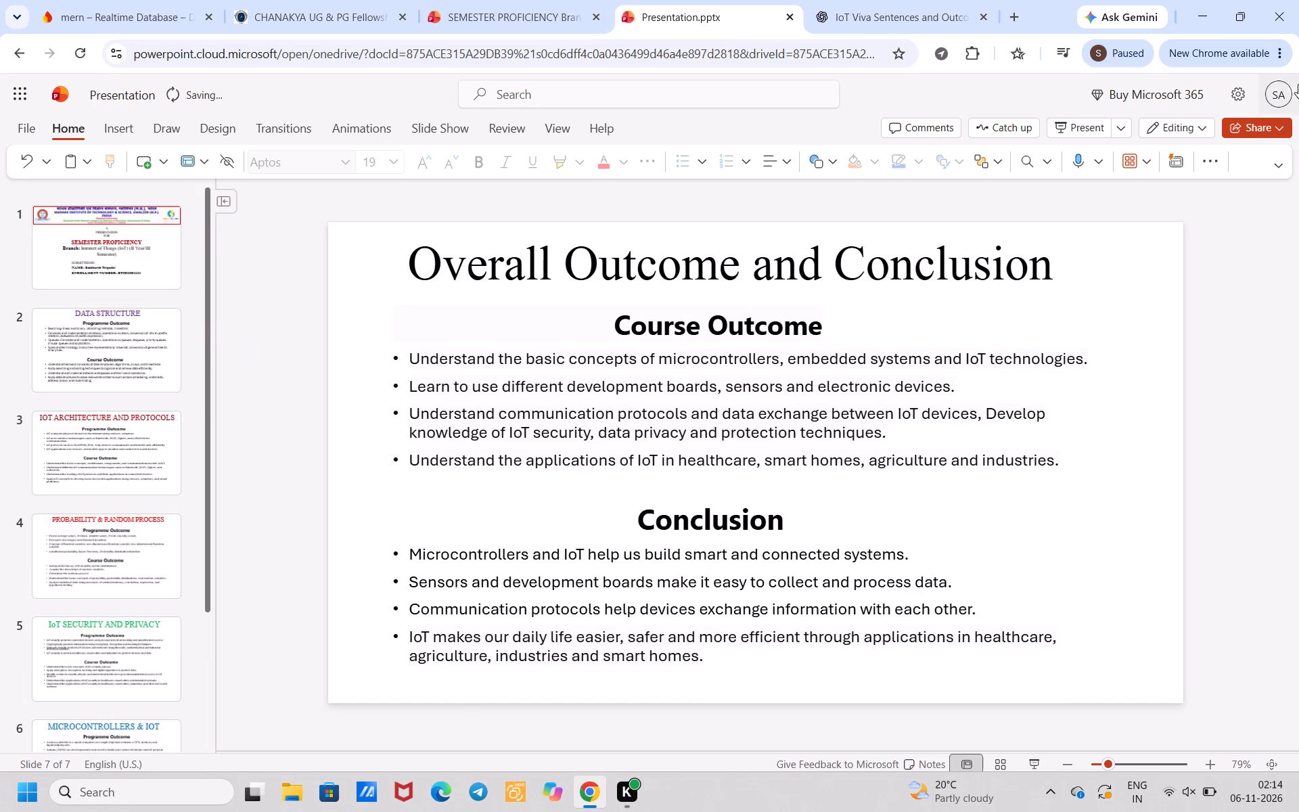
Export the finished presentation as a PDF and download the file.
click(1246, 127)
click(32, 118)
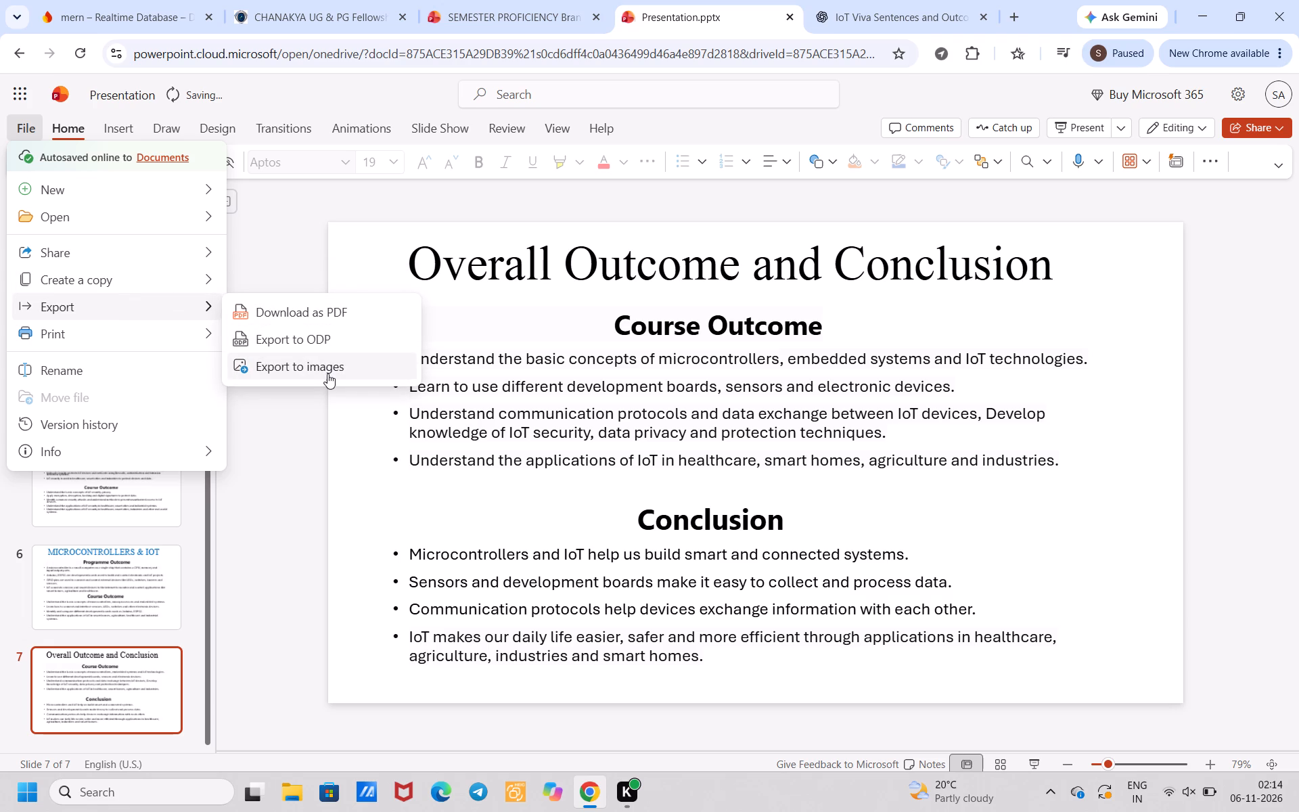
click(351, 307)
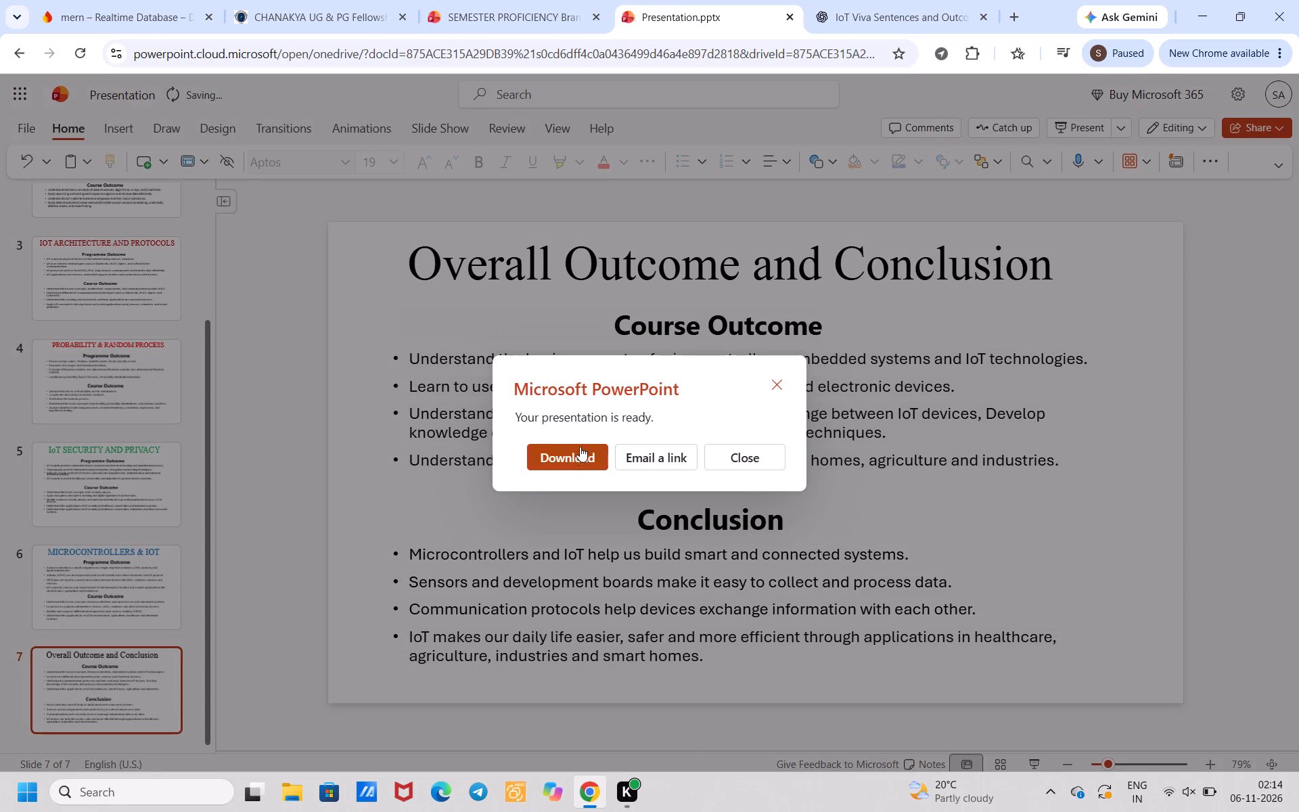
click(579, 444)
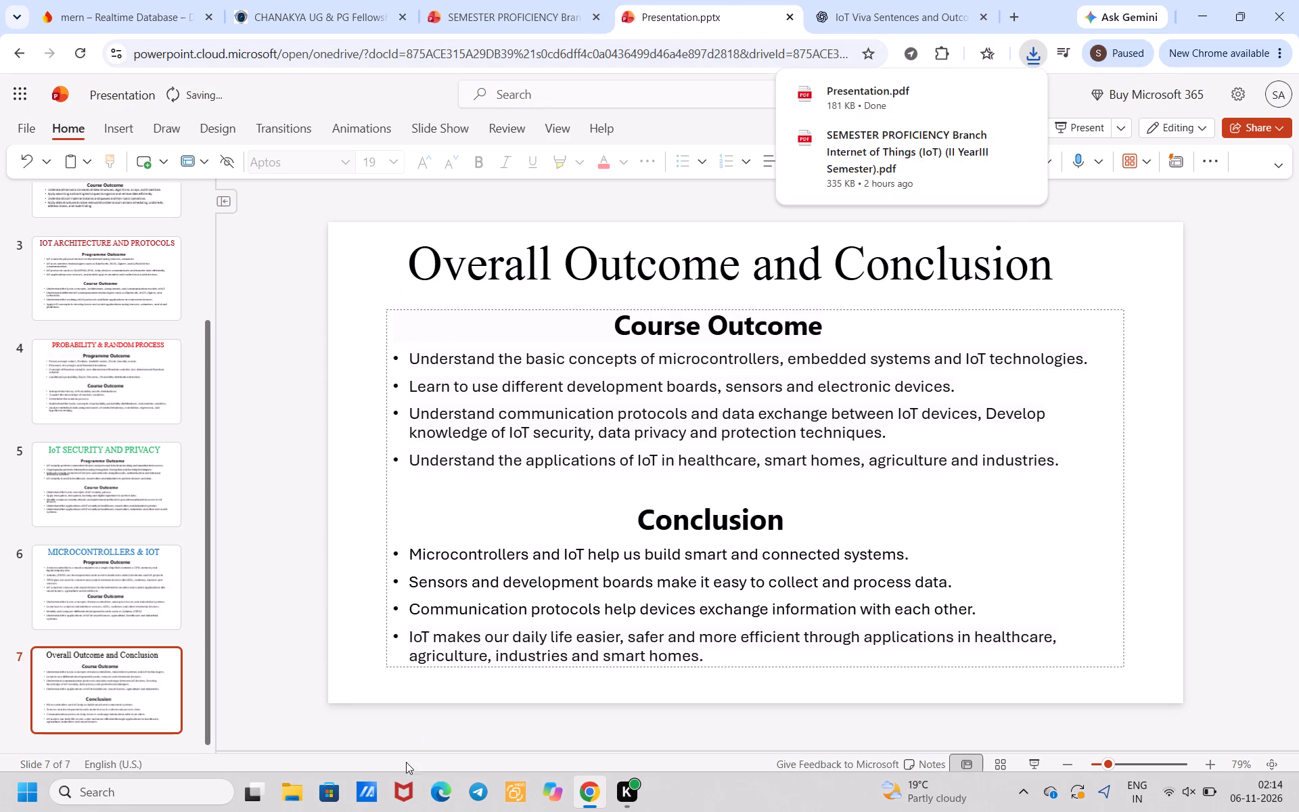
Switch to File Explorer and open the Downloads folder to look for the exported presentation PDF.
click(279, 807)
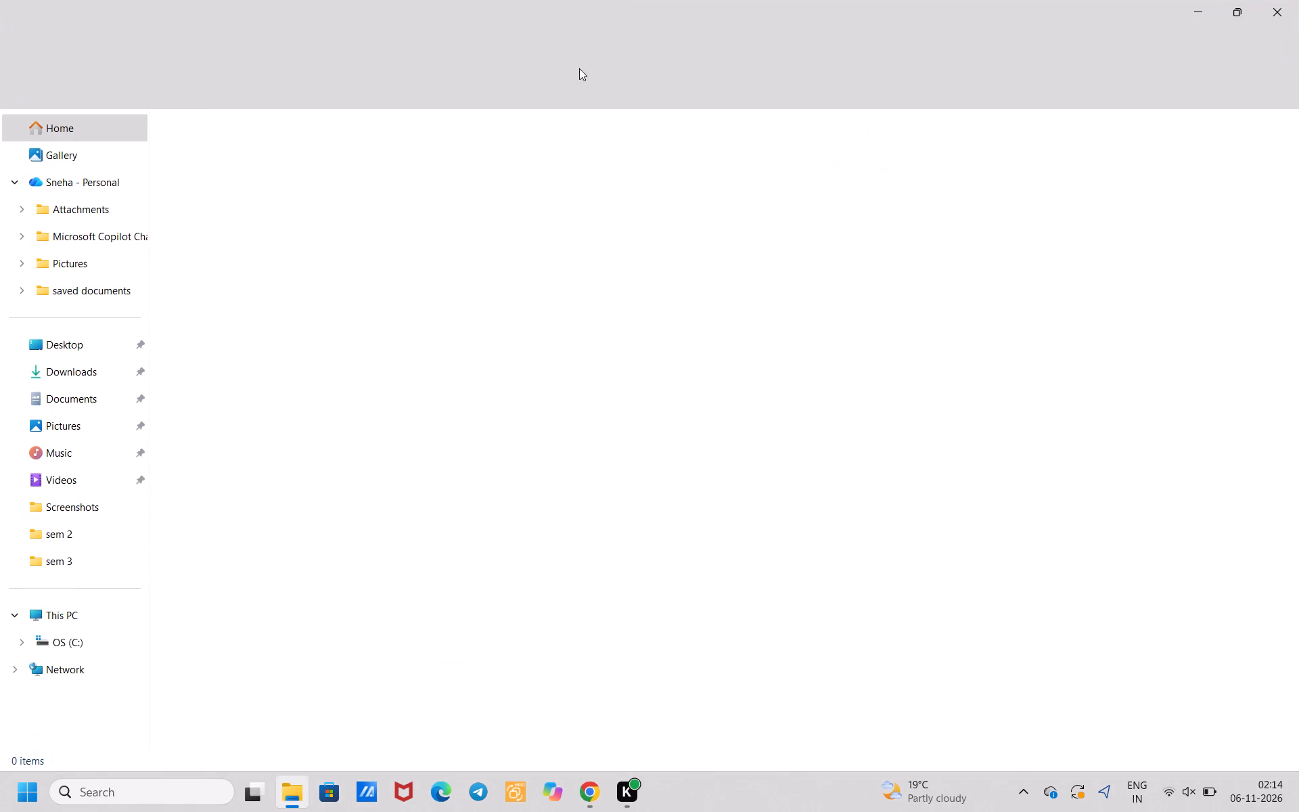
click(70, 390)
click(91, 361)
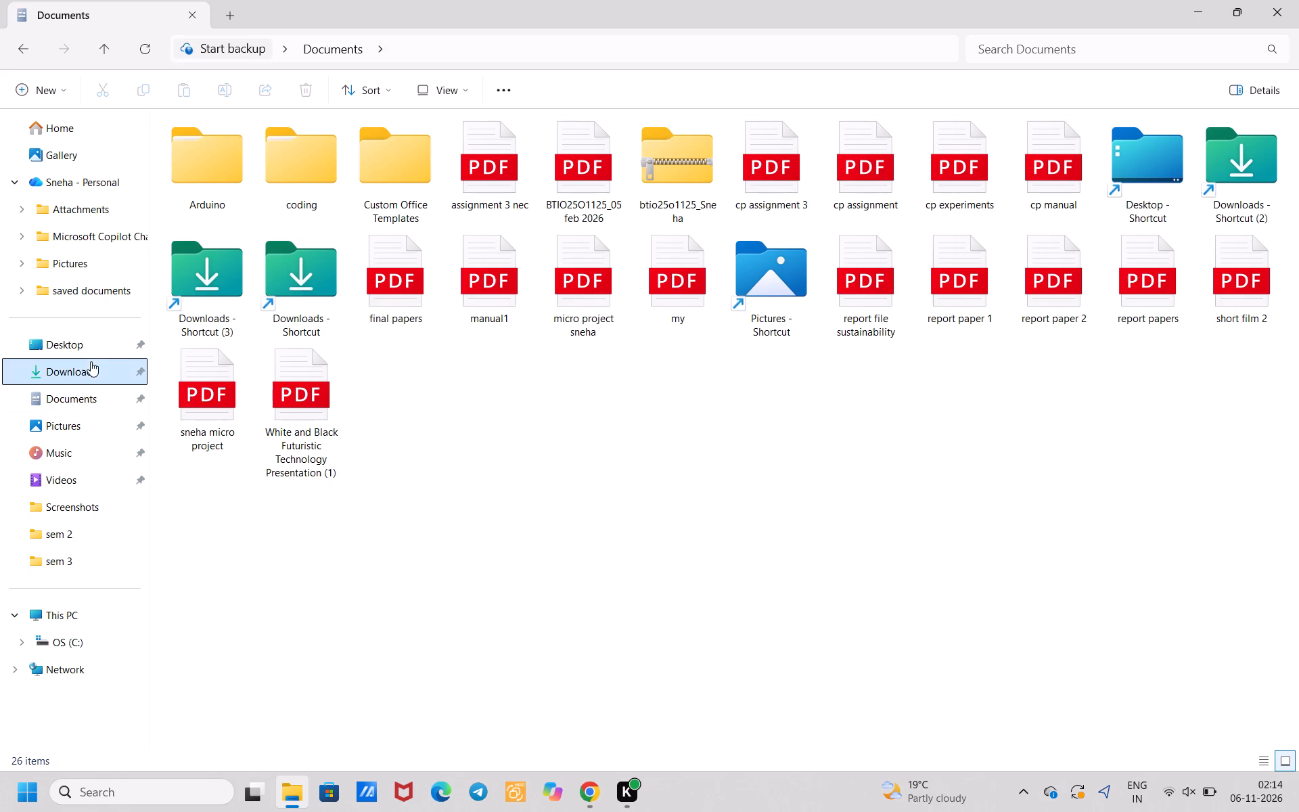
Return to Chrome and open a new browser tab.
click(576, 777)
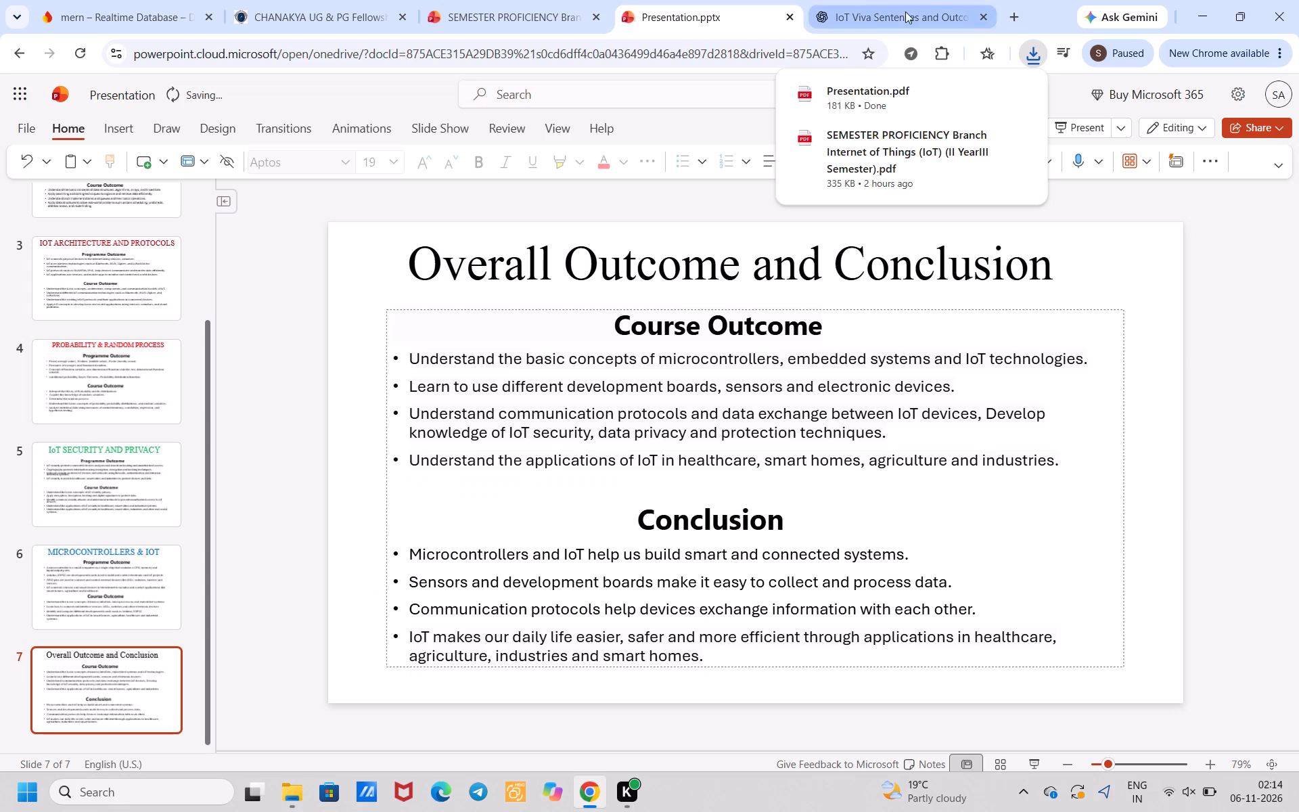
click(1009, 16)
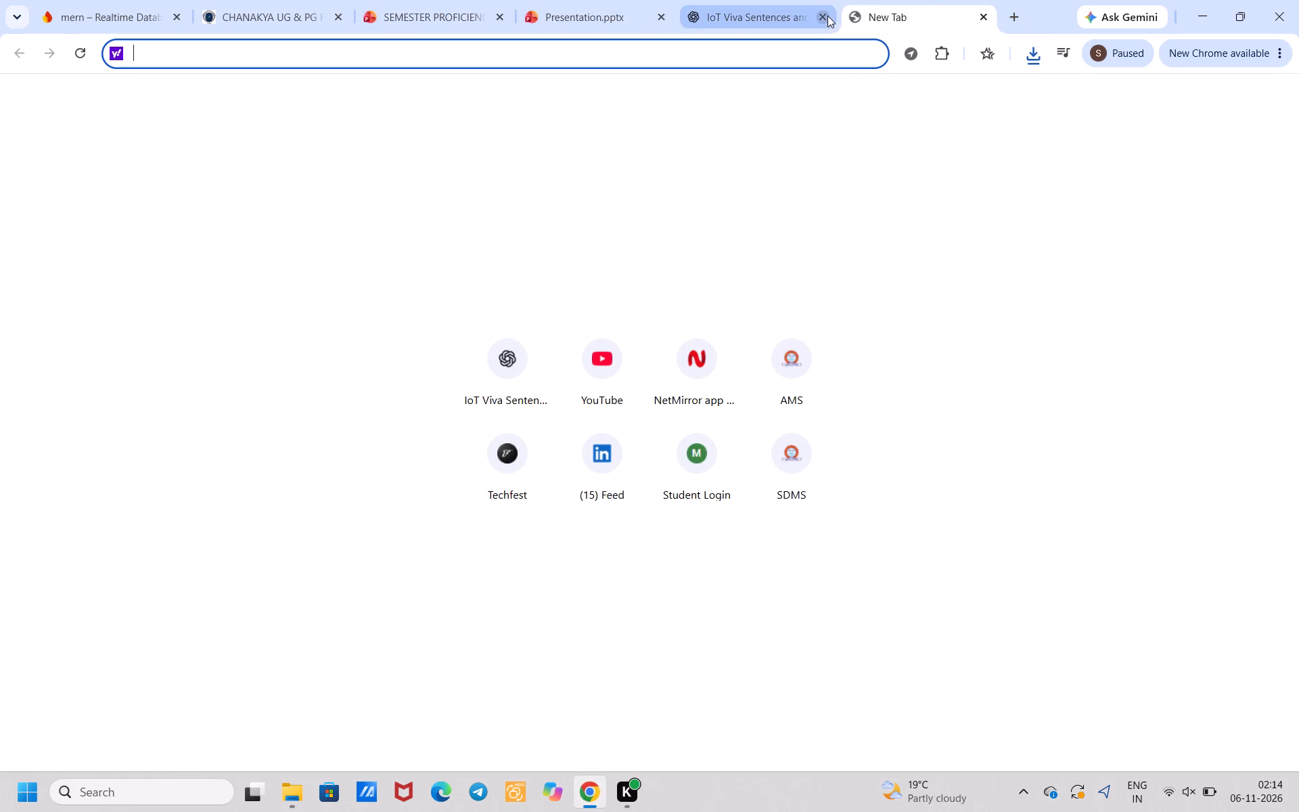
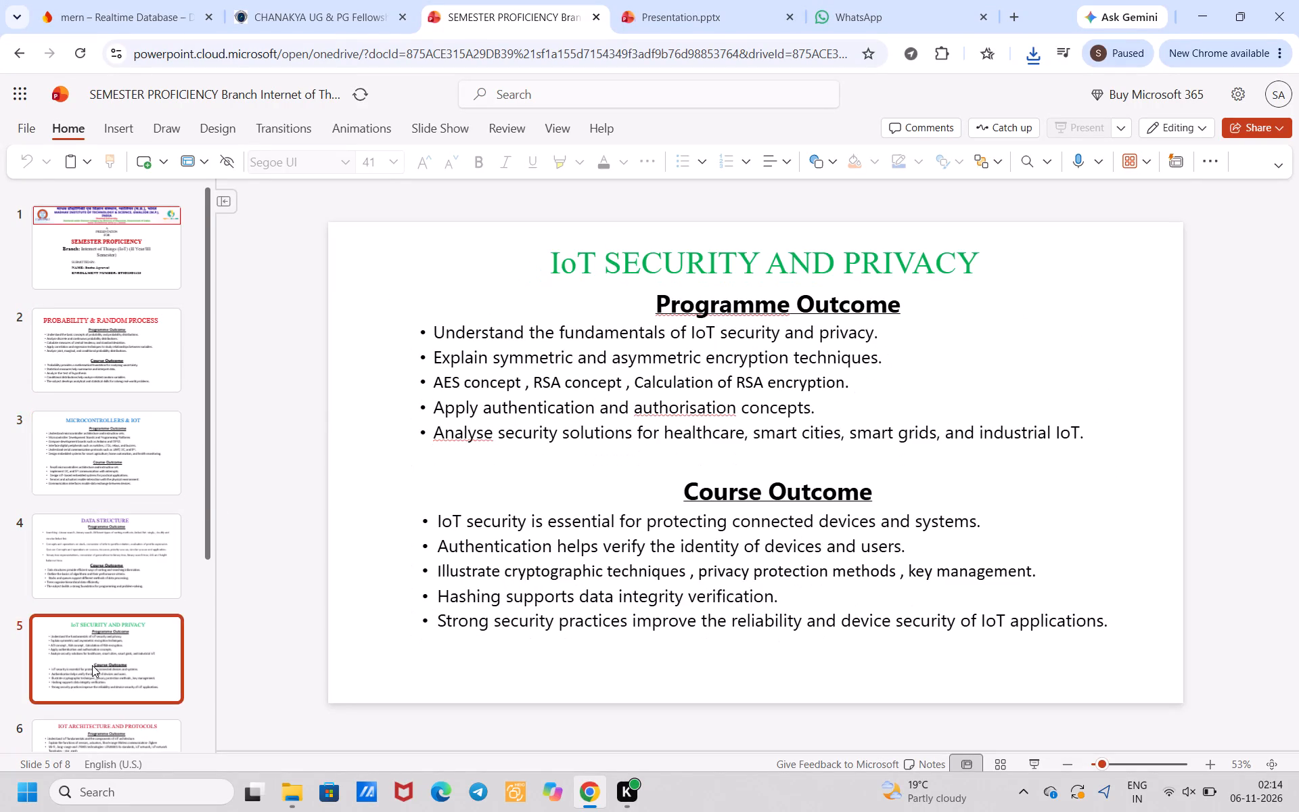
Check the SEMESTER PROFICIENCY deck's slides through THANK YOU, and add a new slide after Overall Outcome and Conclusion in Presentation.pptx.
scroll(92, 665, down, 4)
click(106, 489)
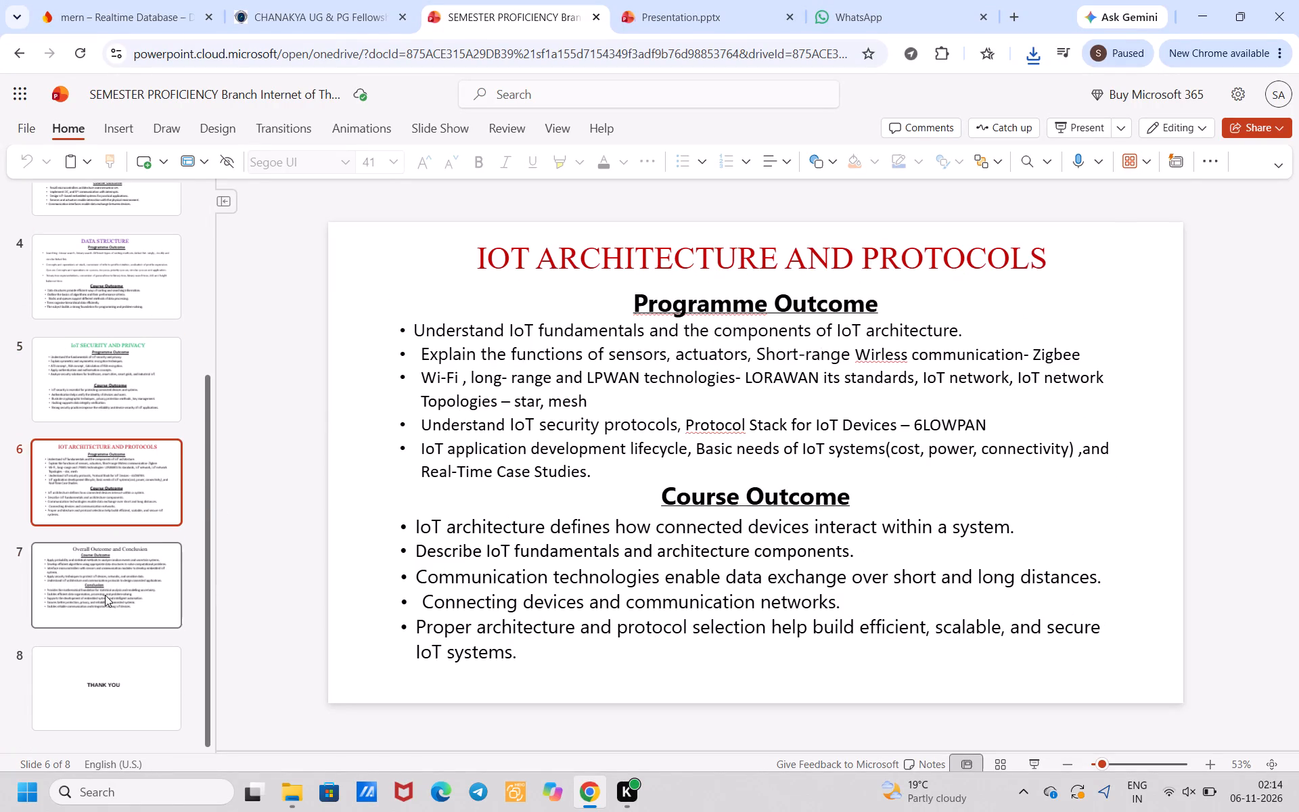
click(105, 595)
click(108, 669)
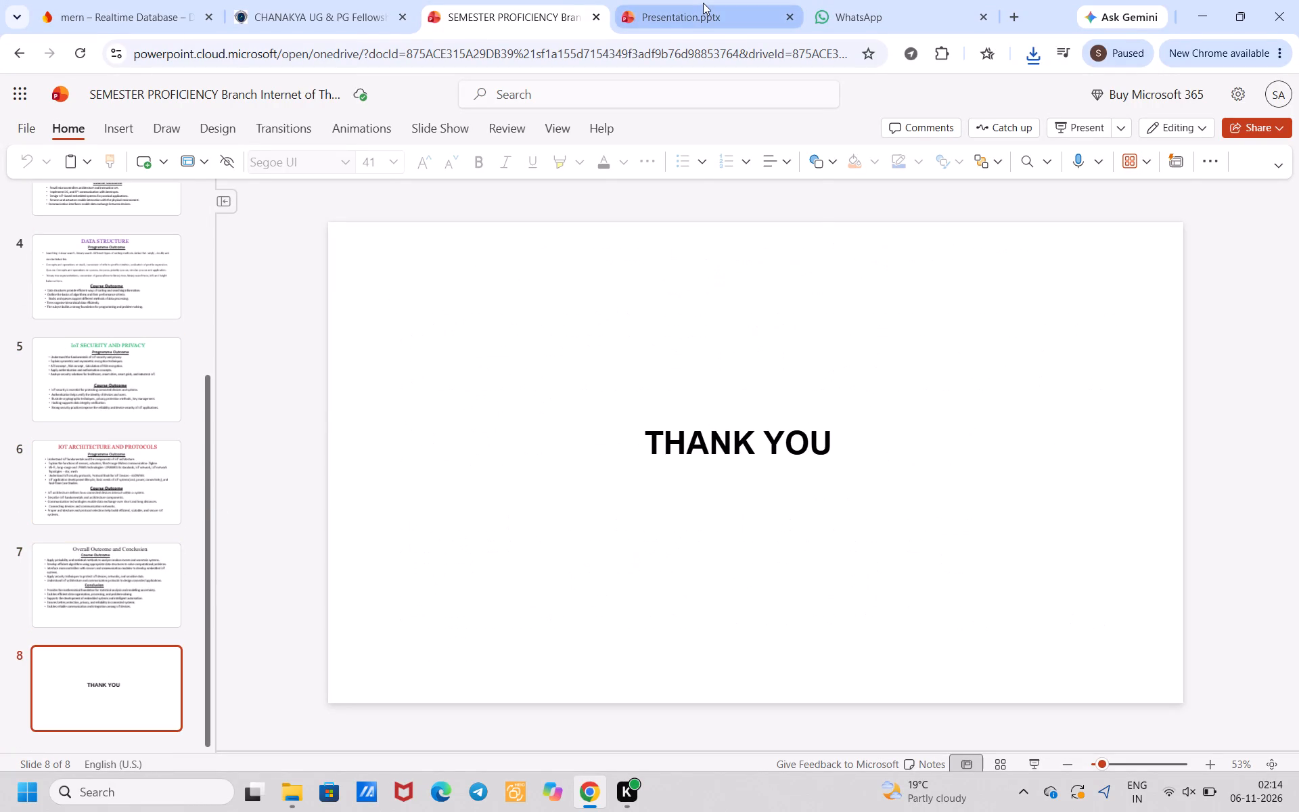
click(703, 3)
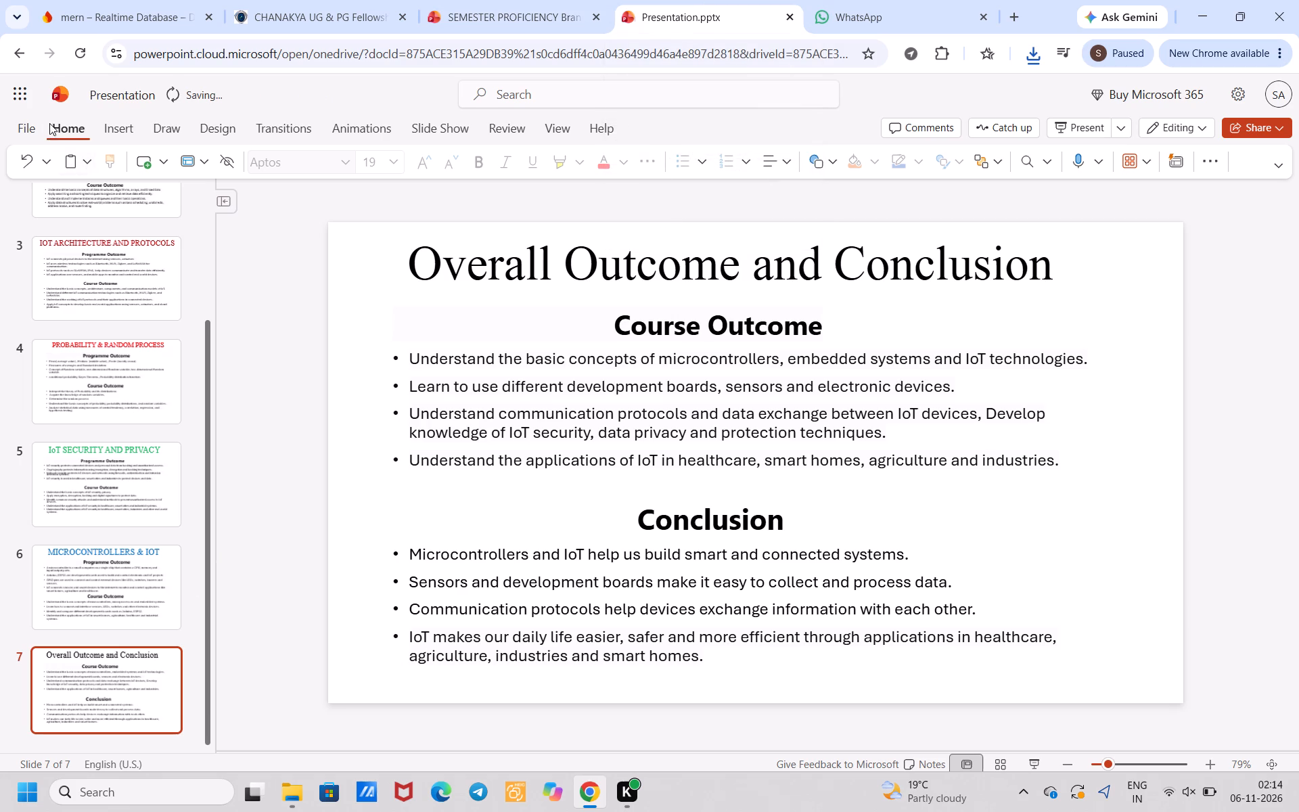
click(105, 118)
click(60, 165)
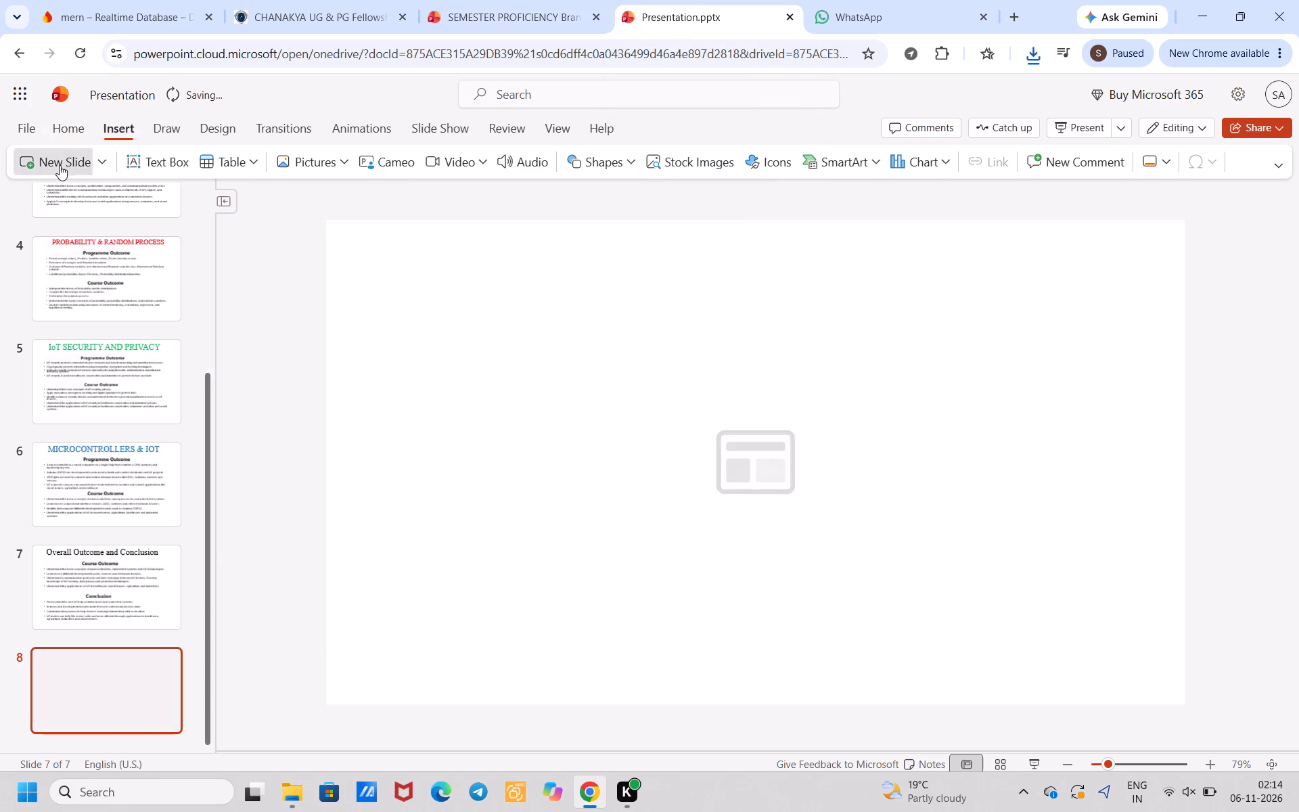
Delete the empty body text placeholder from the new slide 8, leaving only its title placeholder.
click(655, 311)
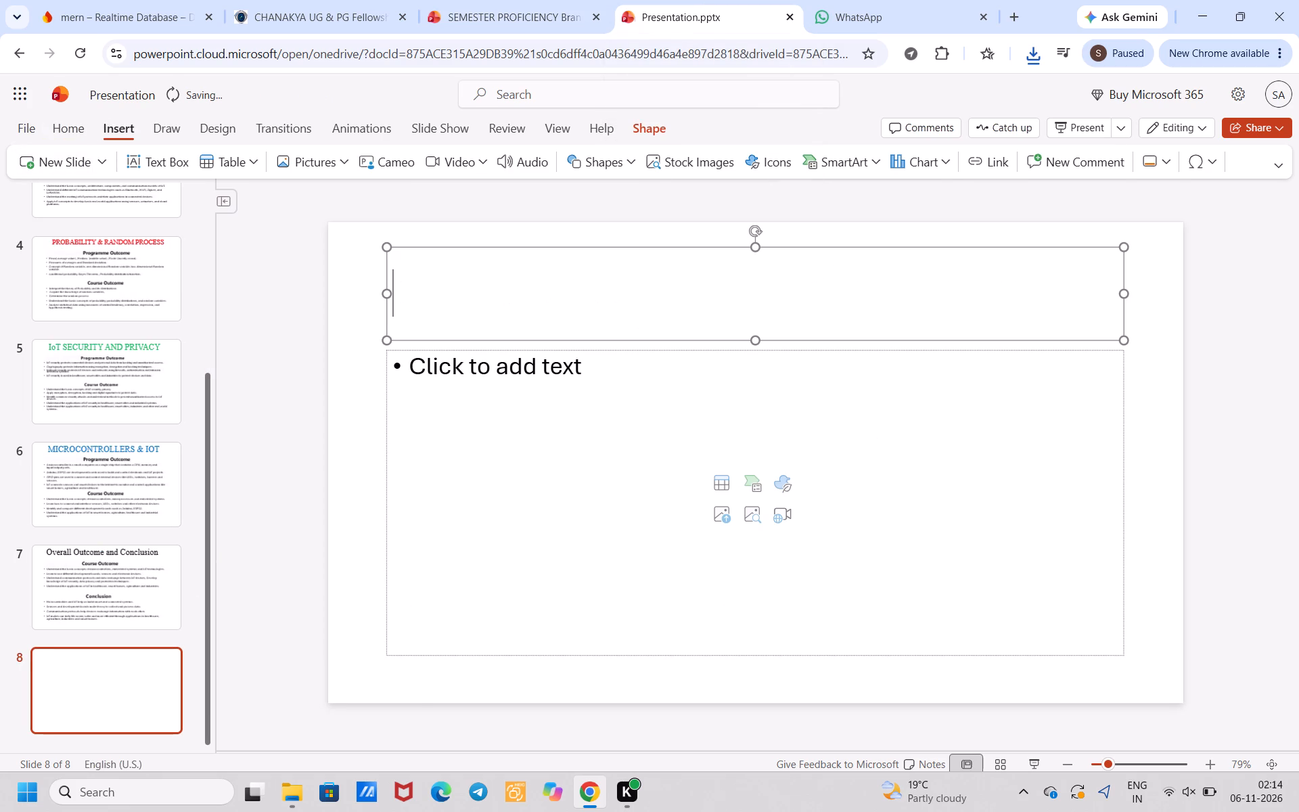
key(Delete)
click(260, 471)
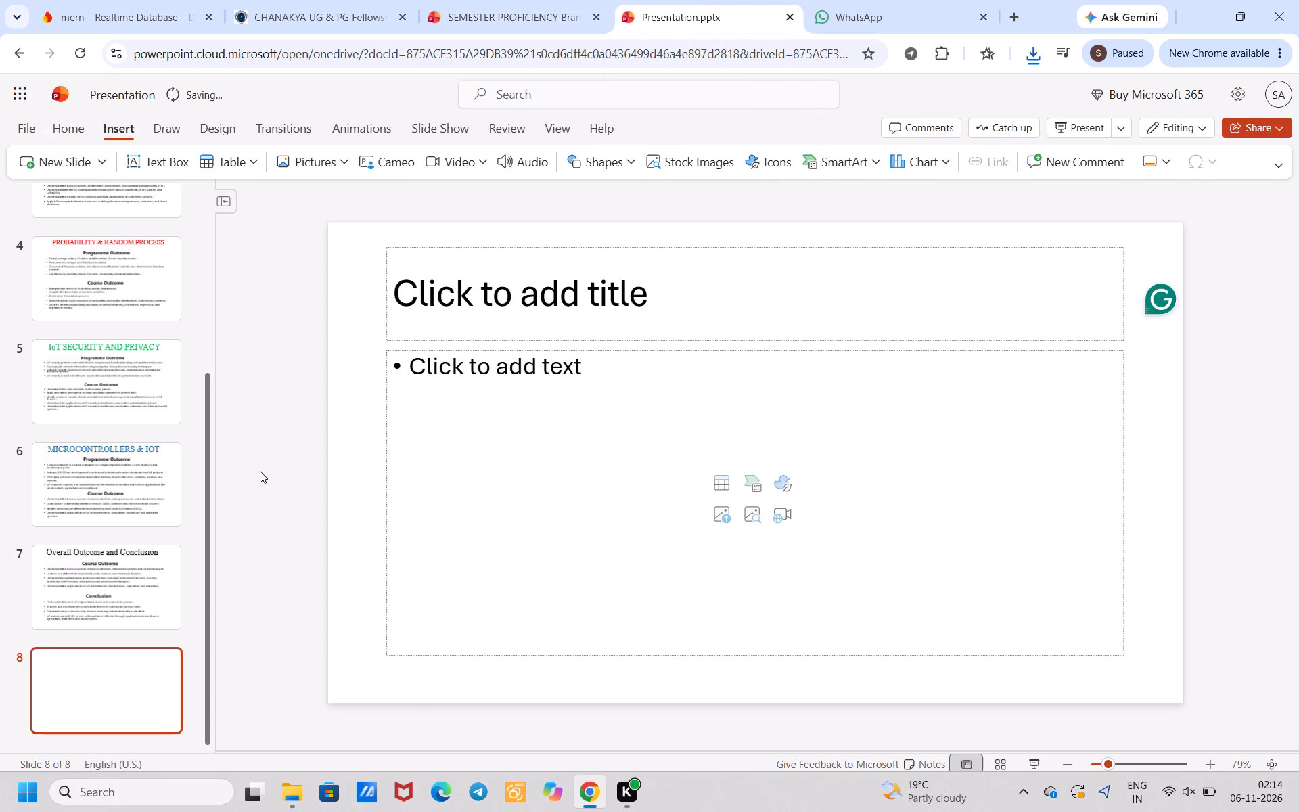
click(387, 449)
key(Delete)
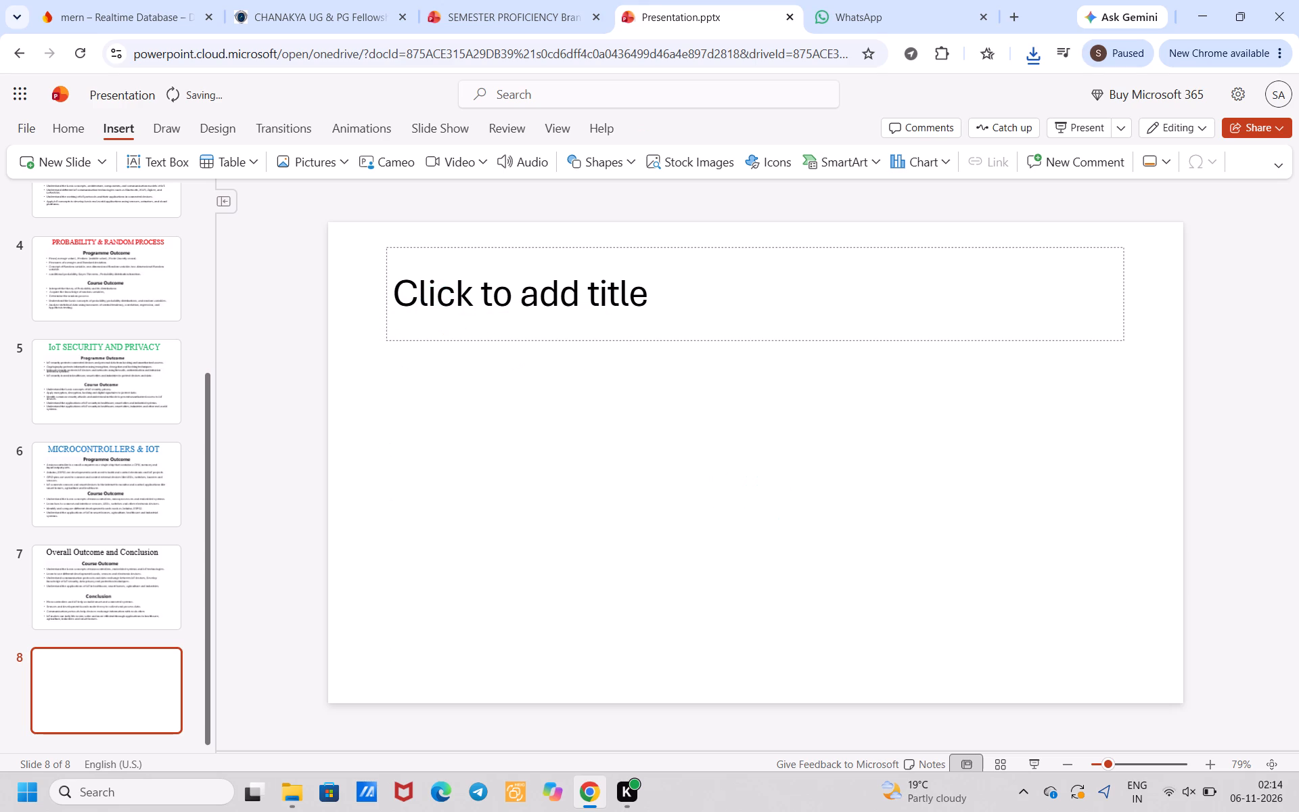
Enter "Thankyou" as the title of slide 8.
click(852, 326)
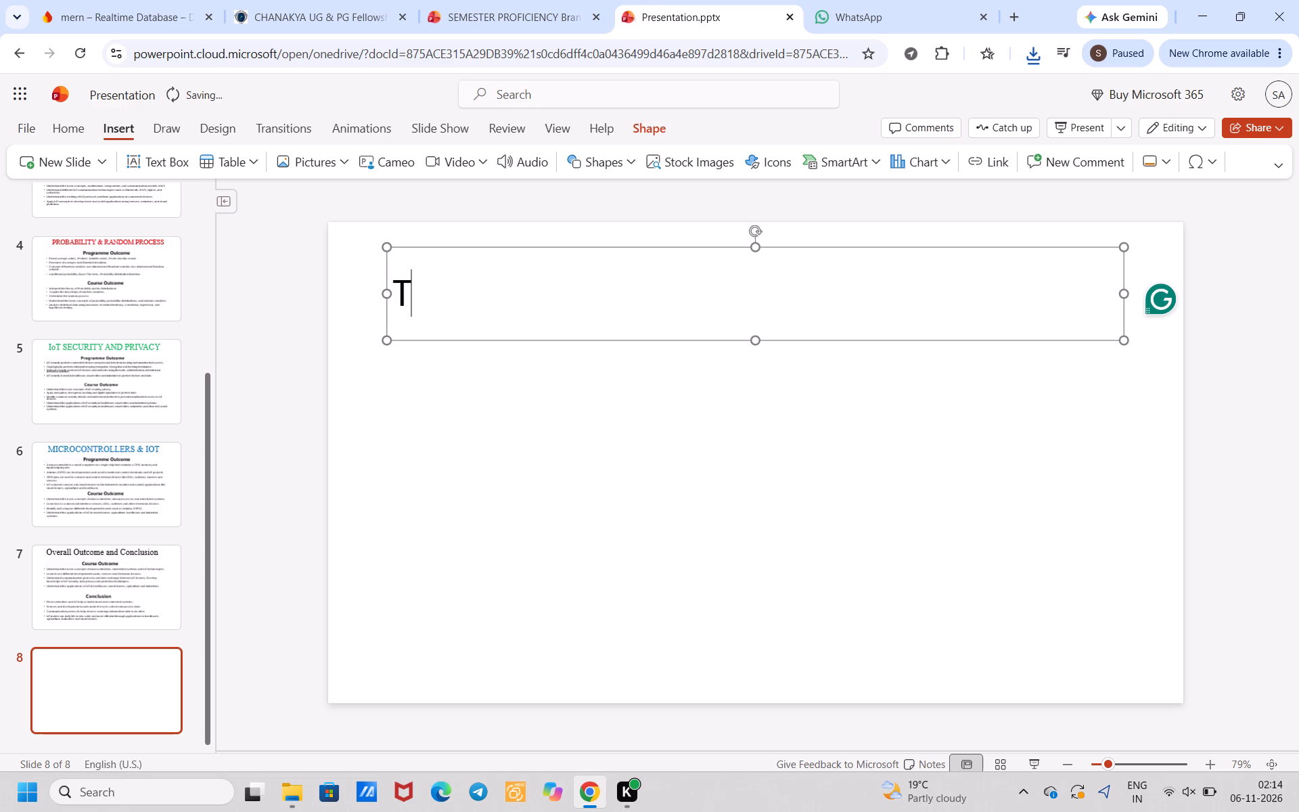
key(t)
text(hankyou)
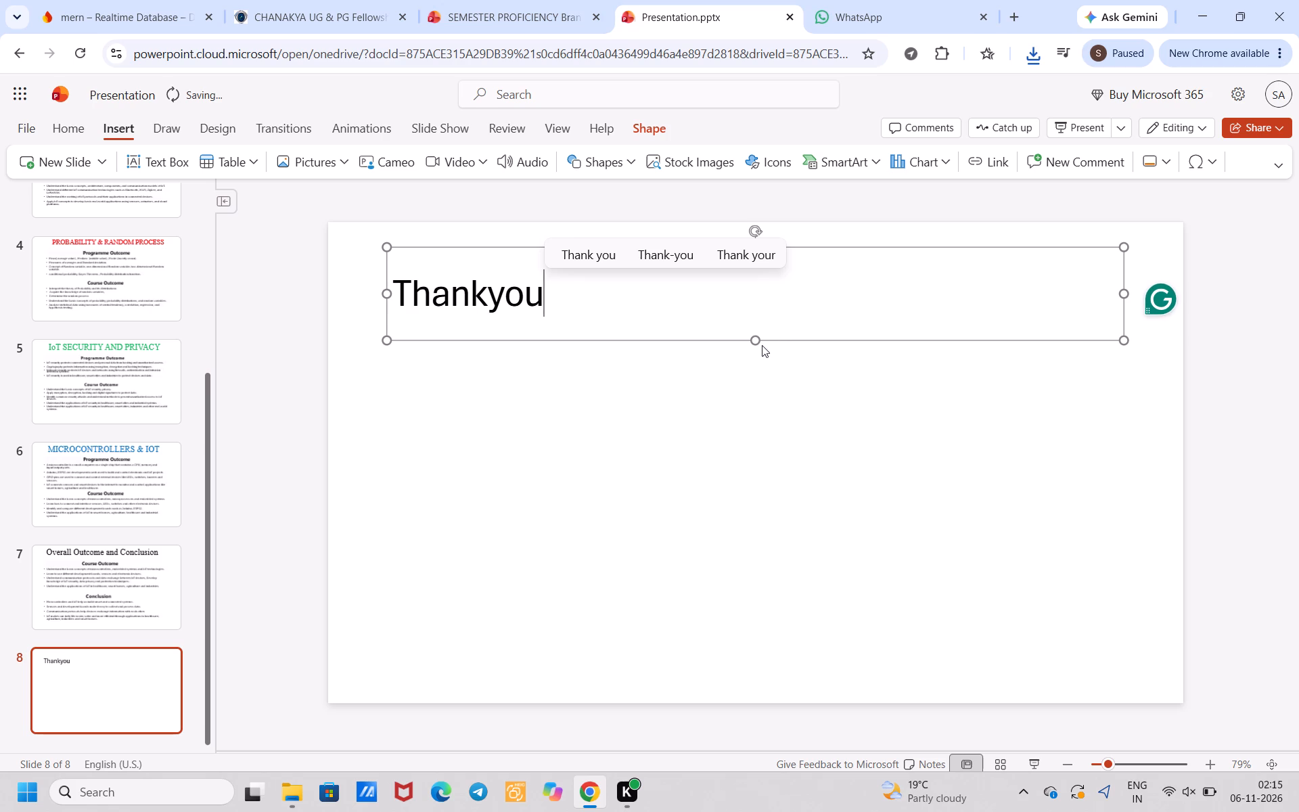
Move the "Thankyou" title box down and across so its text sits near the middle of the slide.
drag(1120, 287, 645, 304)
click(1116, 285)
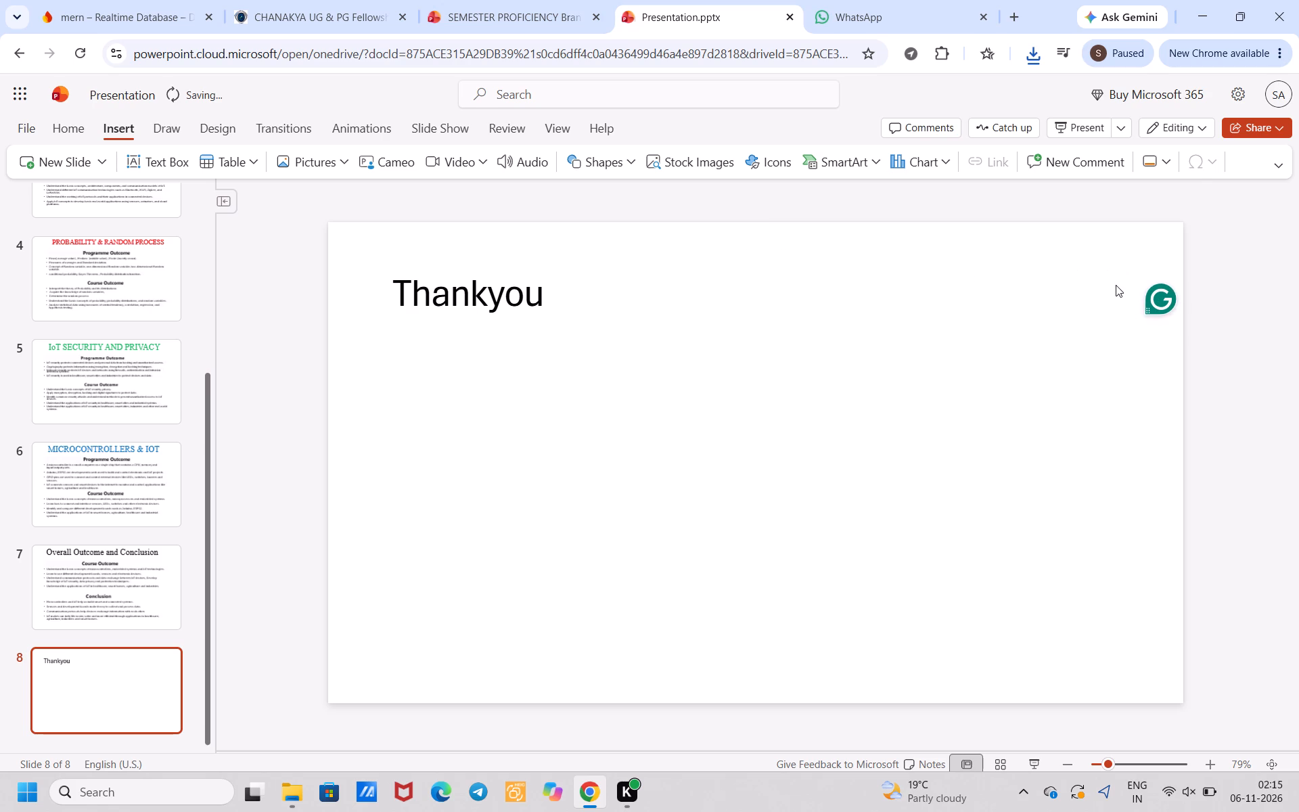
click(1073, 300)
drag(514, 342, 749, 424)
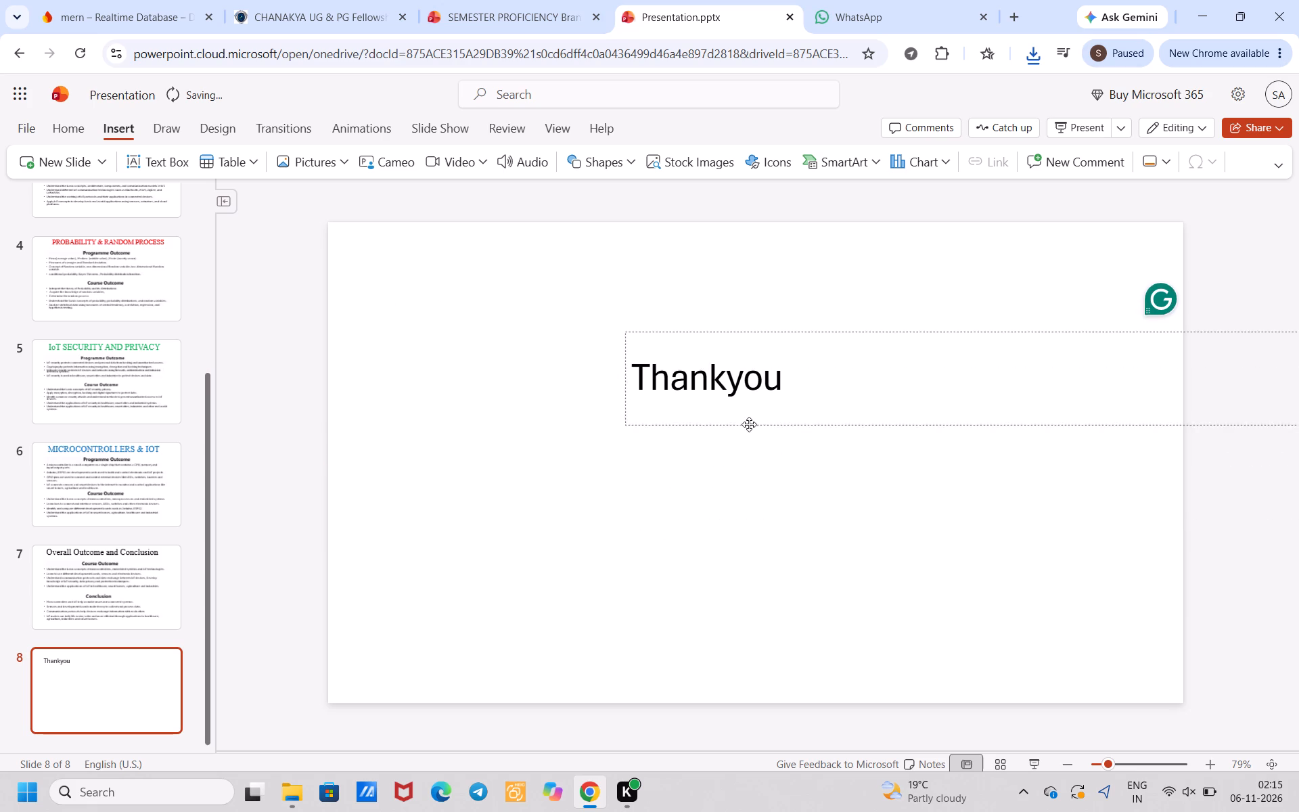
drag(749, 424, 758, 472)
click(1177, 566)
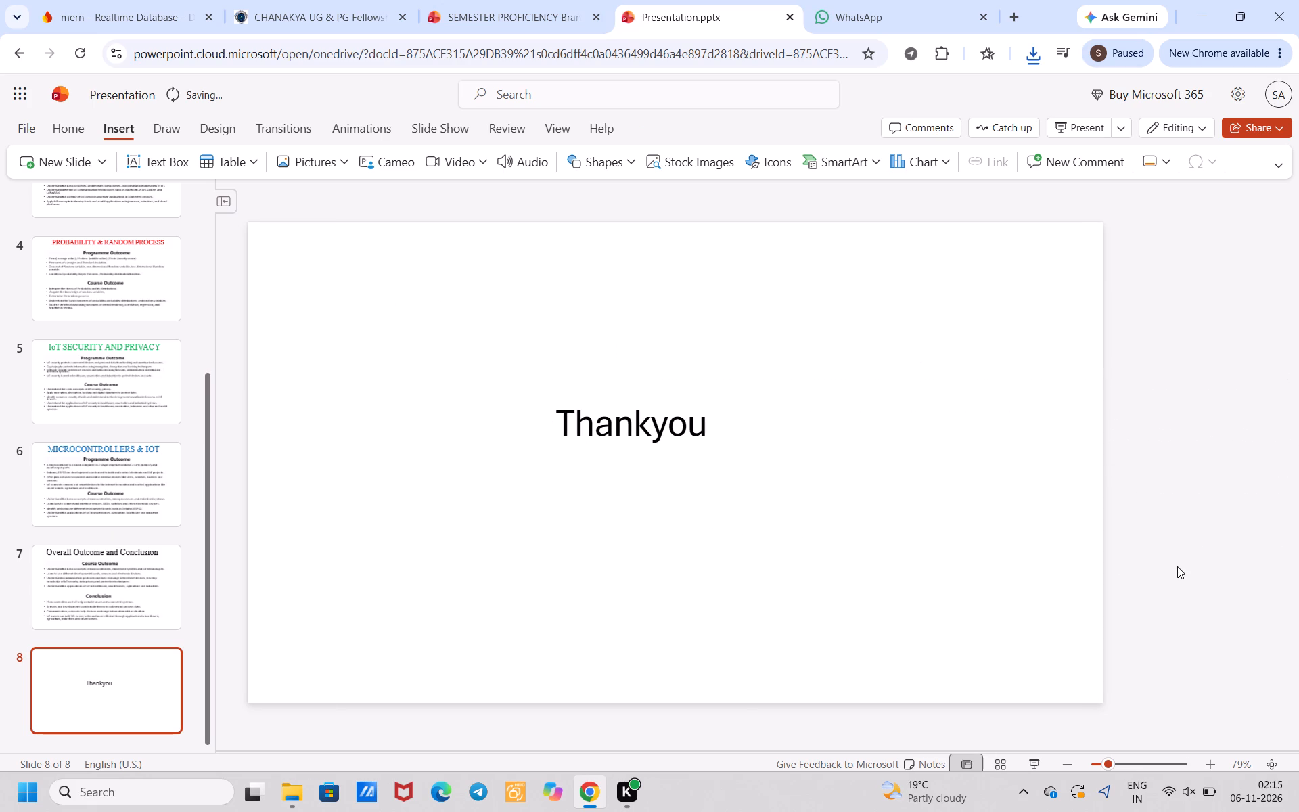
Make the whole "Thankyou" title text bold and set its font size to 48.
drag(566, 407, 698, 401)
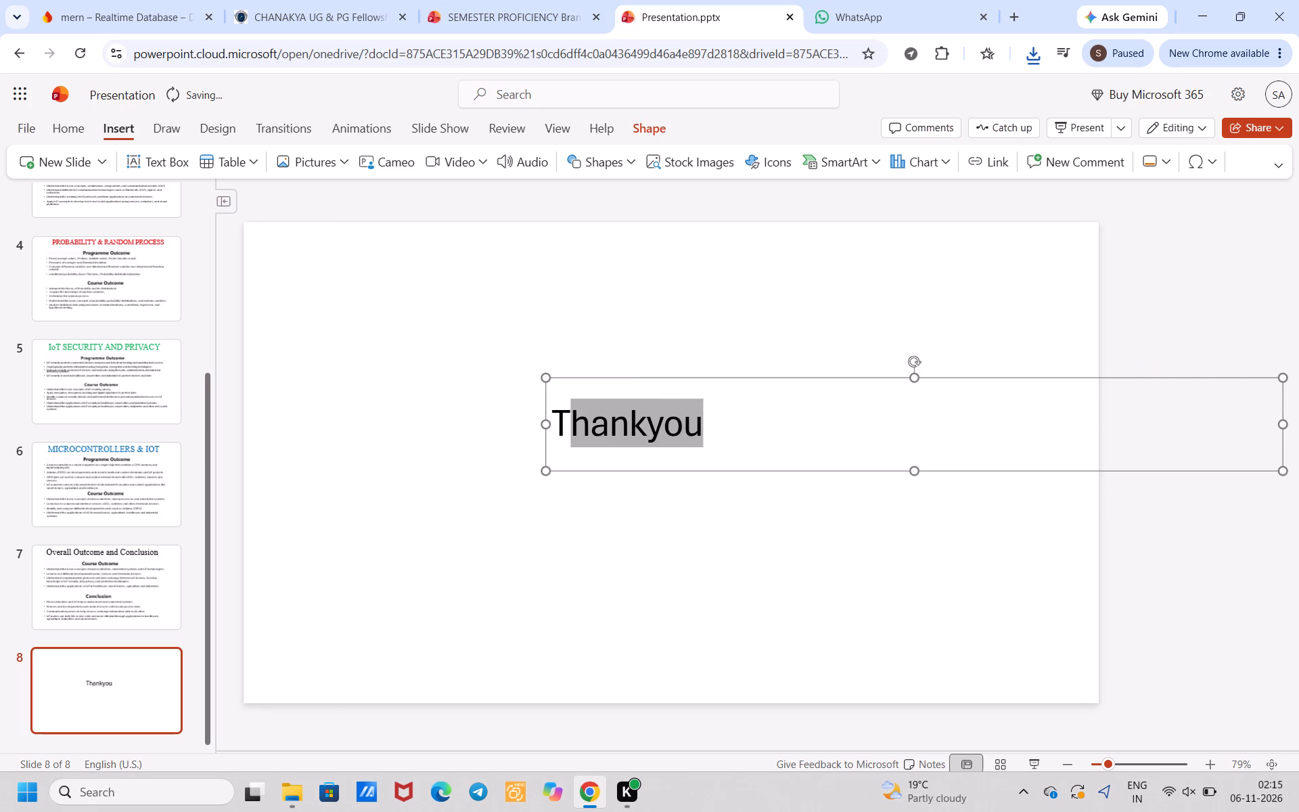
drag(698, 401, 700, 401)
click(700, 401)
drag(556, 423, 730, 426)
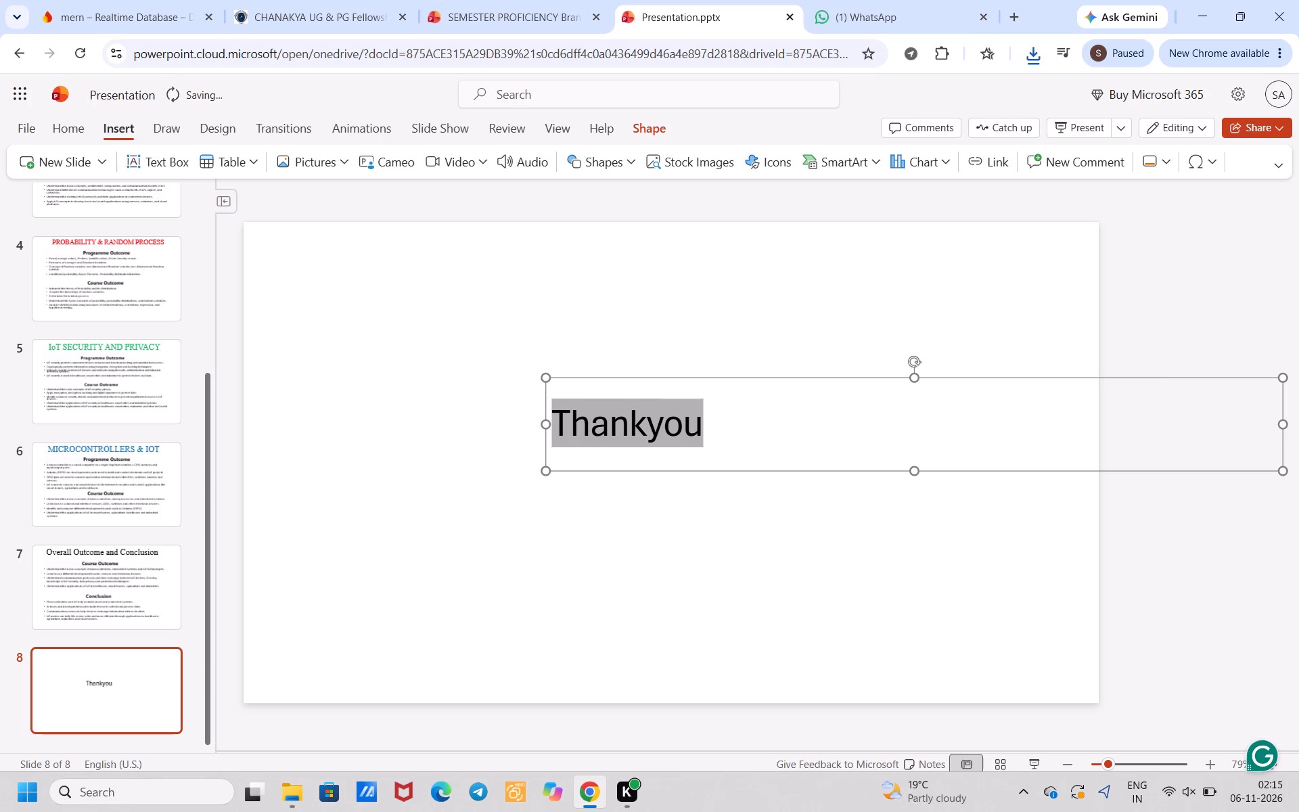
click(68, 135)
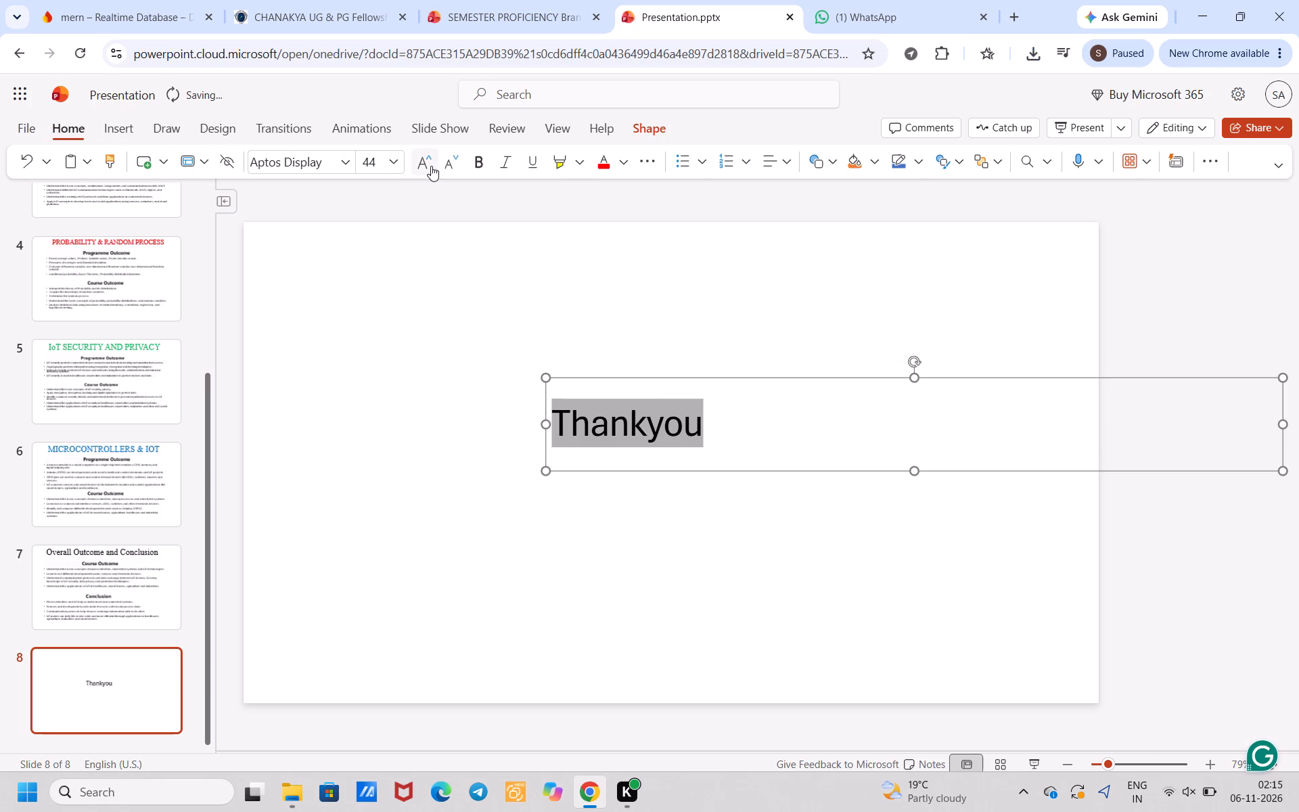
click(478, 166)
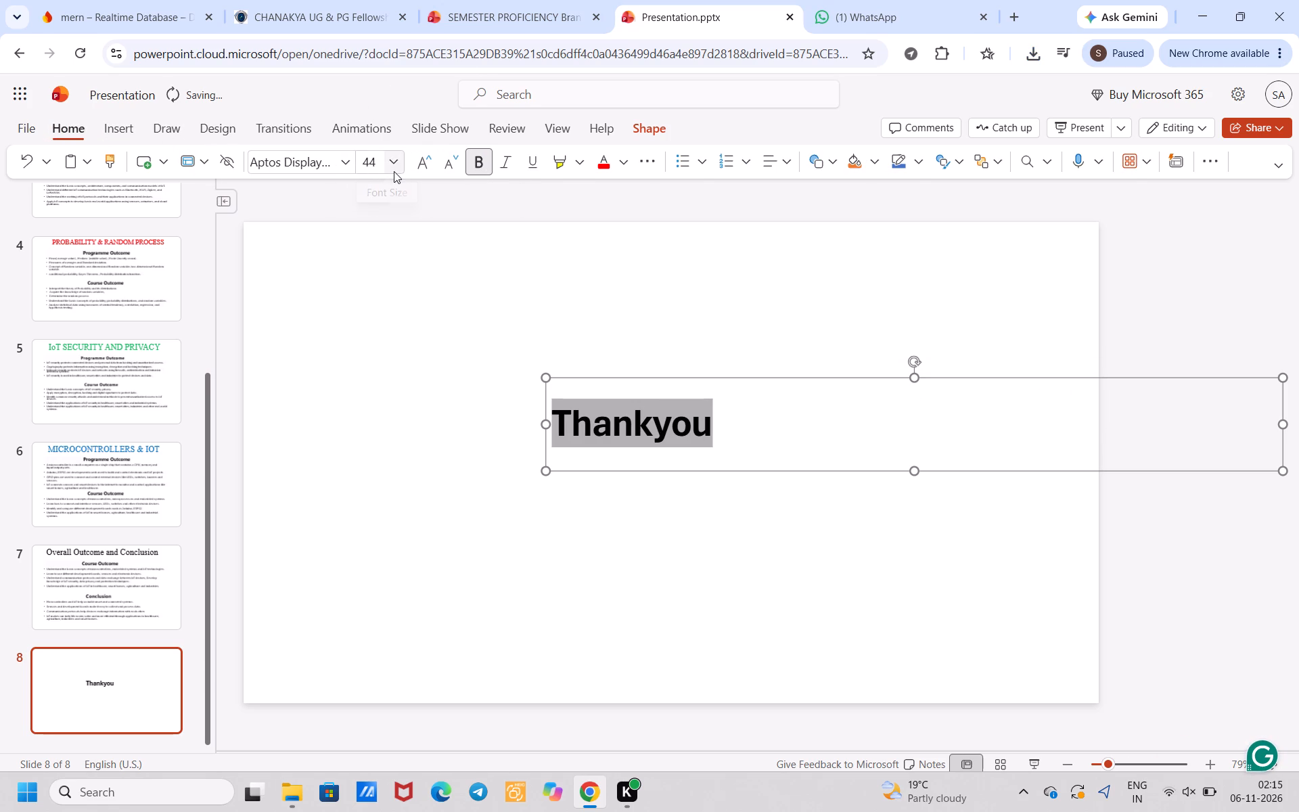
click(394, 167)
click(383, 625)
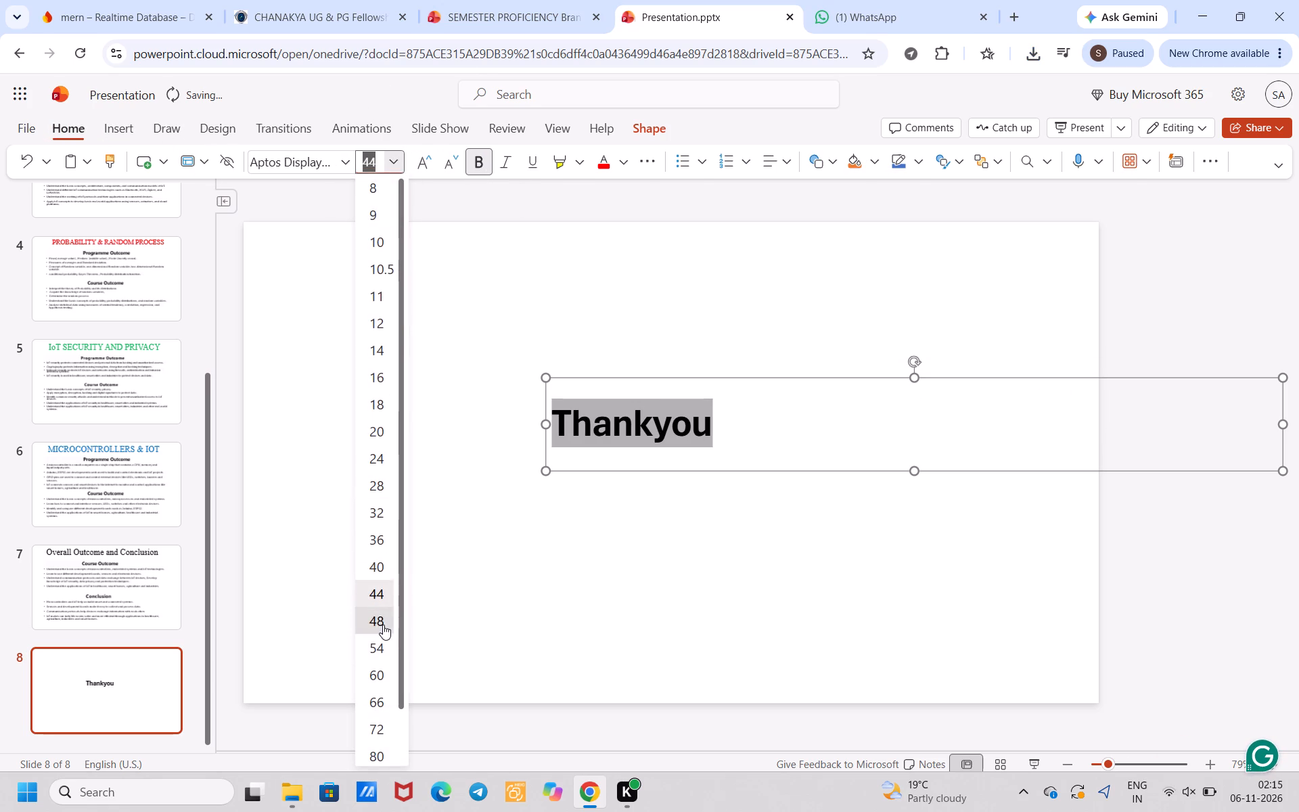
Move the "Thankyou" title box slightly up and to the left on slide 8.
click(1146, 612)
scroll(1146, 612, right, 1)
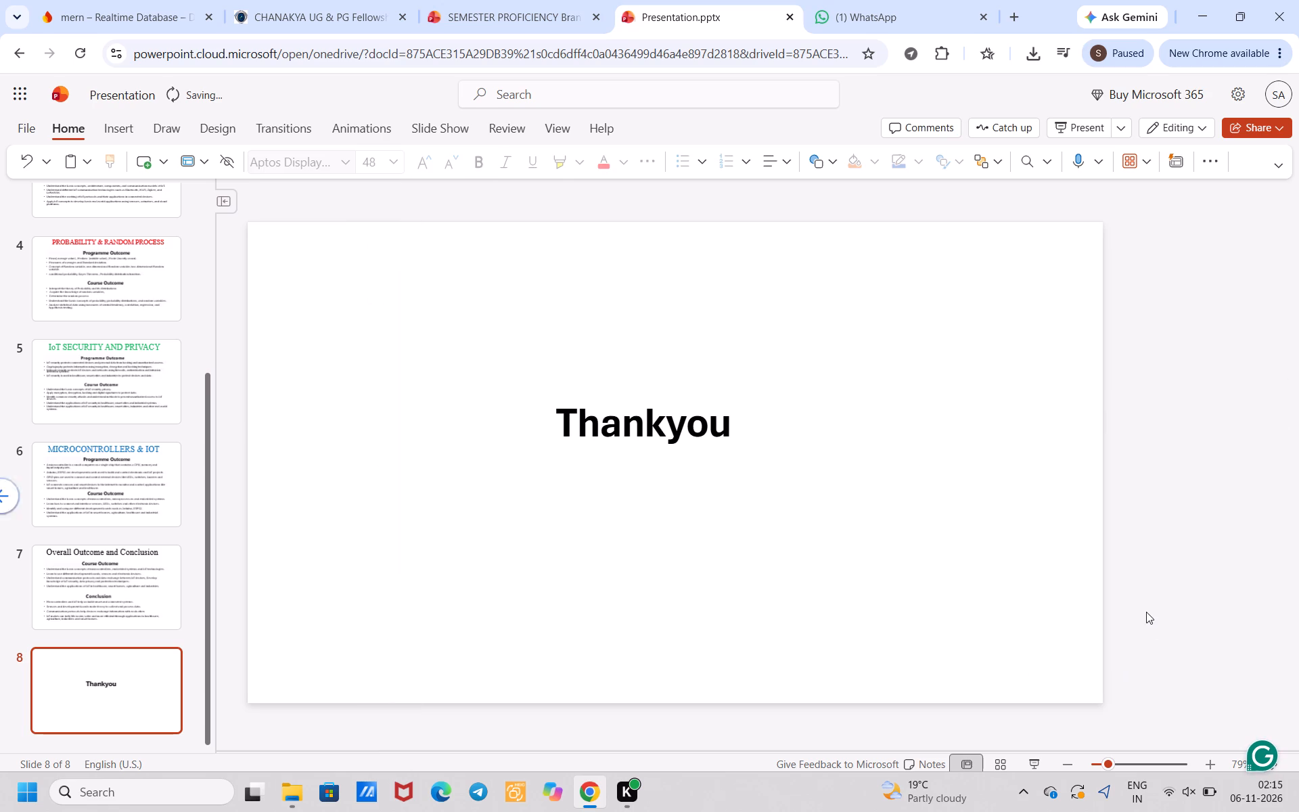
scroll(1146, 612, right, 1)
click(570, 445)
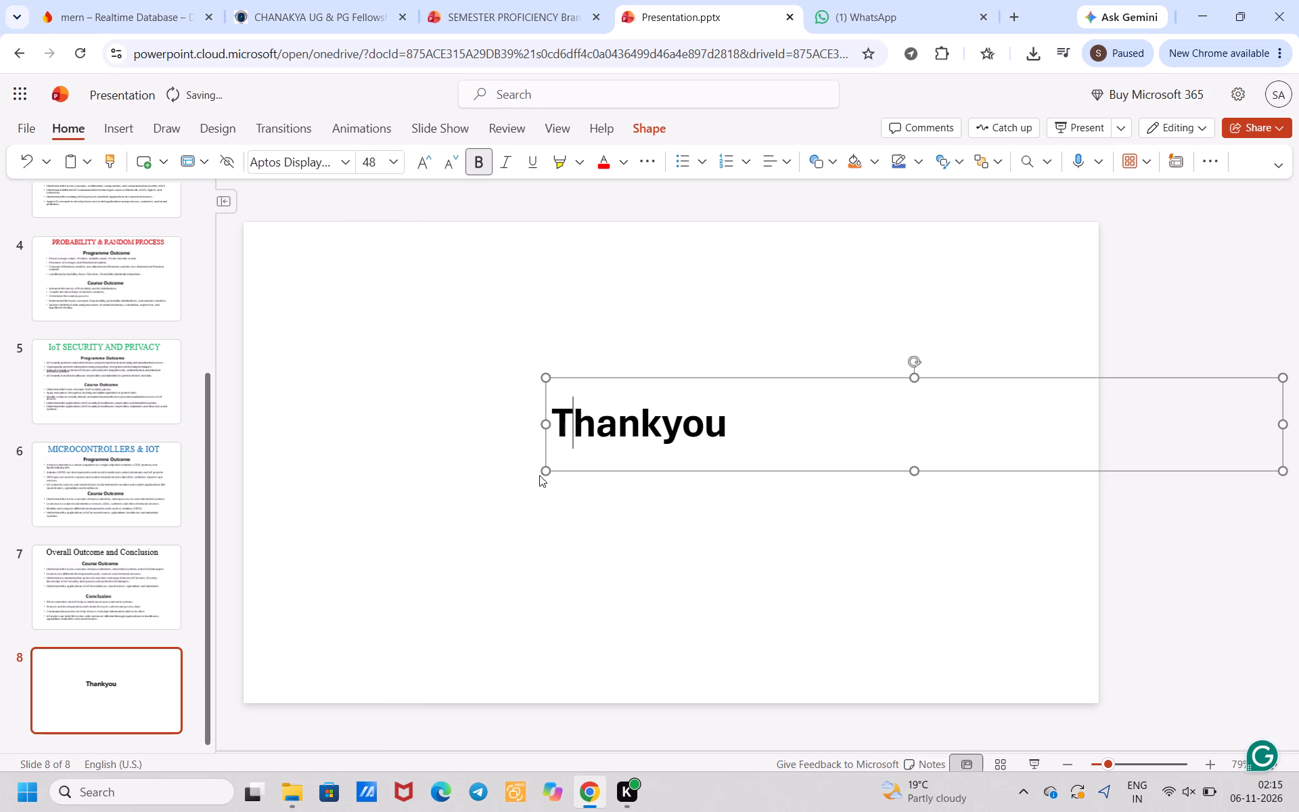
click(620, 547)
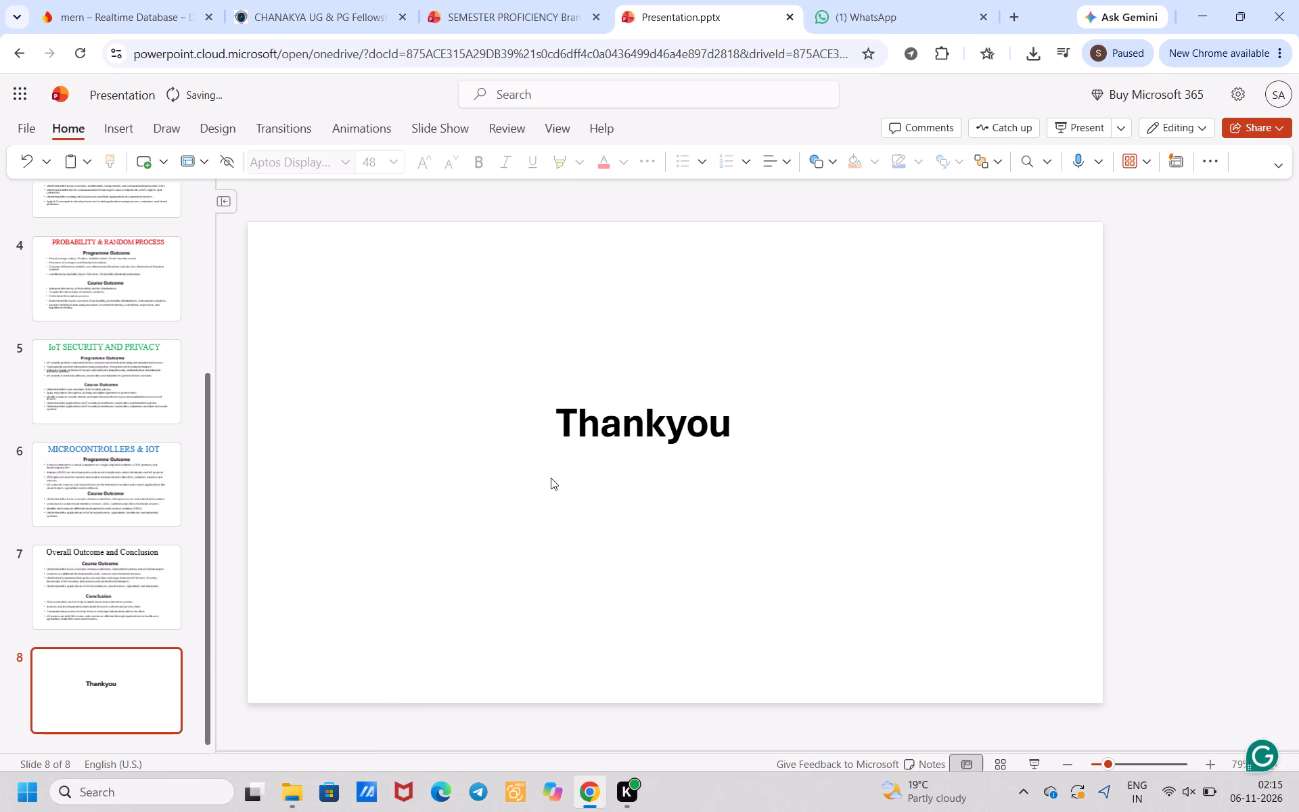
drag(555, 472, 555, 472)
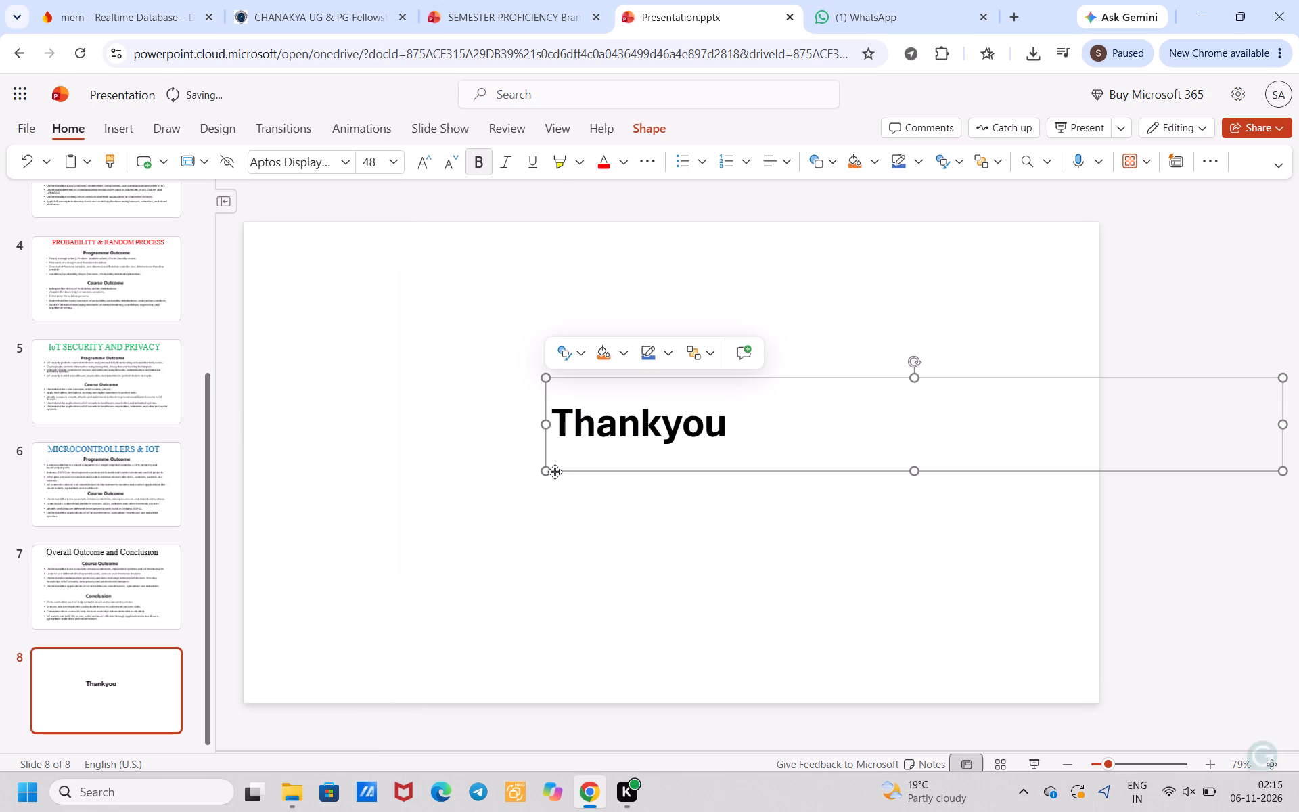
drag(555, 472, 537, 465)
click(1298, 606)
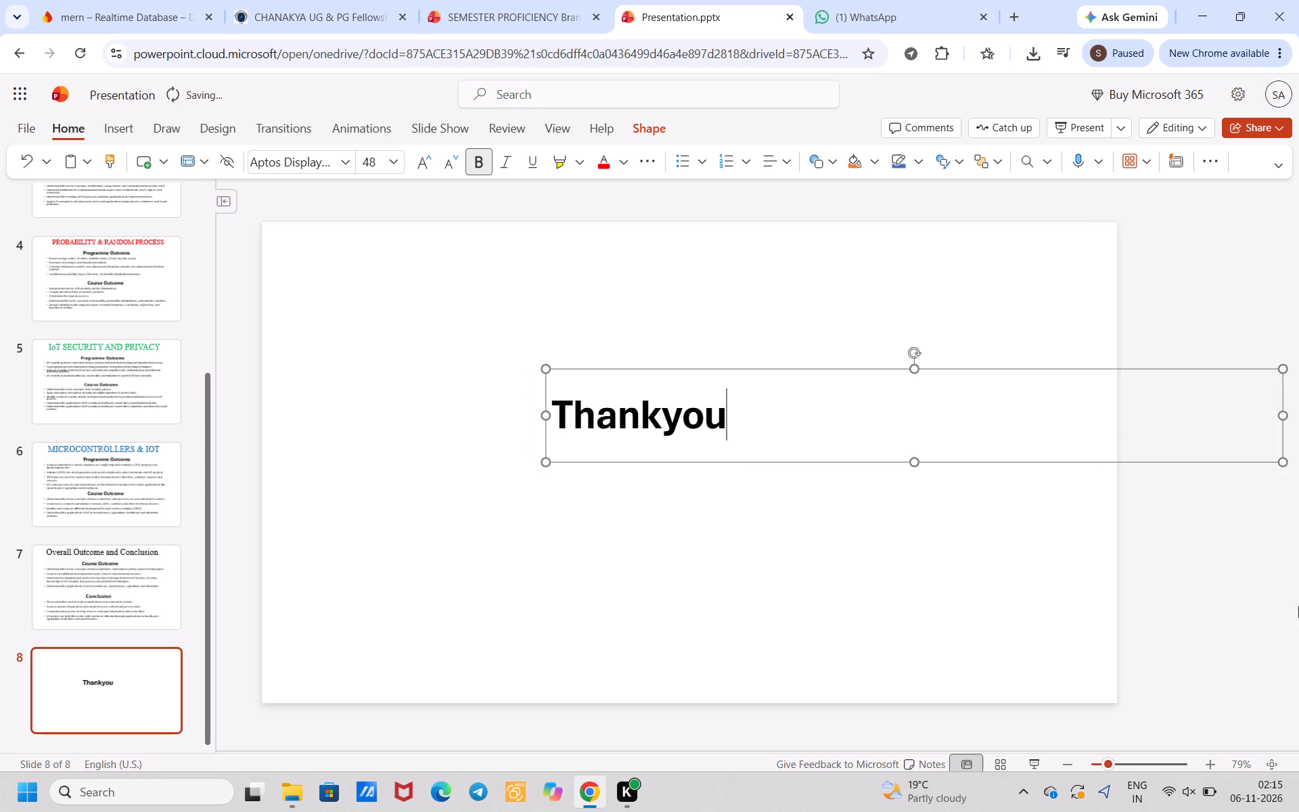
click(1244, 574)
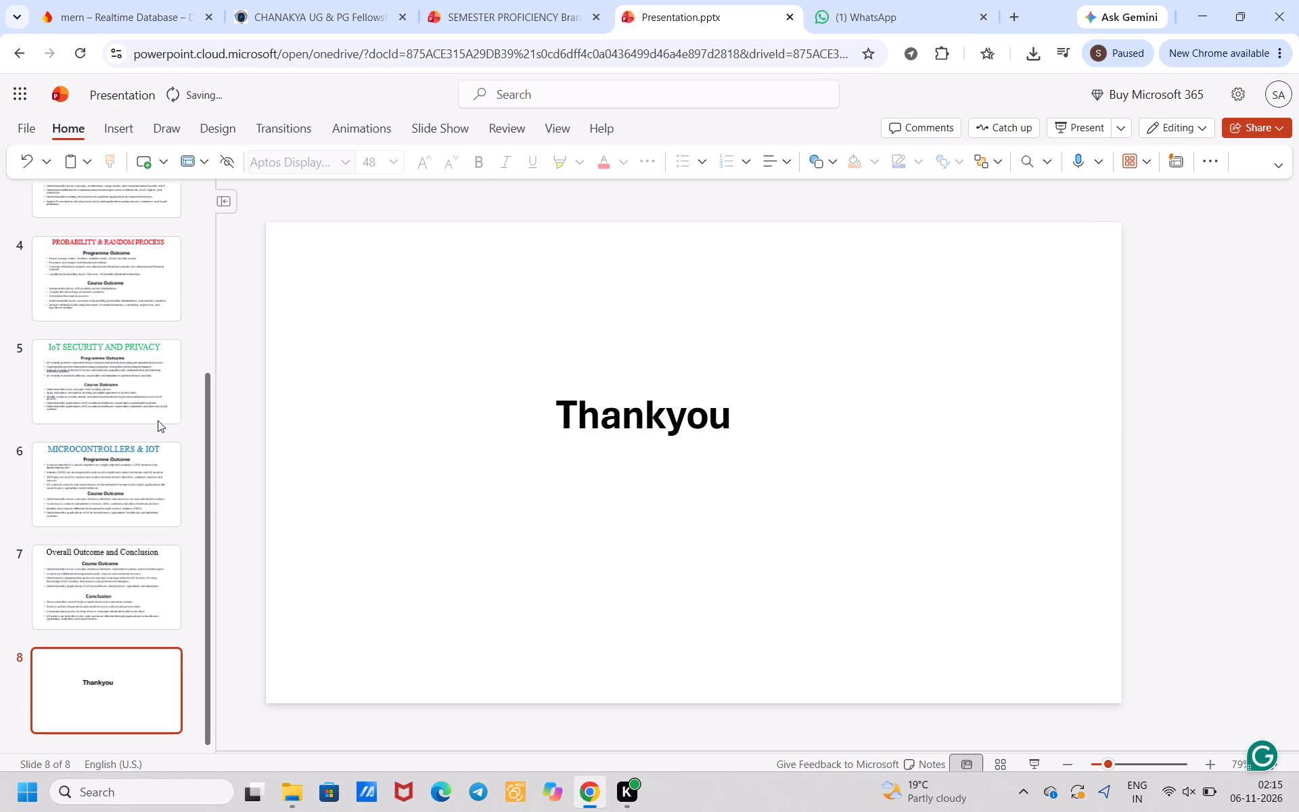
Switch to the SEMESTER PROFICIENCY reference deck and examine its "Overall Outcome and Conclusion" slide for comparison.
scroll(160, 445, up, 7)
click(528, 0)
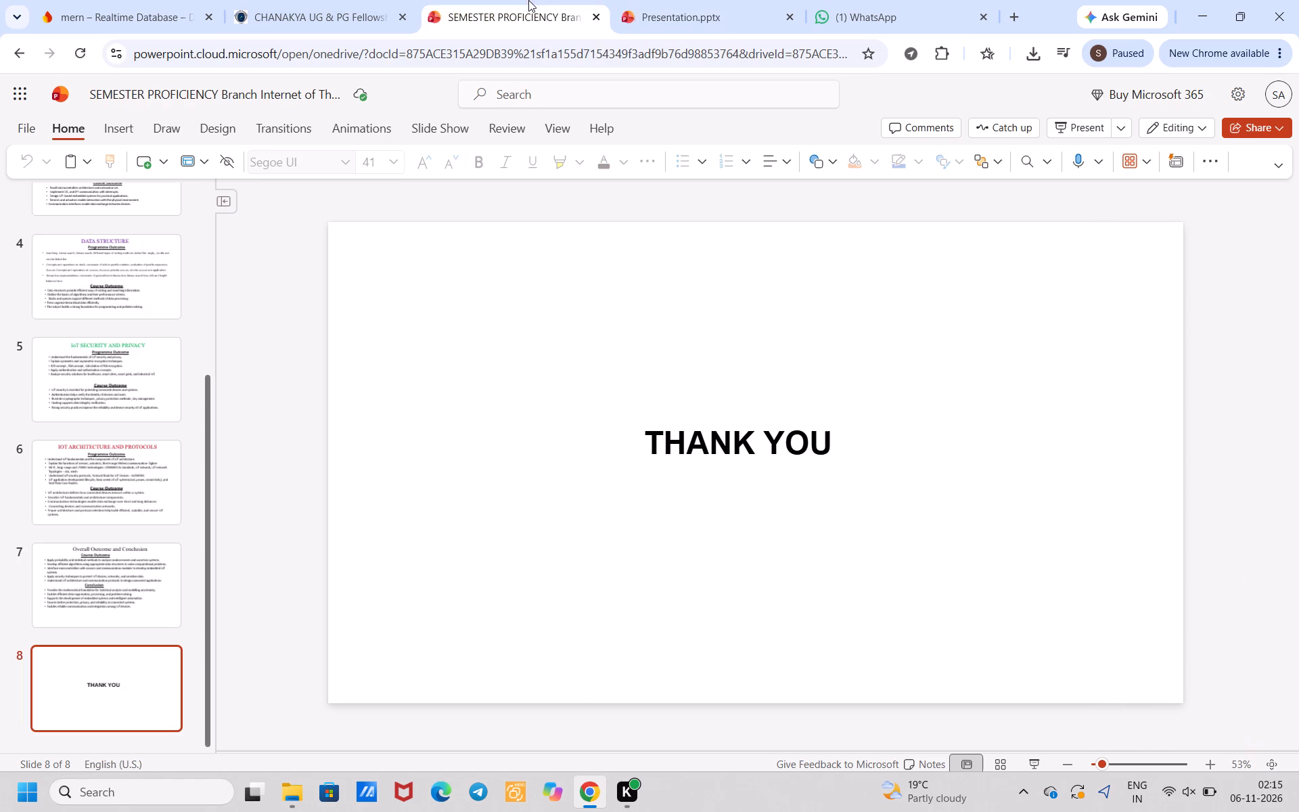
scroll(73, 433, up, 1)
click(71, 543)
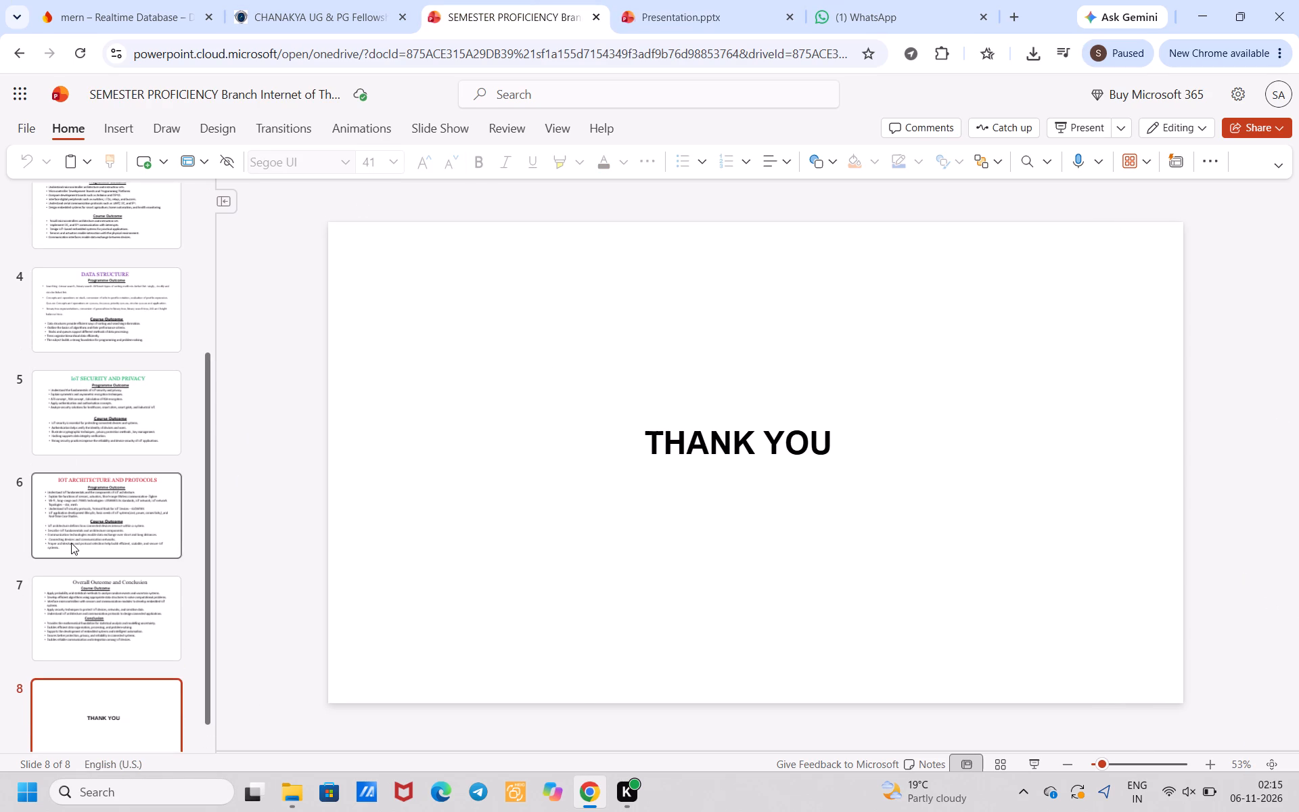
click(96, 612)
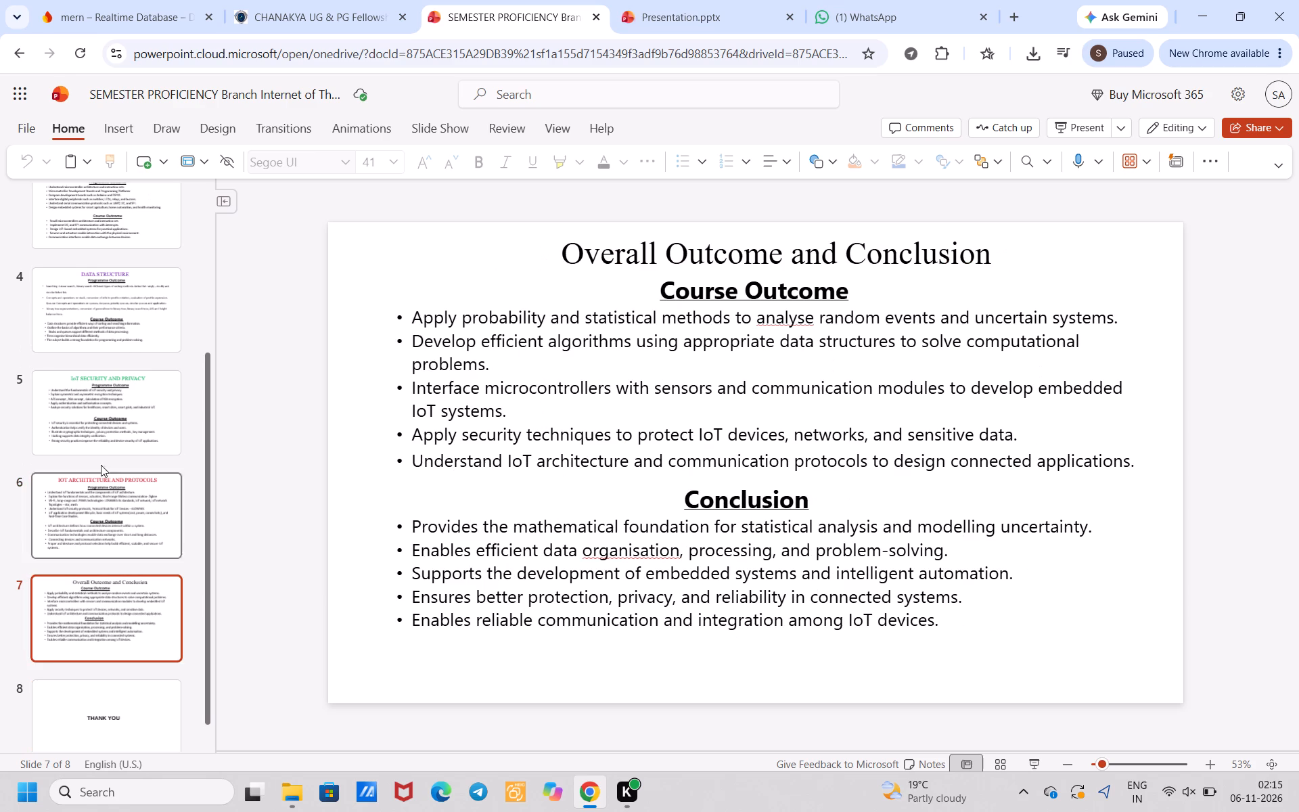
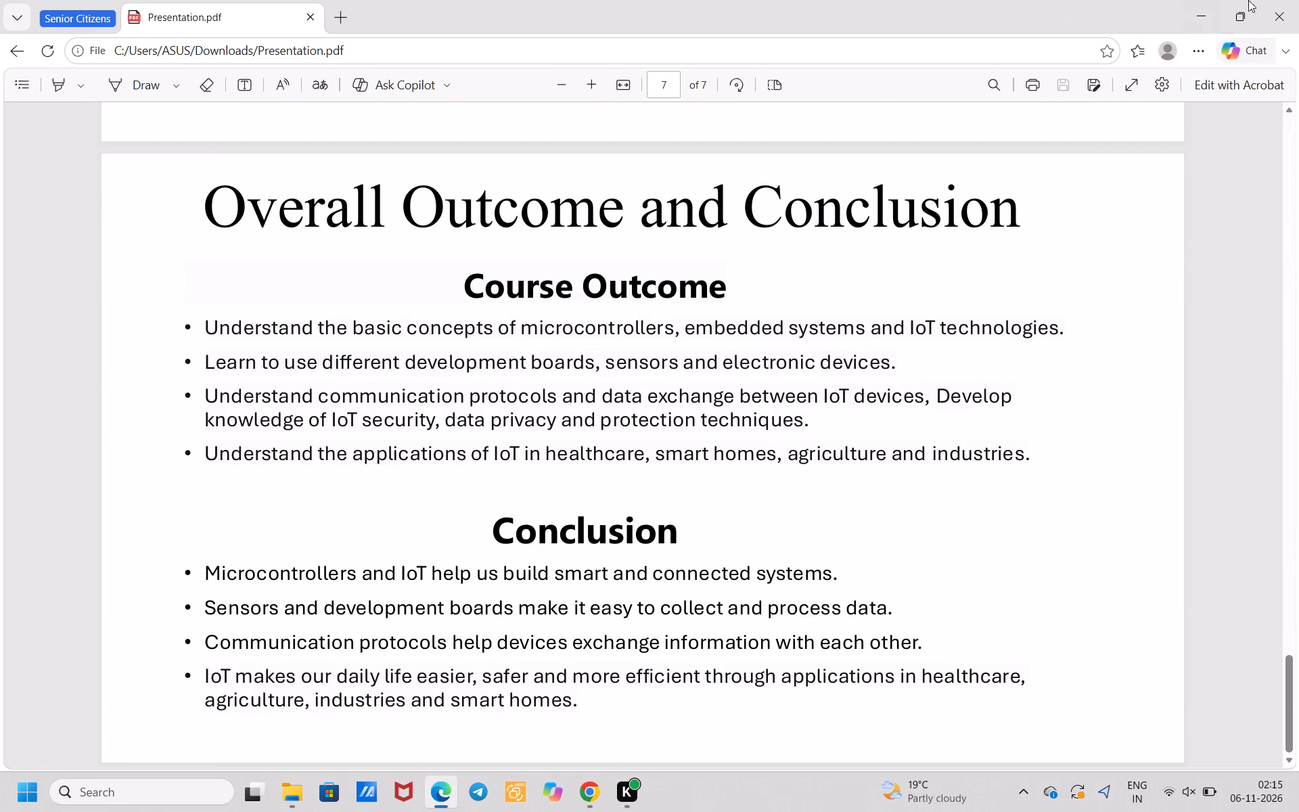
Close the exported Presentation PDF and return to the Downloads folder.
drag(1258, 1, 1285, 2)
click(1285, 2)
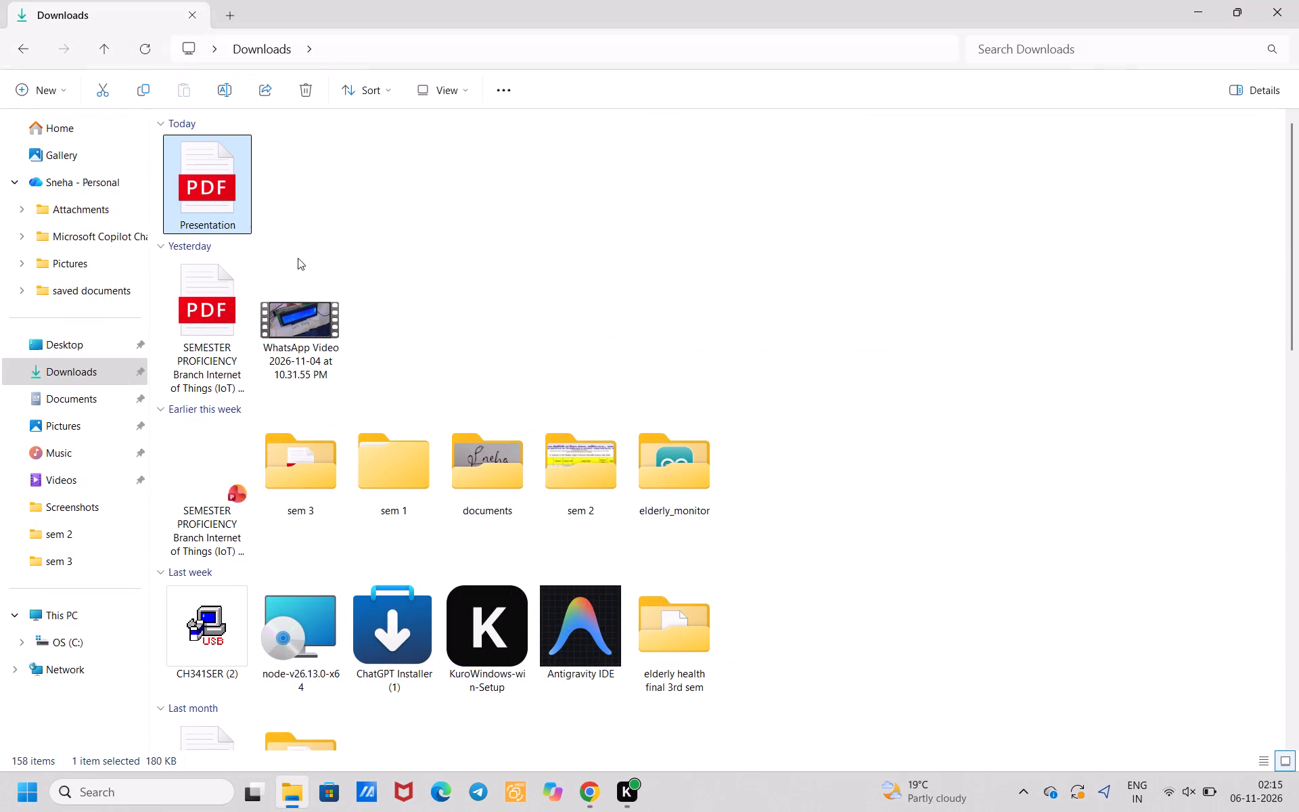
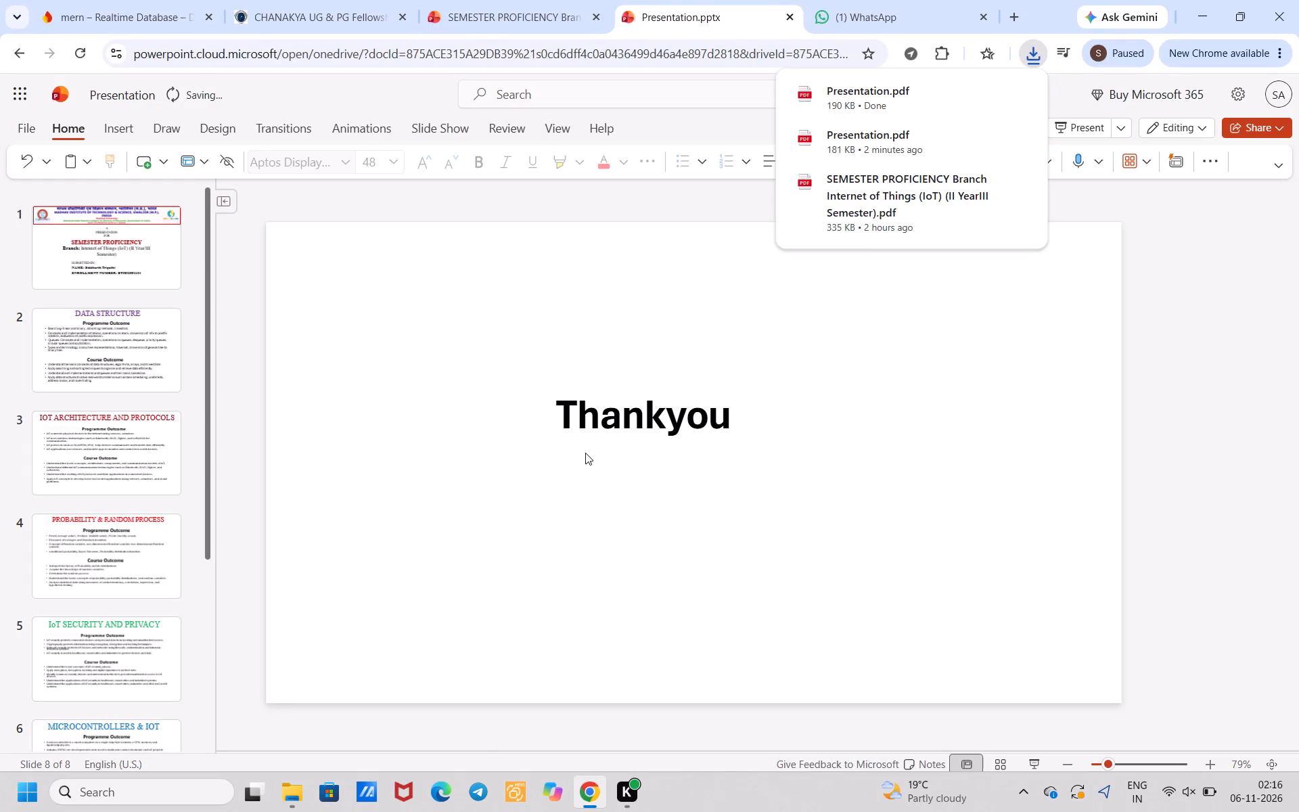
Switch to File Explorer and copy the Presentation PDF from the Downloads folder.
click(282, 790)
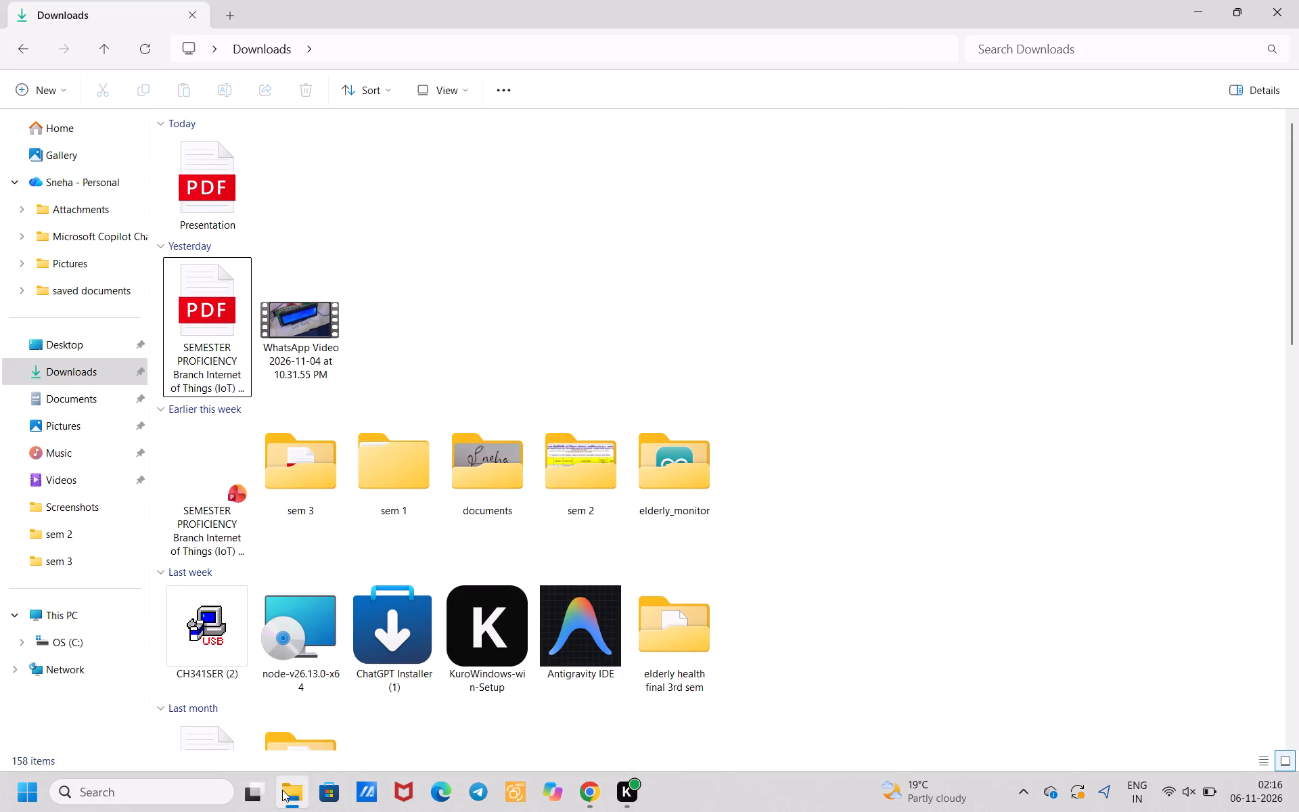
click(236, 205)
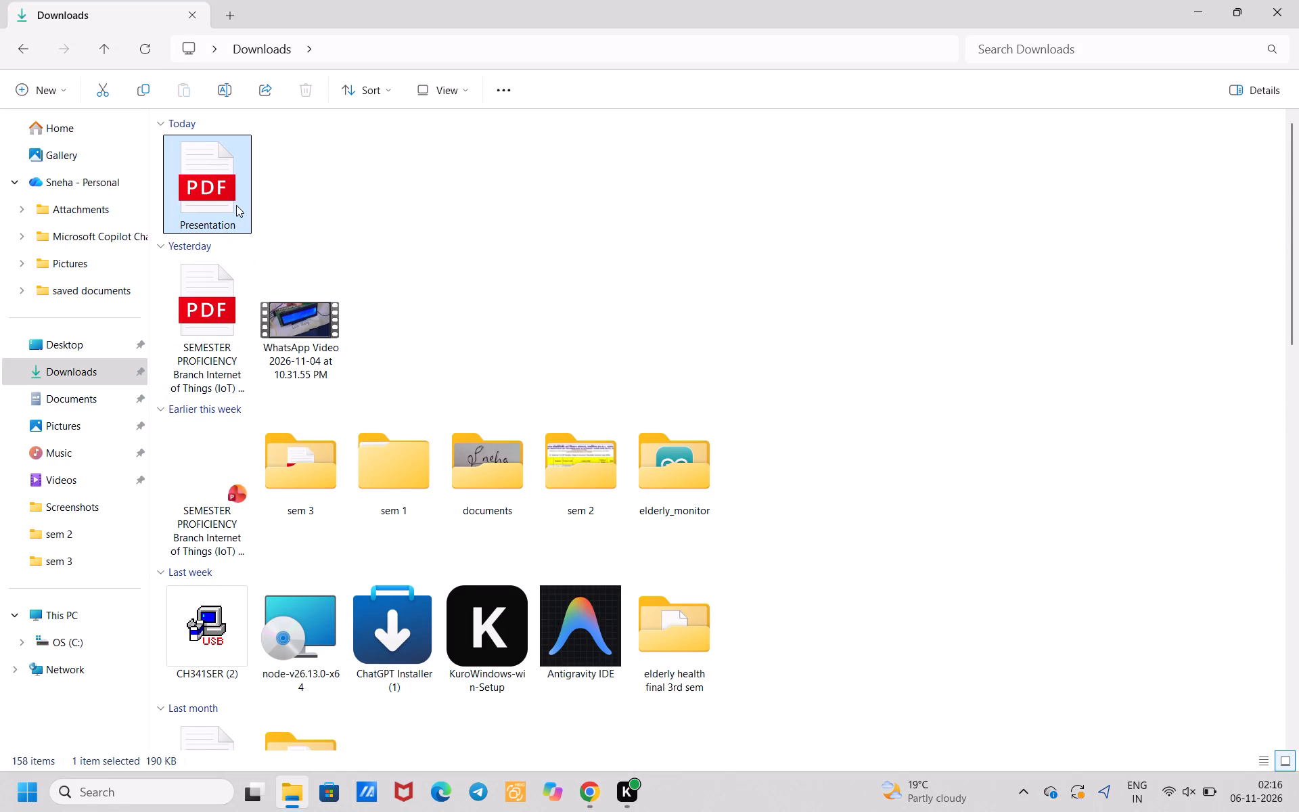
key(ctrl+c)
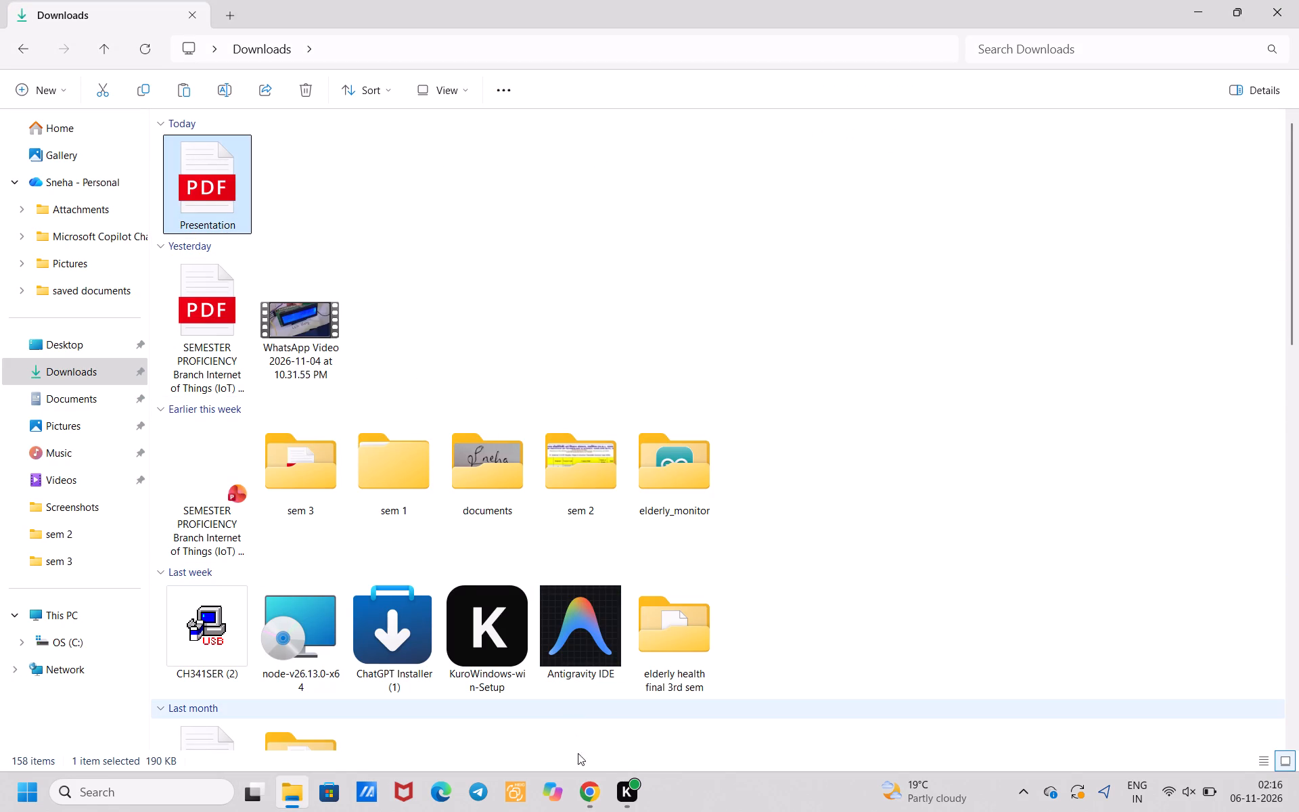
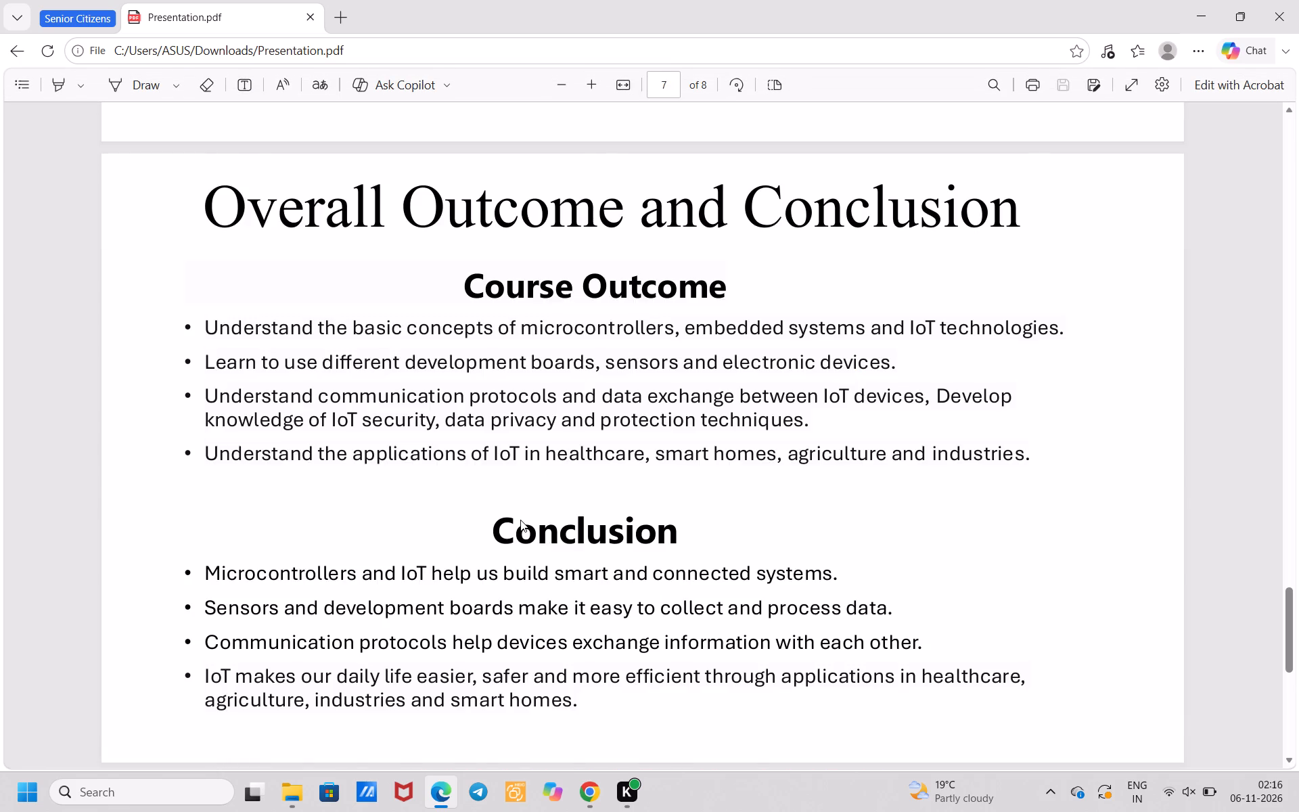
Review every page of the exported Presentation PDF, from the title page through to the closing Thankyou page.
scroll(520, 520, up, 10)
scroll(520, 520, up, 13)
scroll(520, 520, up, 9)
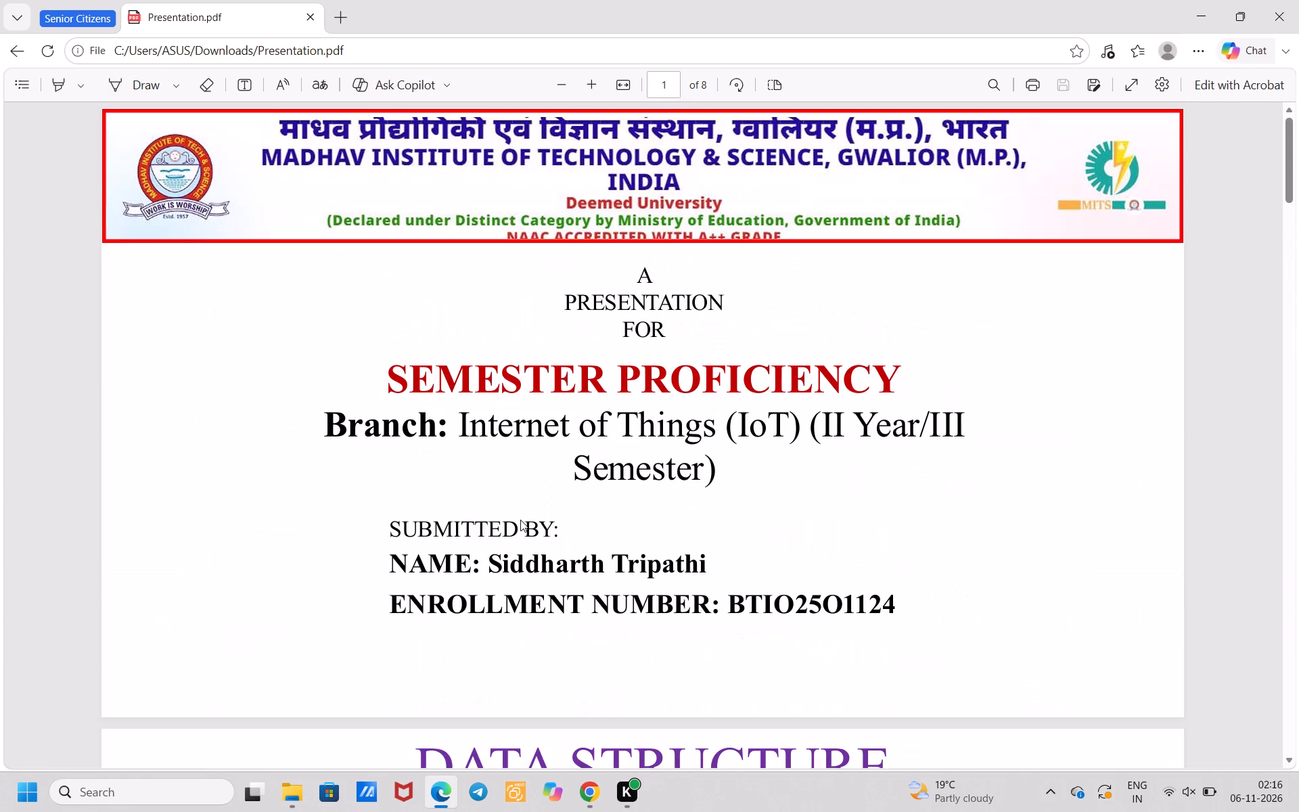
scroll(520, 520, down, 6)
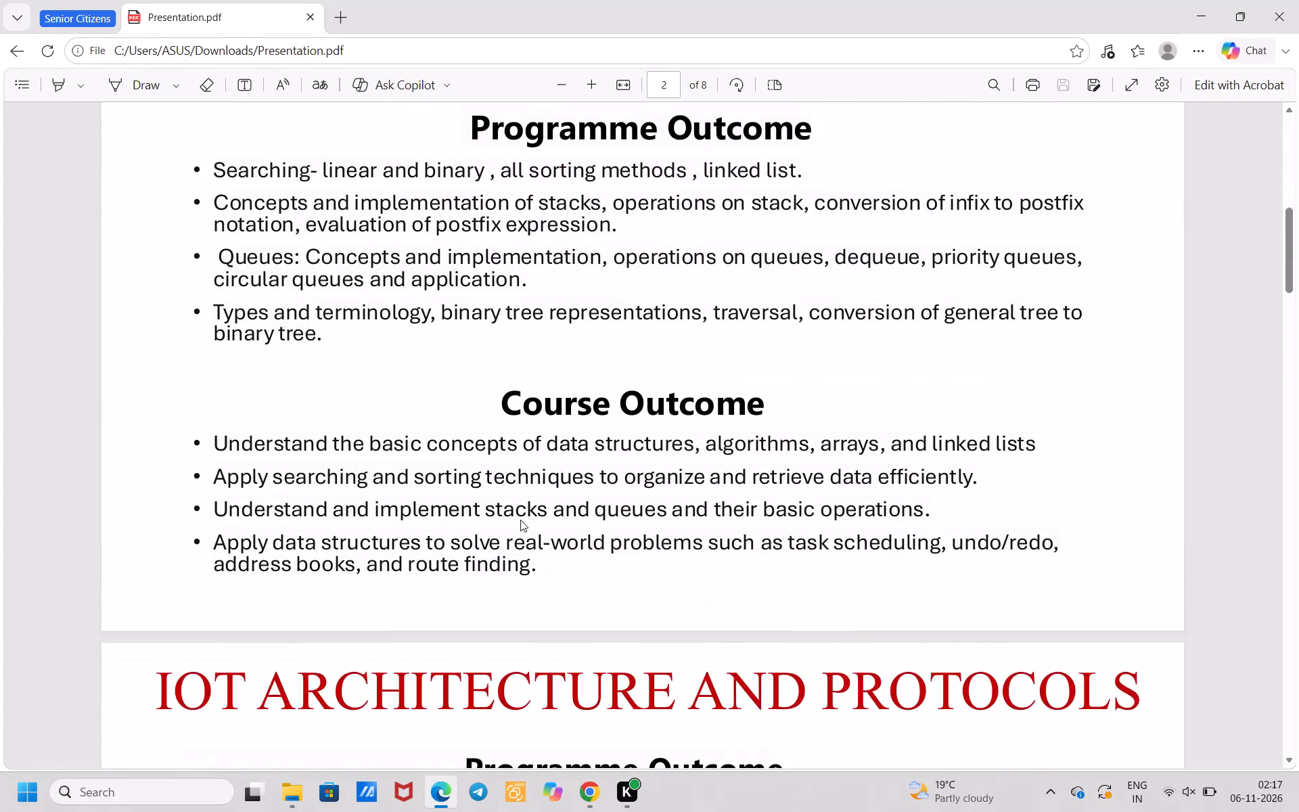
scroll(520, 520, down, 11)
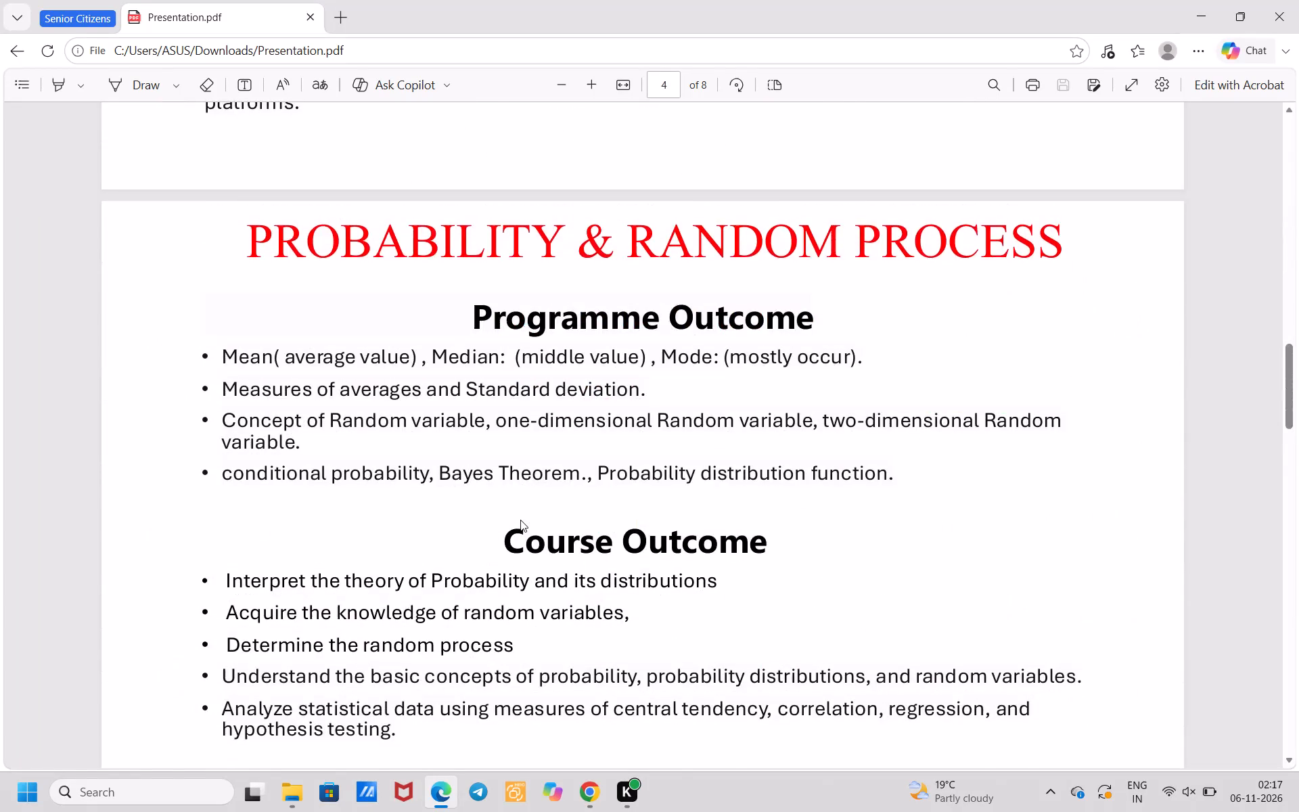
scroll(520, 520, down, 17)
scroll(545, 434, down, 4)
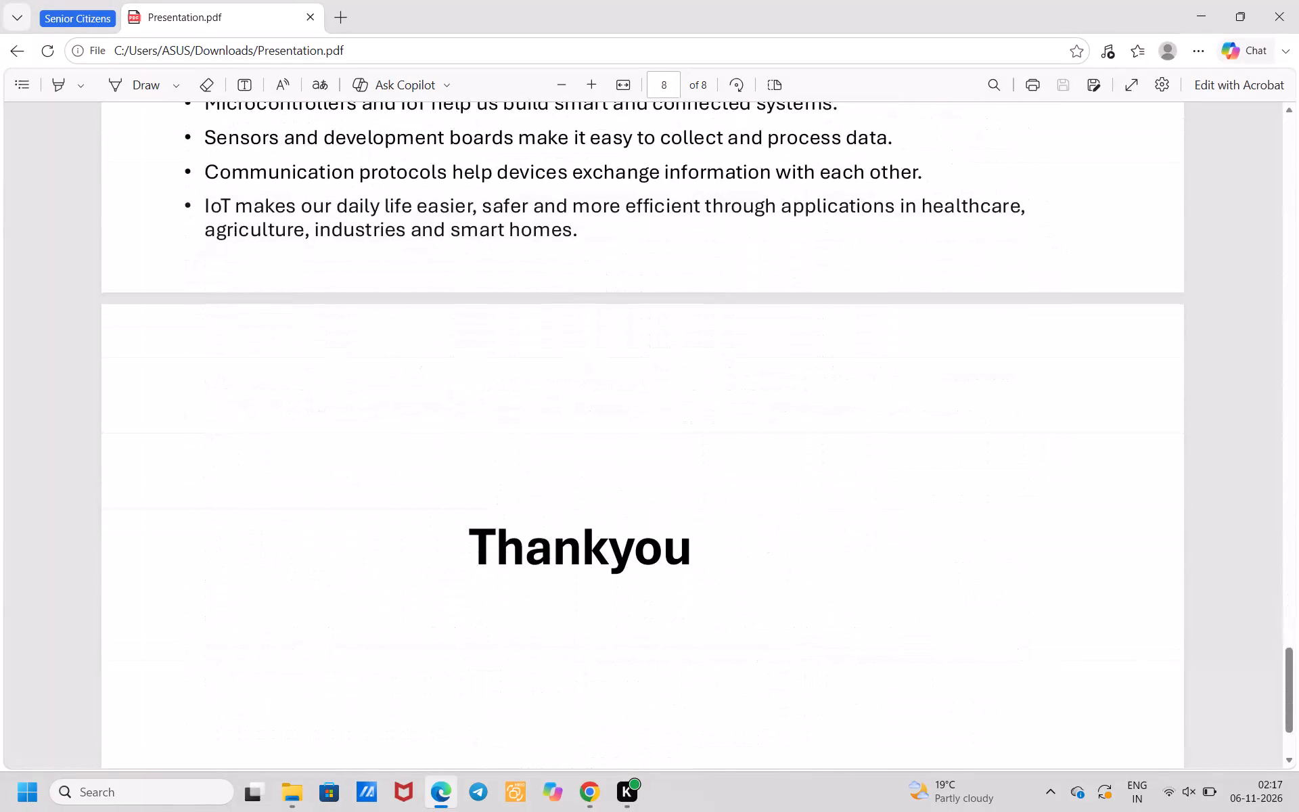
scroll(545, 434, down, 2)
Close the PDF viewer window and the File Explorer Downloads window.
click(1273, 0)
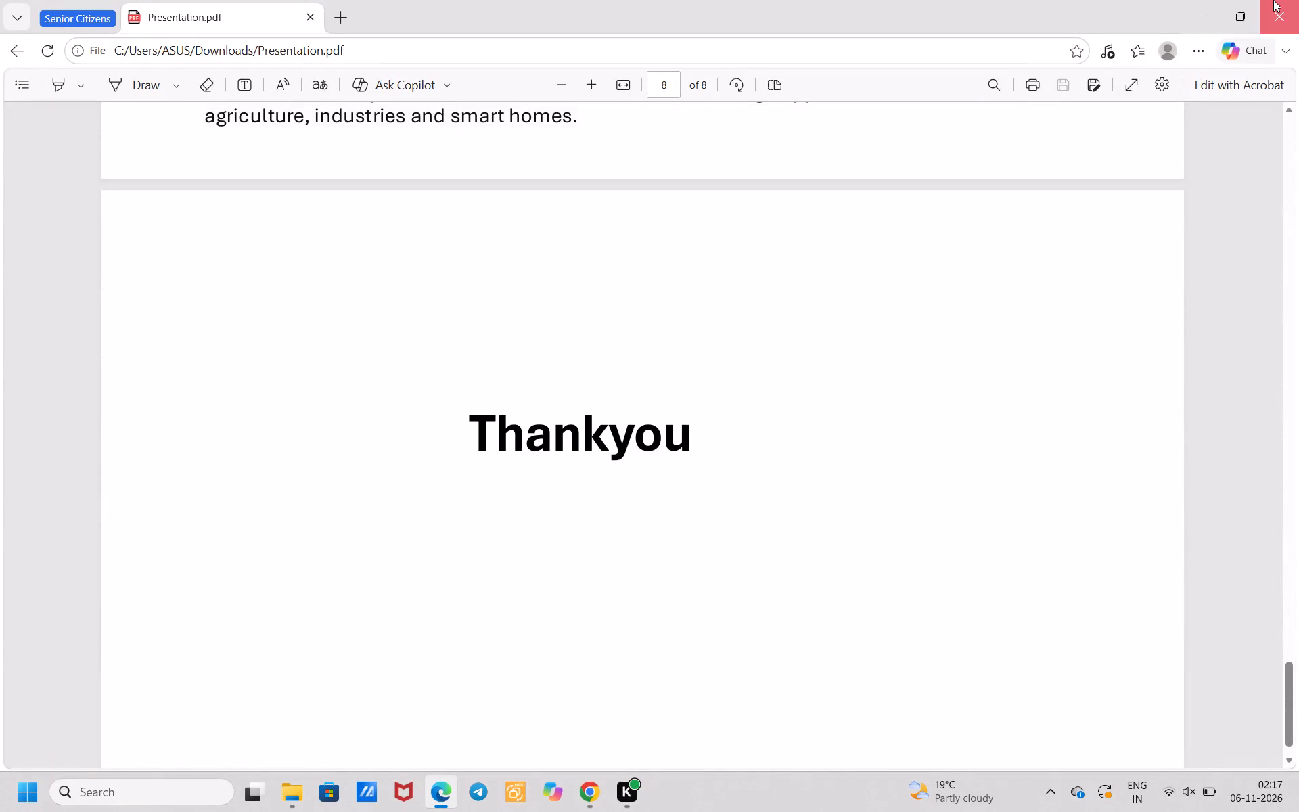
click(1273, 0)
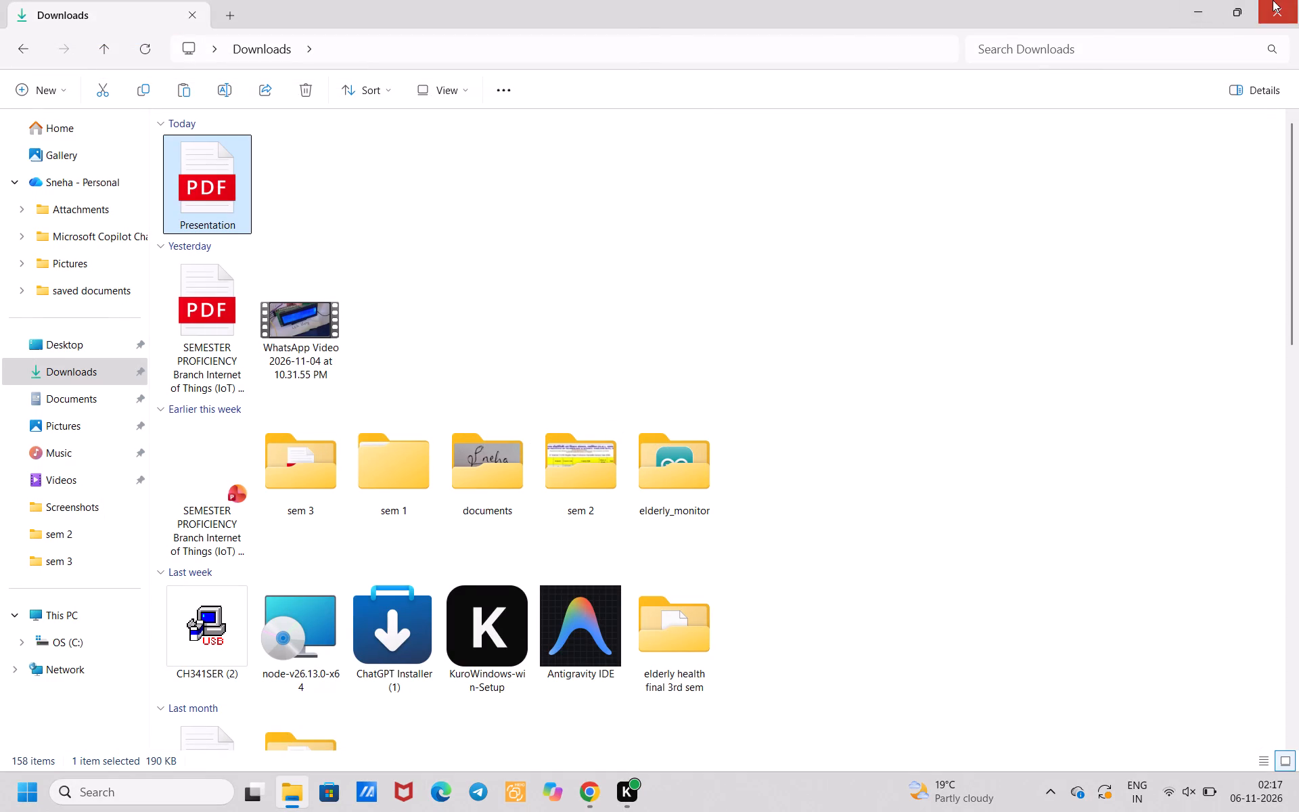
Look through the open Chrome tabs, including the fellowship form, and return to the Presentation.pptx deck.
click(563, 0)
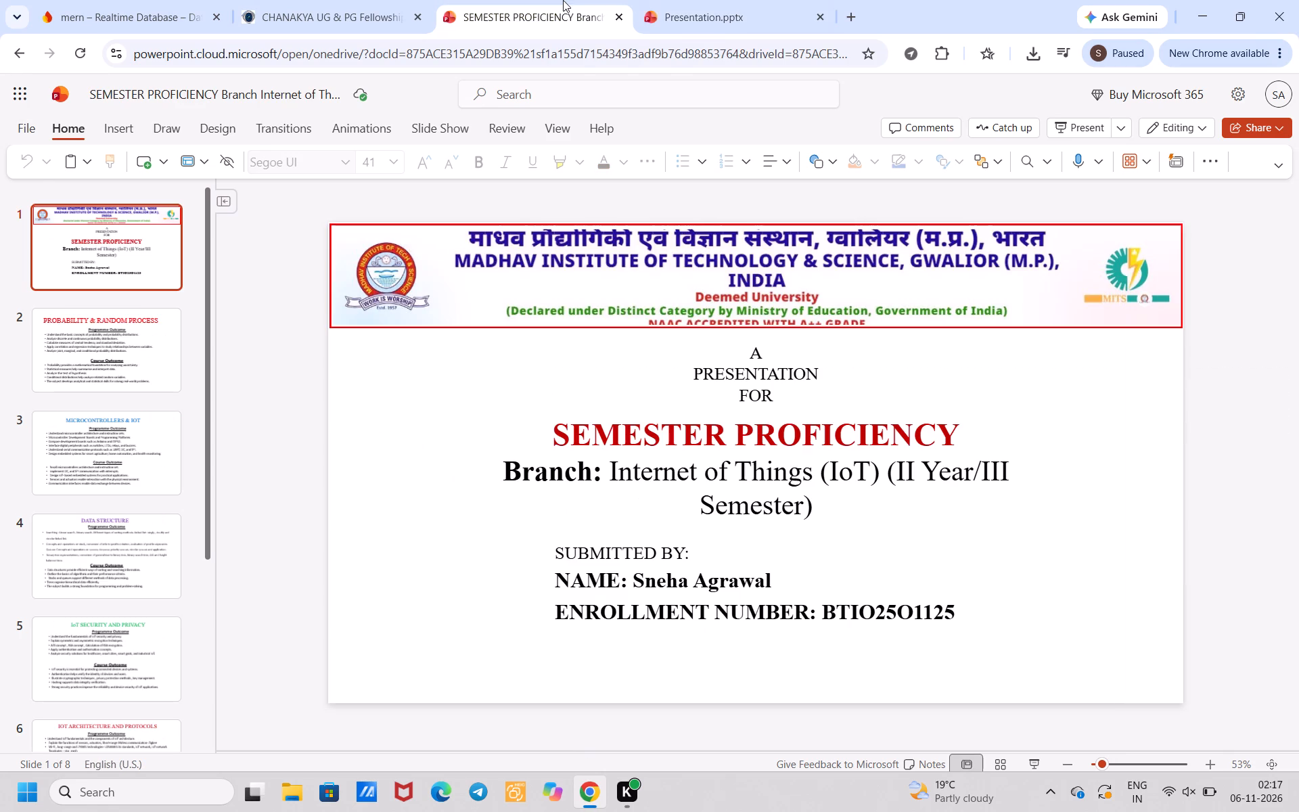
click(395, 15)
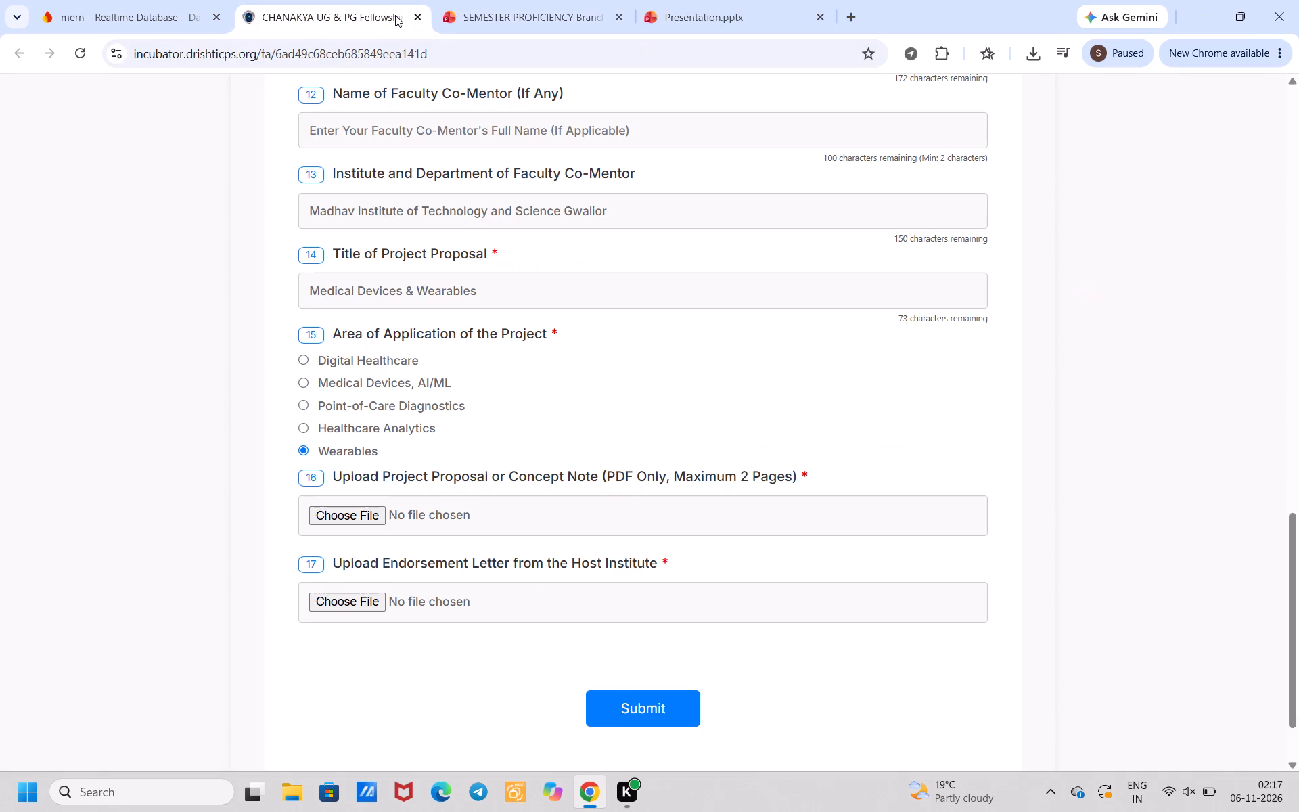
click(516, 0)
click(734, 0)
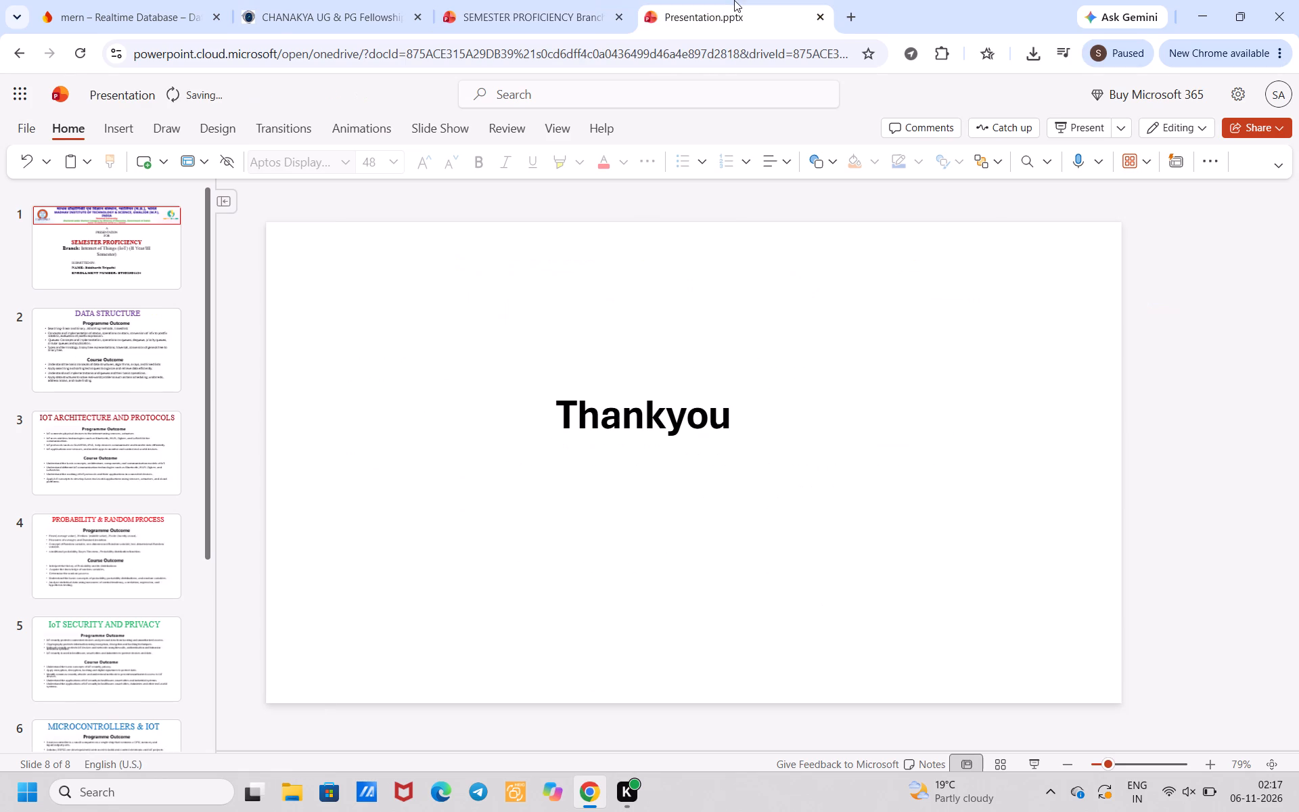